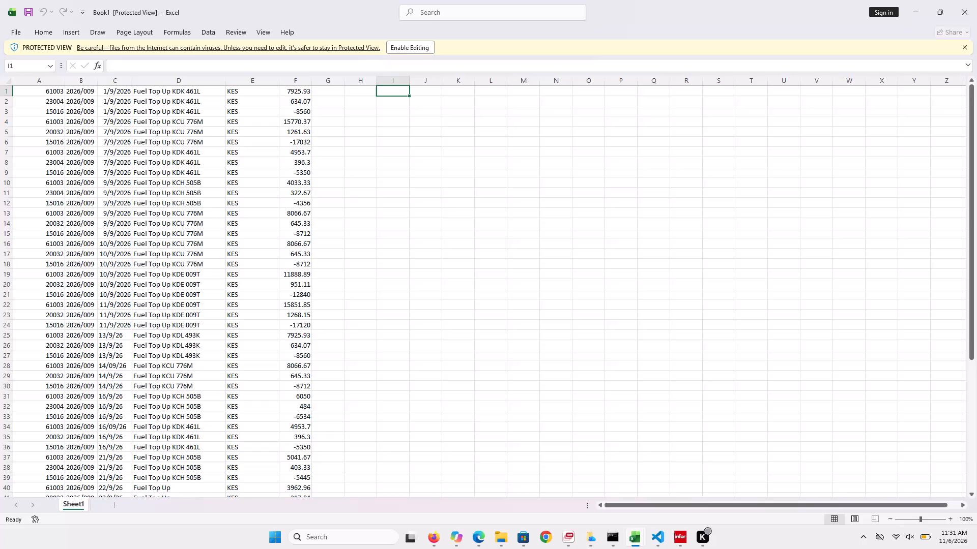
Enable editing of the protected workbook and add a new blank worksheet after Sheet1.
{"action": "left_click", "coordinate": [116, 506]}
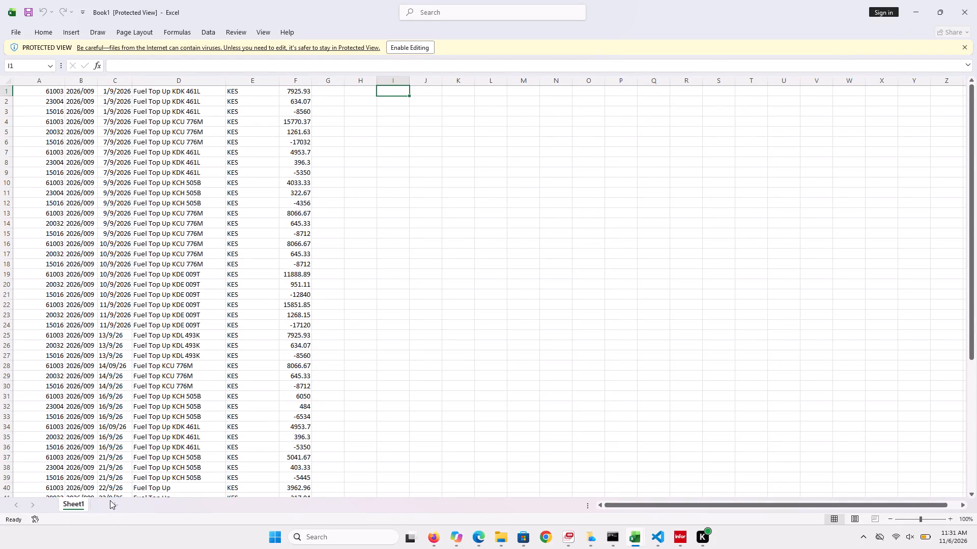
{"action": "left_click", "coordinate": [111, 505]}
{"action": "left_click", "coordinate": [136, 445]}
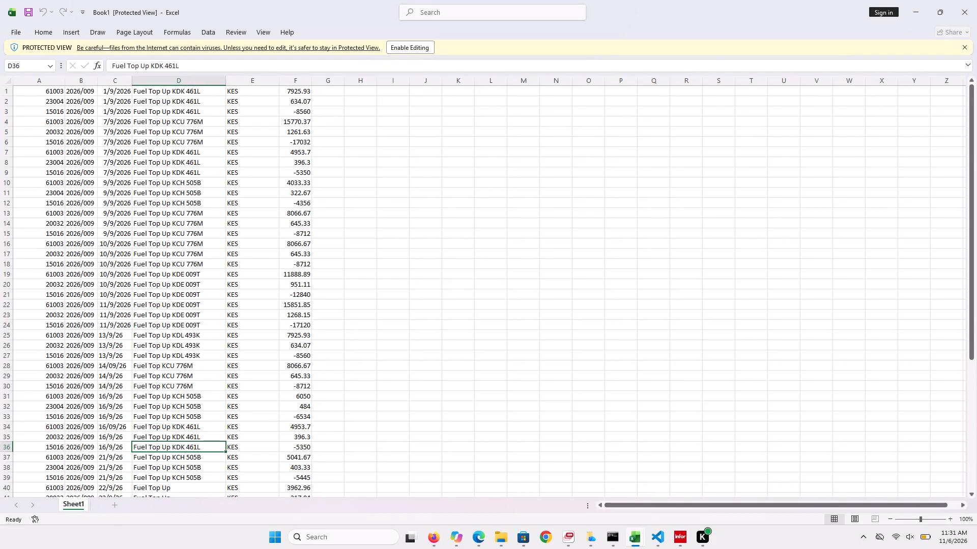
{"action": "left_click", "coordinate": [114, 503]}
{"action": "left_click_drag", "start_coordinate": [116, 503], "coordinate": [101, 503]}
{"action": "left_click_drag", "start_coordinate": [101, 503], "coordinate": [99, 411]}
{"action": "left_click", "coordinate": [99, 411]}
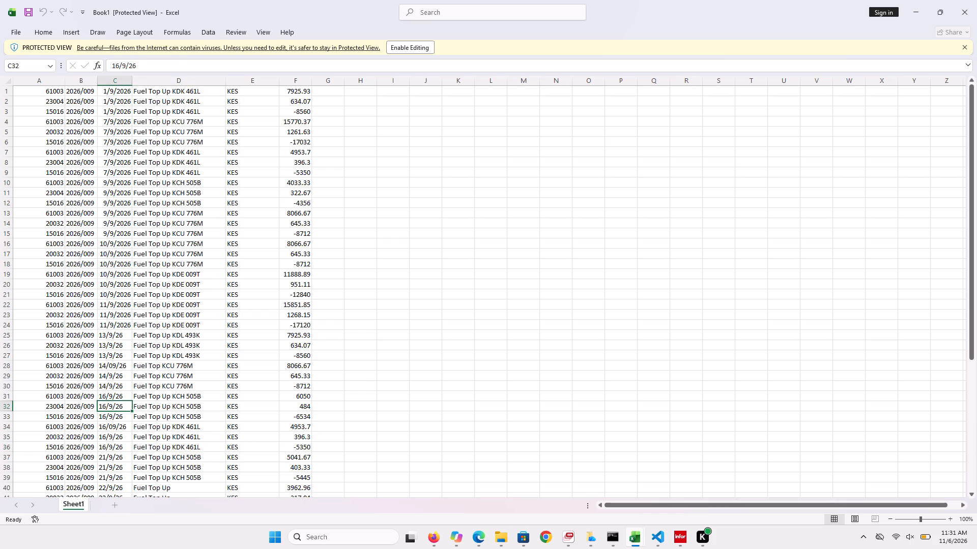
{"action": "left_click", "coordinate": [416, 50]}
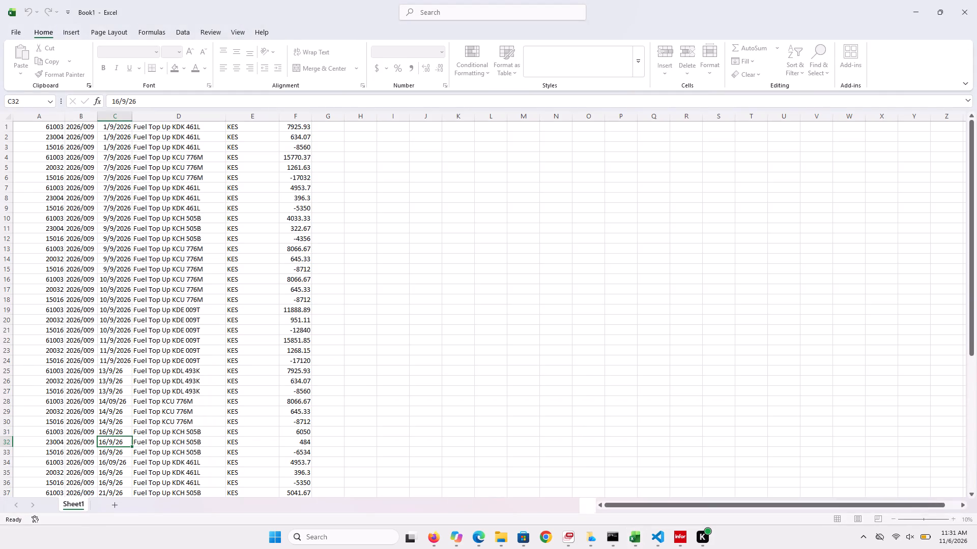
{"action": "left_click", "coordinate": [117, 506]}
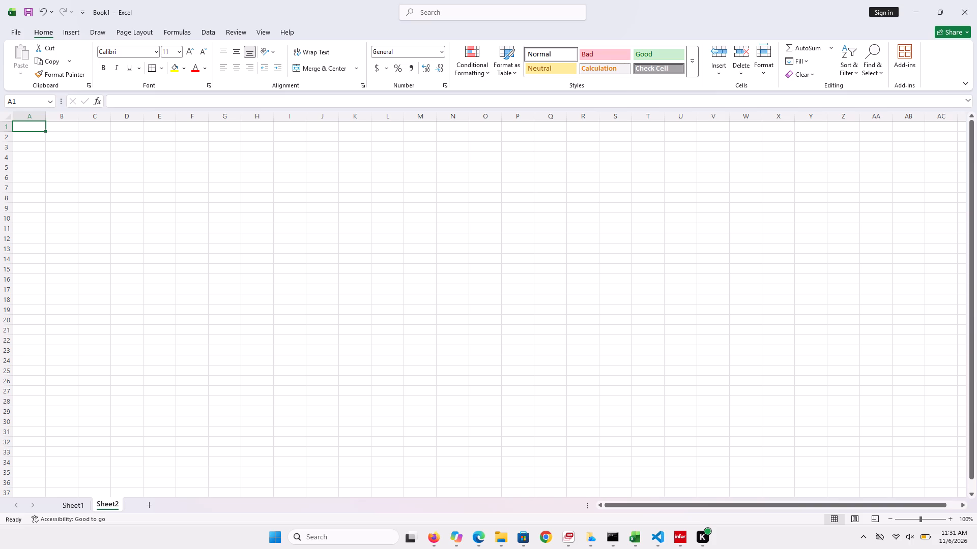
Widen columns A through E slightly on the new Sheet2.
{"action": "left_click_drag", "start_coordinate": [46, 116], "coordinate": [56, 115]}
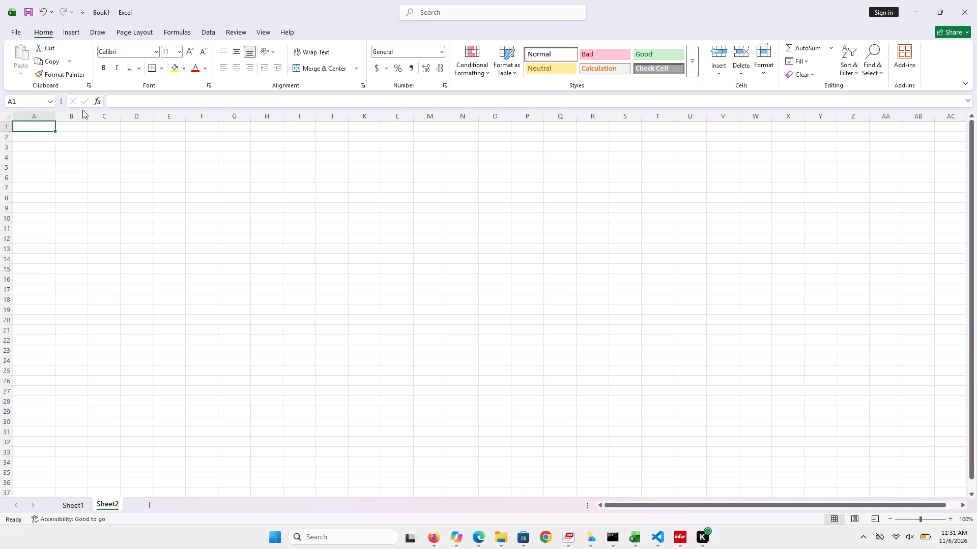
{"action": "left_click_drag", "start_coordinate": [90, 114], "coordinate": [100, 114]}
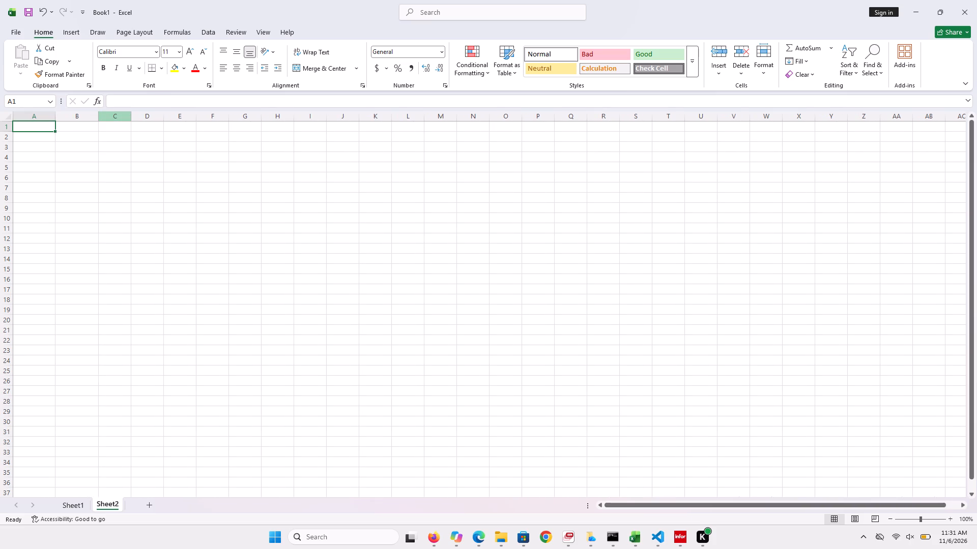
{"action": "left_click_drag", "start_coordinate": [131, 114], "coordinate": [138, 113]}
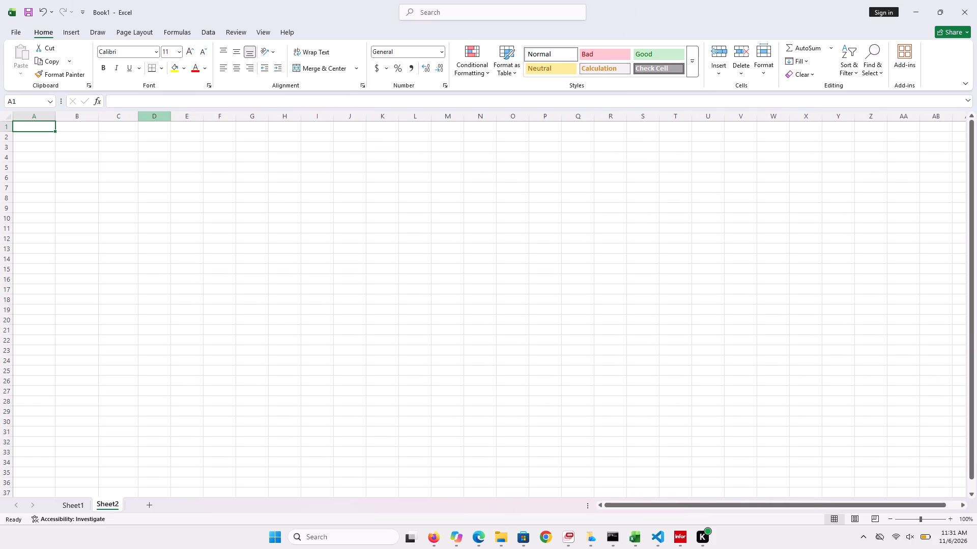
{"action": "left_click_drag", "start_coordinate": [170, 114], "coordinate": [171, 114]}
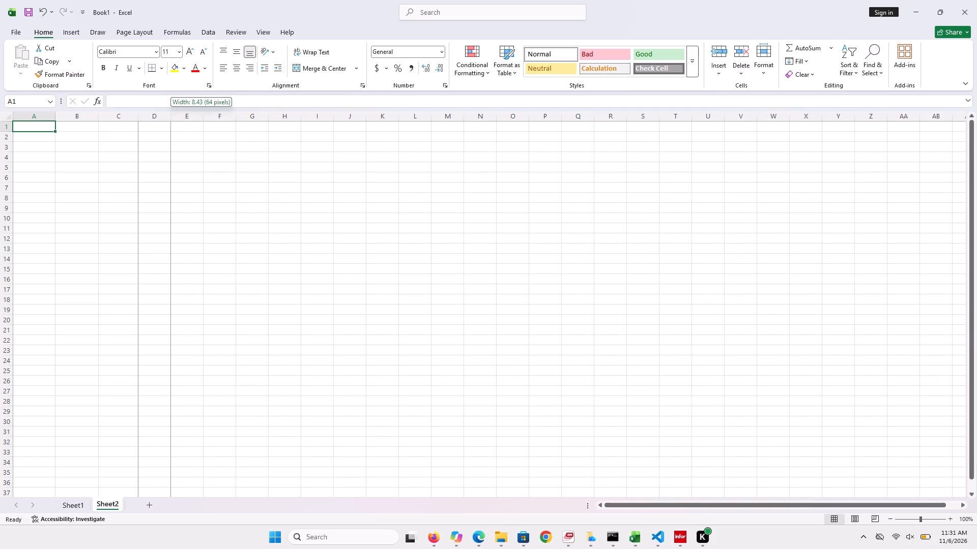
{"action": "left_click_drag", "start_coordinate": [171, 114], "coordinate": [177, 113]}
{"action": "left_click_drag", "start_coordinate": [208, 111], "coordinate": [221, 110]}
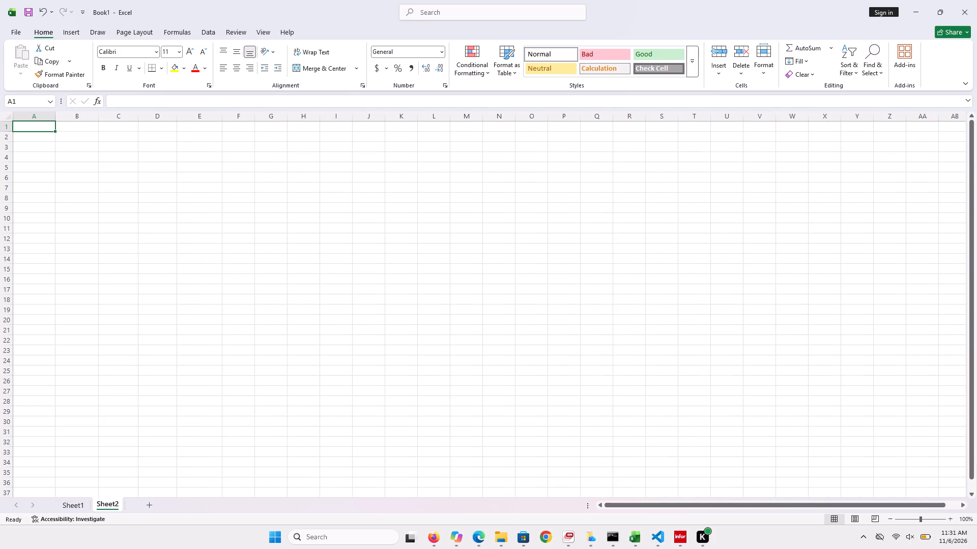
Check the layout of the entries in Sheet1 and enter the account code 61003 in cell A1 of Sheet2.
{"action": "left_click", "coordinate": [70, 501]}
{"action": "scroll", "coordinate": [68, 501], "scroll_direction": "right", "scroll_amount": 1}
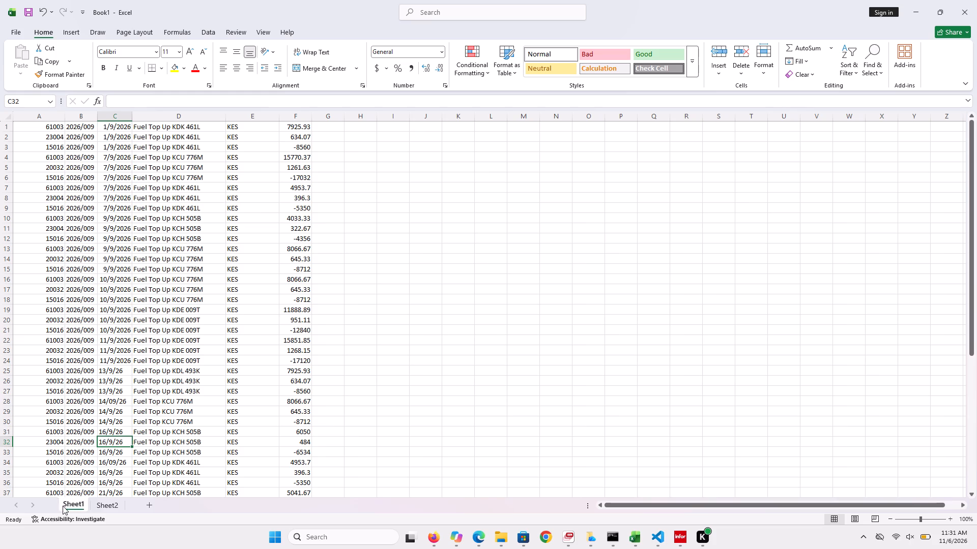
{"action": "scroll", "coordinate": [63, 506], "scroll_direction": "right", "scroll_amount": 1}
{"action": "left_click", "coordinate": [103, 510]}
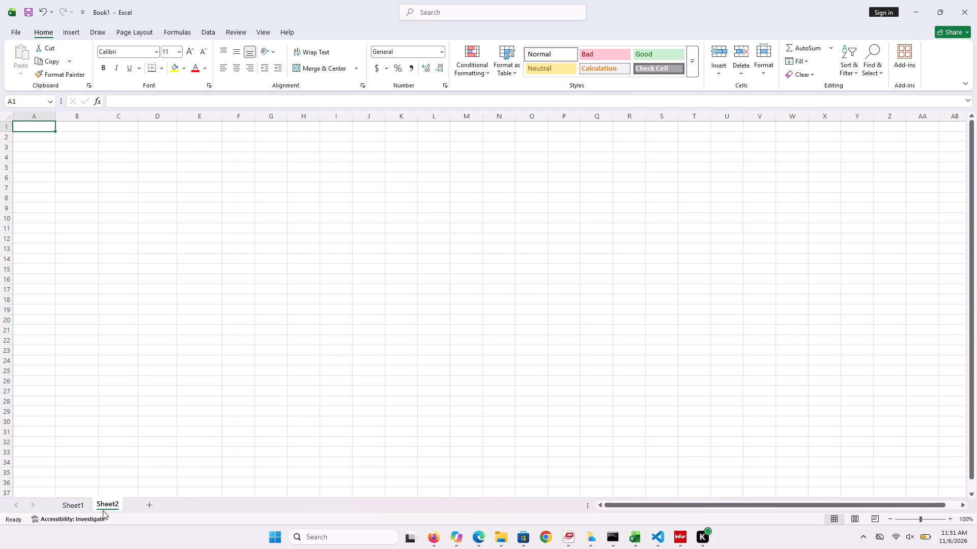
{"action": "left_click", "coordinate": [23, 128]}
{"action": "left_click", "coordinate": [70, 502]}
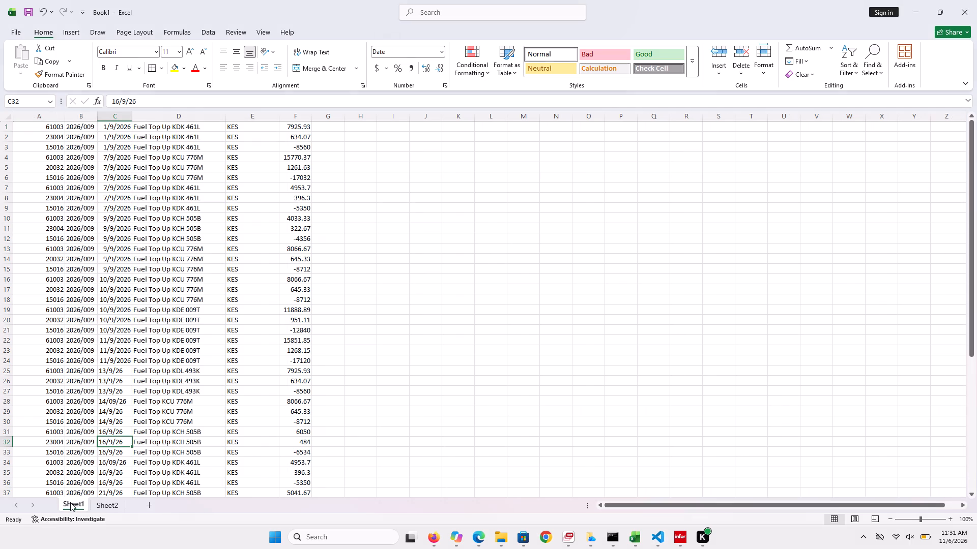
{"action": "left_click", "coordinate": [102, 507]}
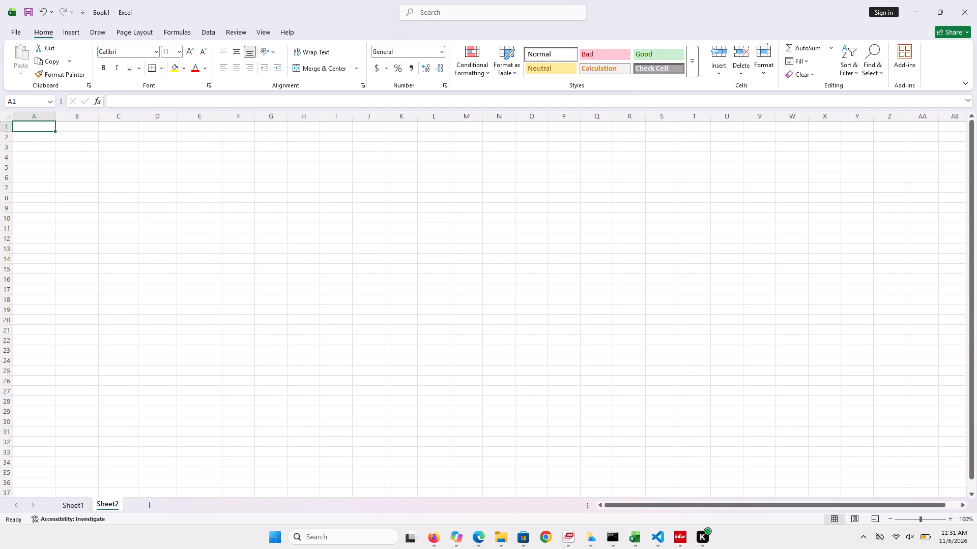
{"action": "left_click", "coordinate": [33, 131]}
{"action": "left_click_drag", "start_coordinate": [33, 131], "coordinate": [41, 127]}
{"action": "double_click", "coordinate": [41, 127]}
{"action": "type", "text": "61"}
{"action": "type", "text": "003"}
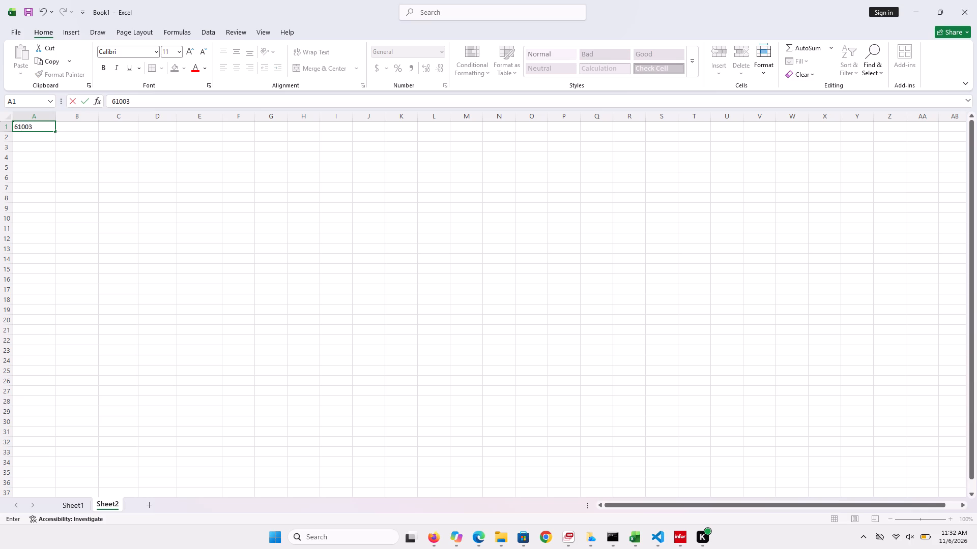
{"action": "key", "text": "Right"}
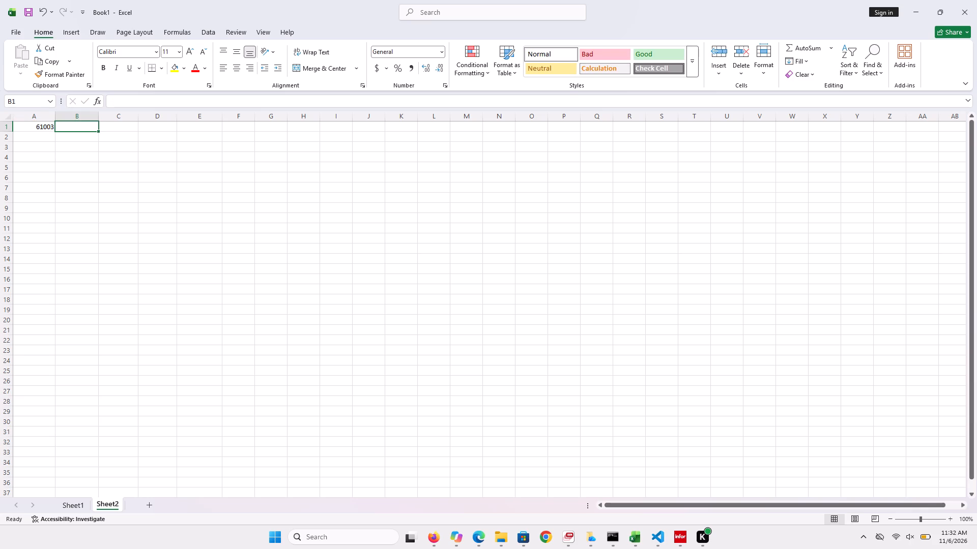
Check the period format in Sheet1 and enter 2026/10 in cell B1 of Sheet2.
{"action": "left_click", "coordinate": [75, 506]}
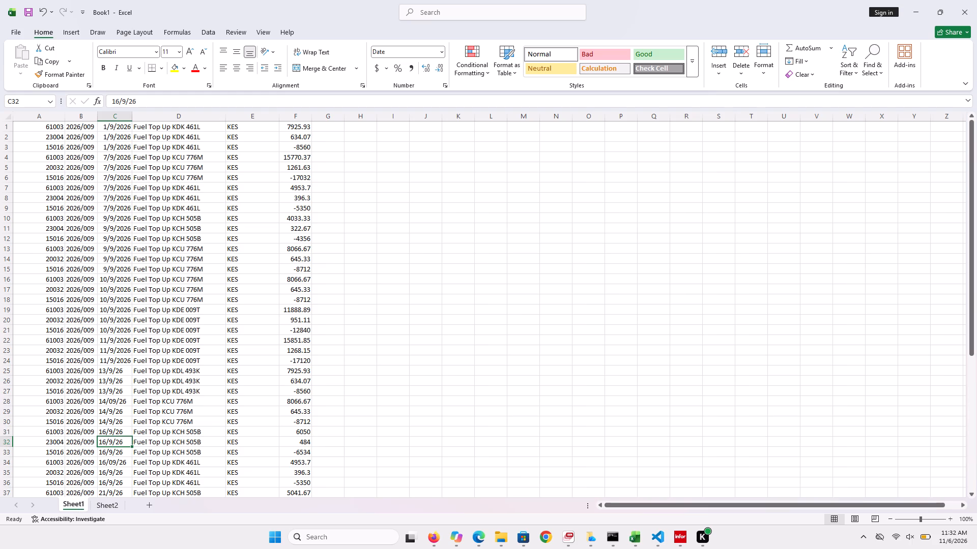
{"action": "left_click", "coordinate": [109, 502]}
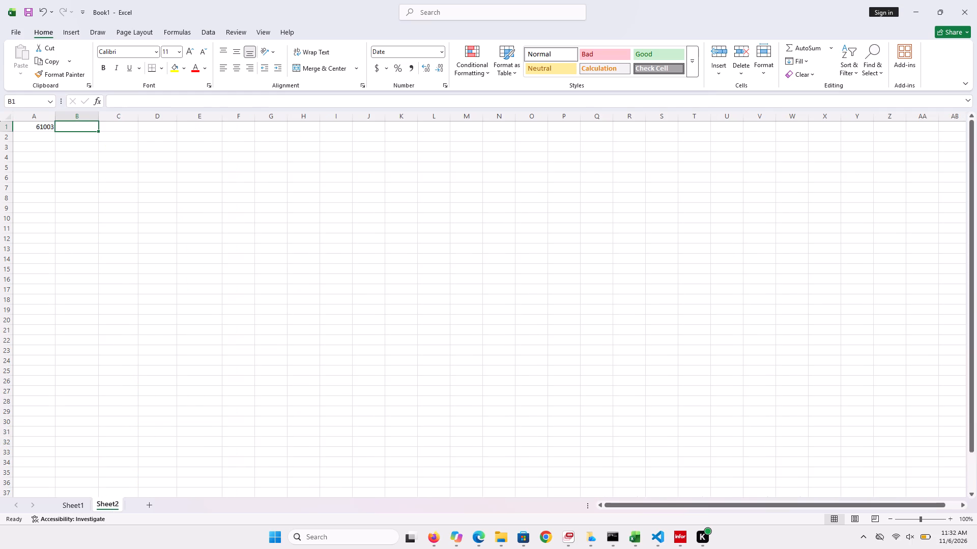
{"action": "left_click", "coordinate": [77, 125]}
{"action": "triple_click", "coordinate": [77, 125]}
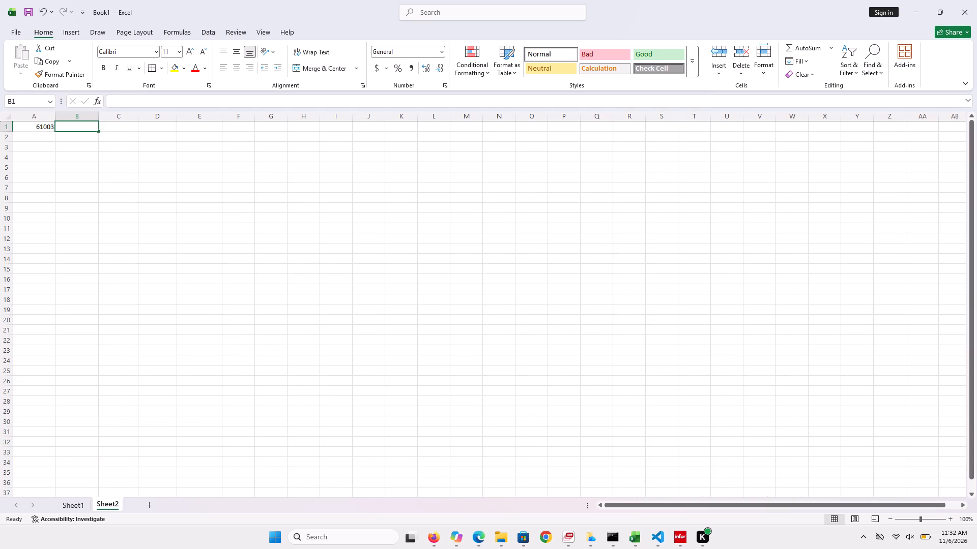
{"action": "left_click", "coordinate": [77, 125]}
{"action": "type", "text": "202"}
{"action": "key", "text": "6"}
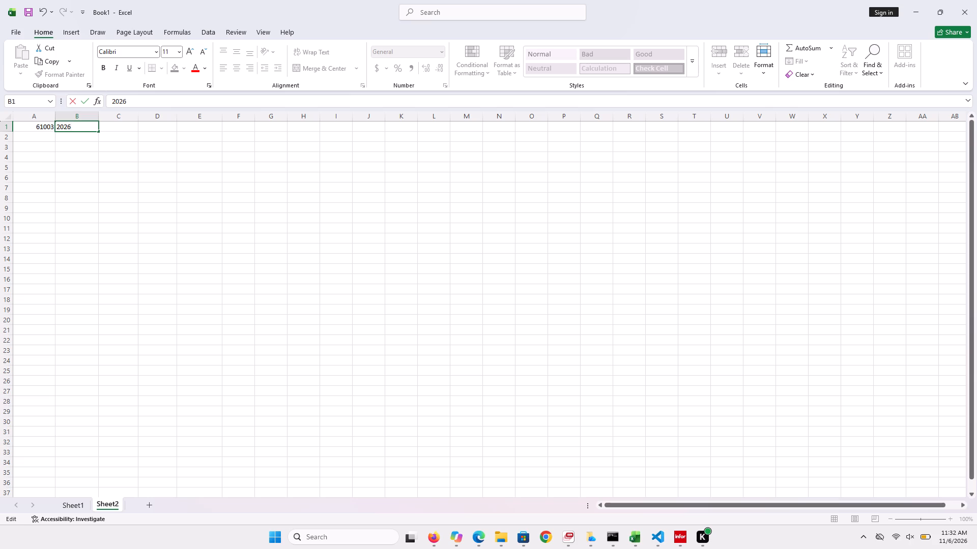
{"action": "type", "text": "/10"}
Rename Sheet2 as Fuel Posting Oct.
{"action": "right_click", "coordinate": [110, 502]}
{"action": "left_click_drag", "start_coordinate": [110, 502], "coordinate": [132, 448]}
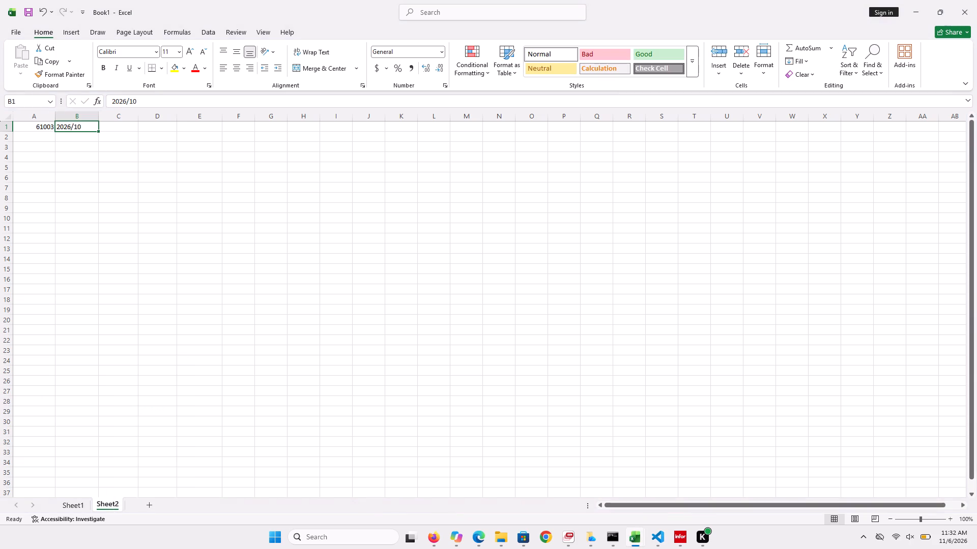
{"action": "left_click_drag", "start_coordinate": [132, 448], "coordinate": [140, 405]}
{"action": "left_click", "coordinate": [110, 500]}
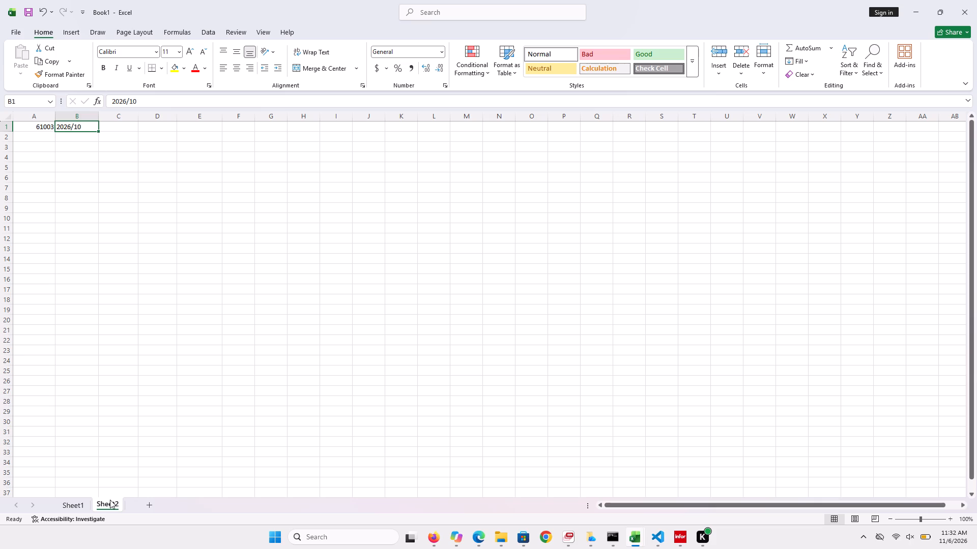
{"action": "right_click", "coordinate": [111, 505]}
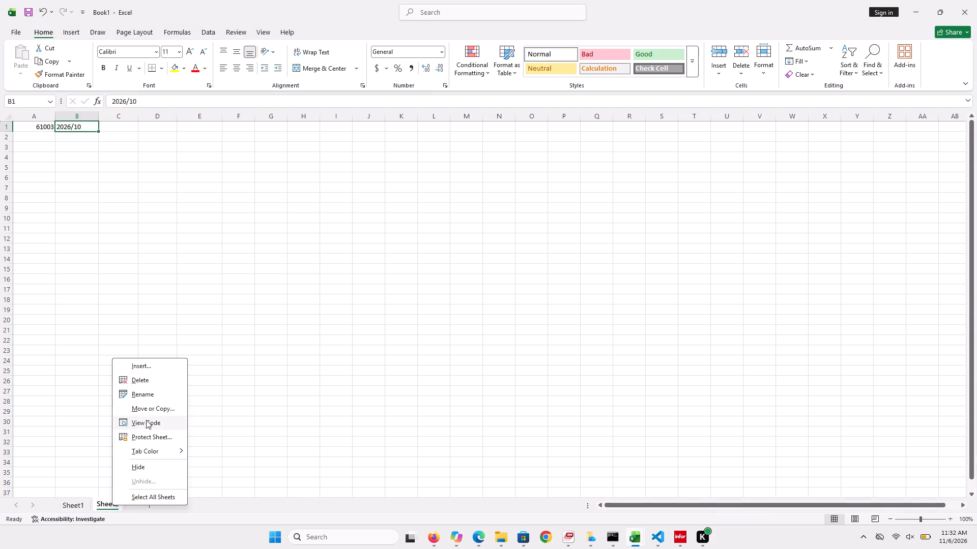
{"action": "left_click", "coordinate": [149, 397]}
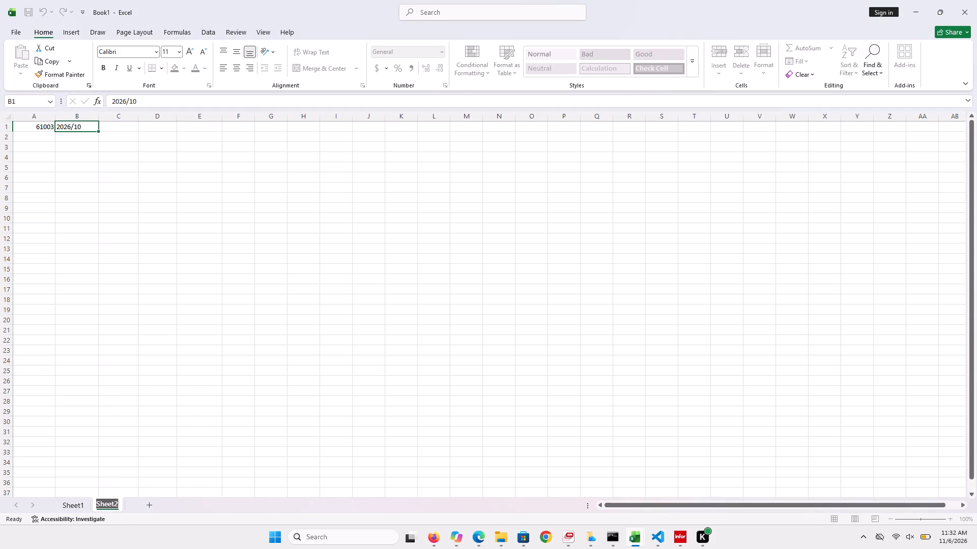
{"action": "key", "text": "f"}
{"action": "type", "text": "uel"}
{"action": "key", "text": "space"}
{"action": "type", "text": "st"}
{"action": "type", "text": "in"}
{"action": "key", "text": "space"}
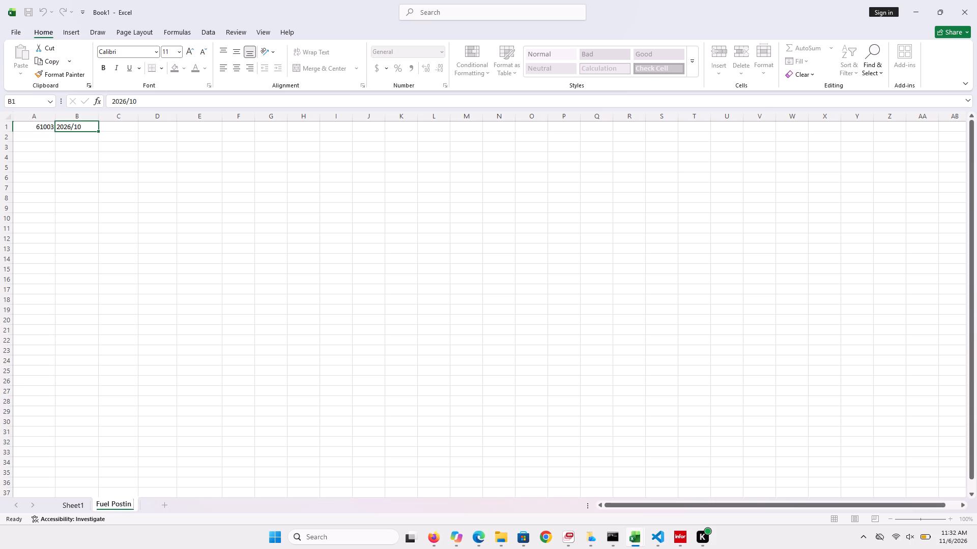
{"action": "key", "text": "BackSpace"}
{"action": "type", "text": "ct"}
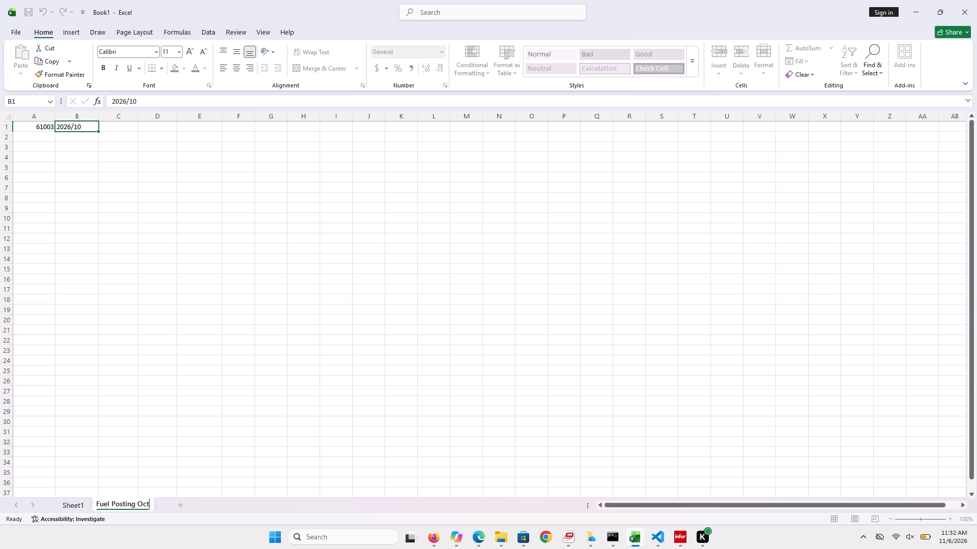
{"action": "left_click", "coordinate": [107, 125]}
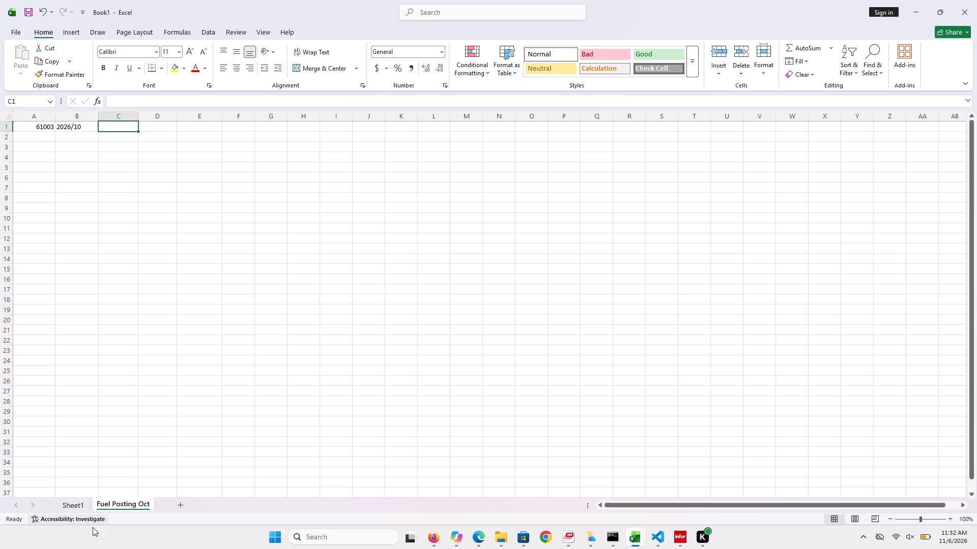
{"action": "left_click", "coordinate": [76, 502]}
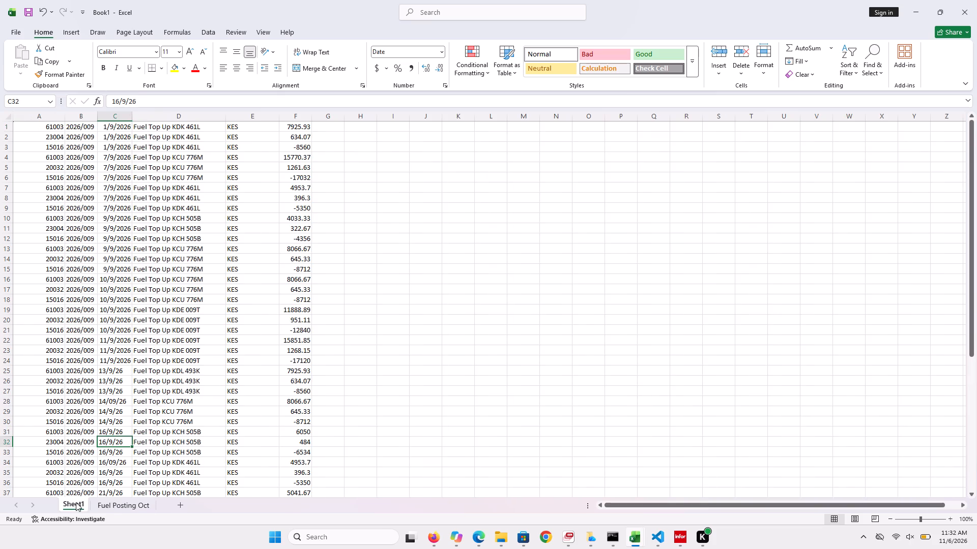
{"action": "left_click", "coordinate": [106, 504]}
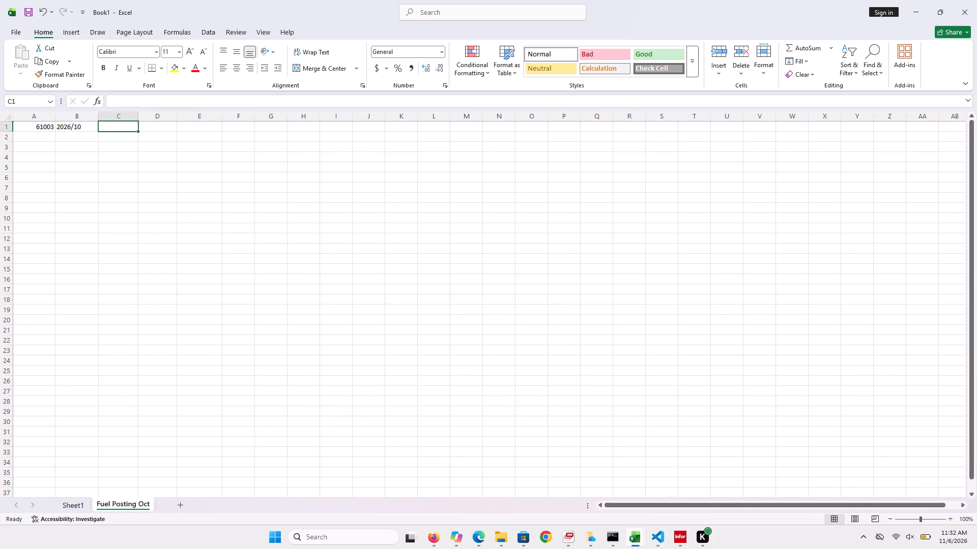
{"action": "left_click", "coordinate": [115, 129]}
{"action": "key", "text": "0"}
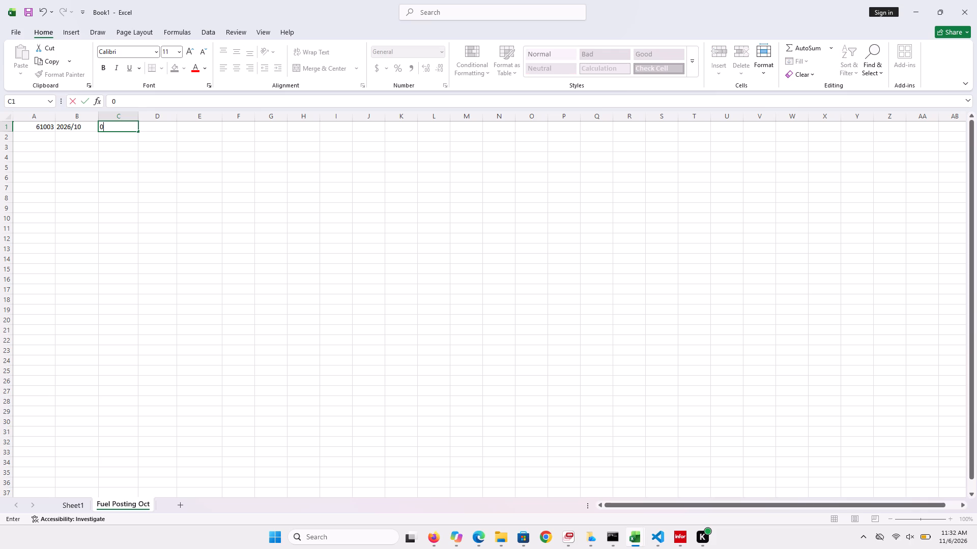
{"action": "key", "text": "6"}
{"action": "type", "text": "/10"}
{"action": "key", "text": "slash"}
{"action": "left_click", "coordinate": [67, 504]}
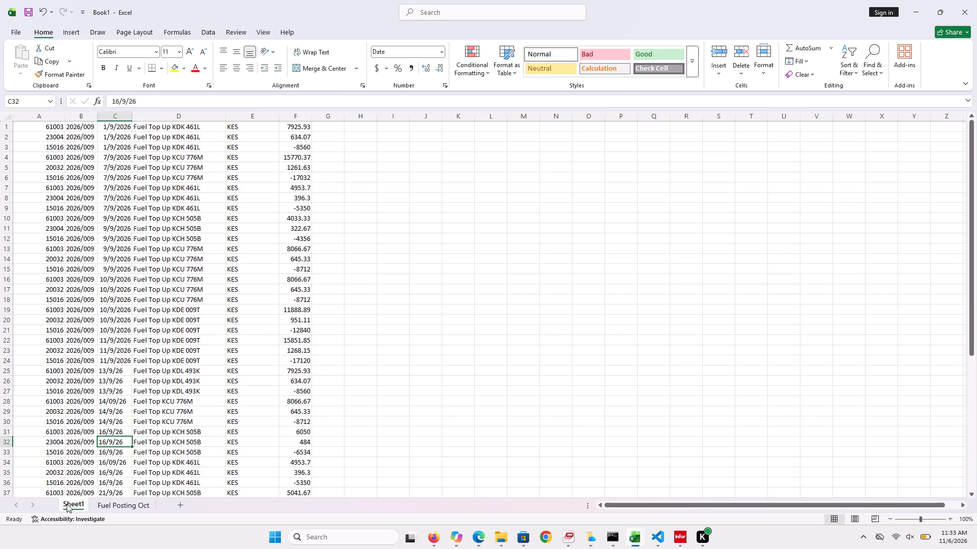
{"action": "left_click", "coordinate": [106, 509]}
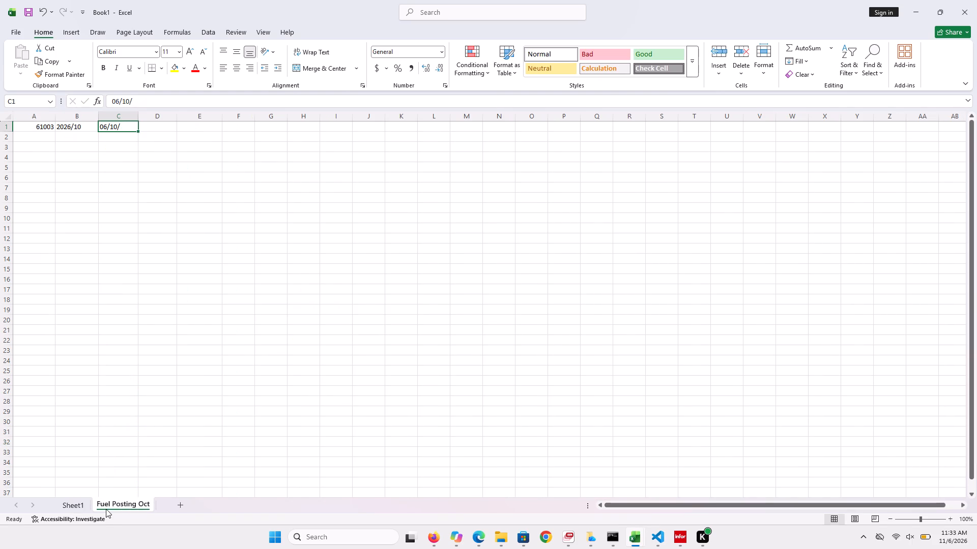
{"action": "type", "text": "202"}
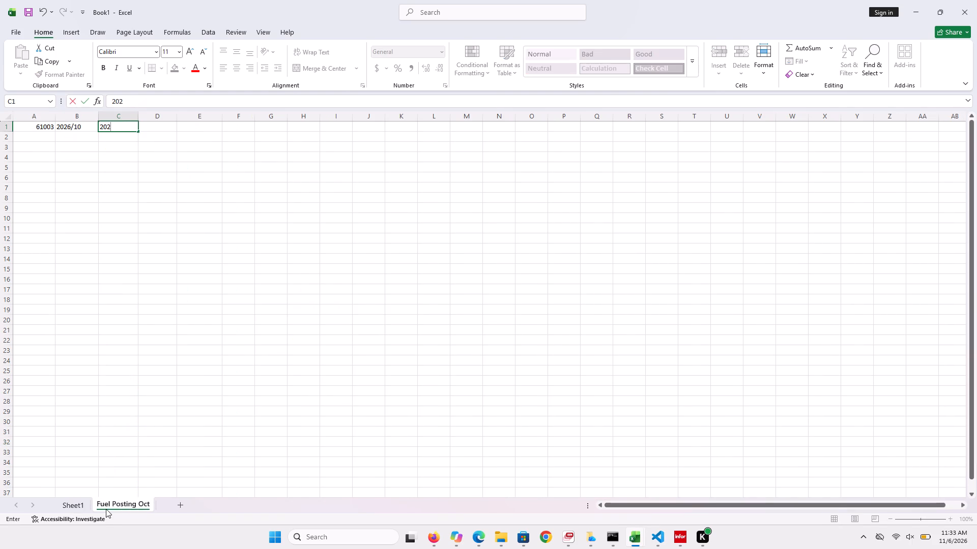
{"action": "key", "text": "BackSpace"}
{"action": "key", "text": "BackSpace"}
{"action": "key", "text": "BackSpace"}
Enter the date 06/10/26 in cell C1 of Fuel Posting Oct.
{"action": "key", "text": "0"}
{"action": "type", "text": "6/10"}
{"action": "key", "text": "slash"}
{"action": "type", "text": "26"}
{"action": "left_click", "coordinate": [156, 154]}
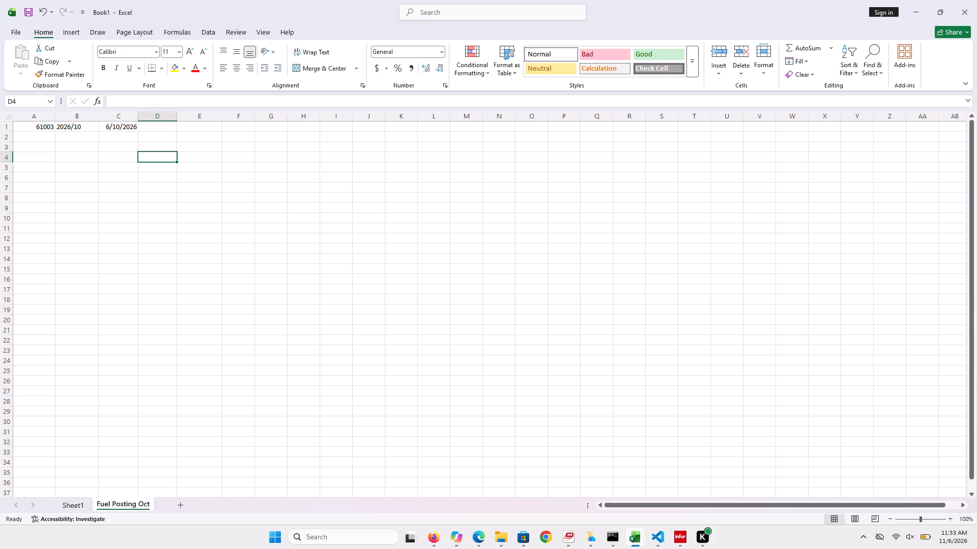
Check the description column in Sheet1 and widen column D of Fuel Posting Oct for similar text.
{"action": "left_click", "coordinate": [153, 121]}
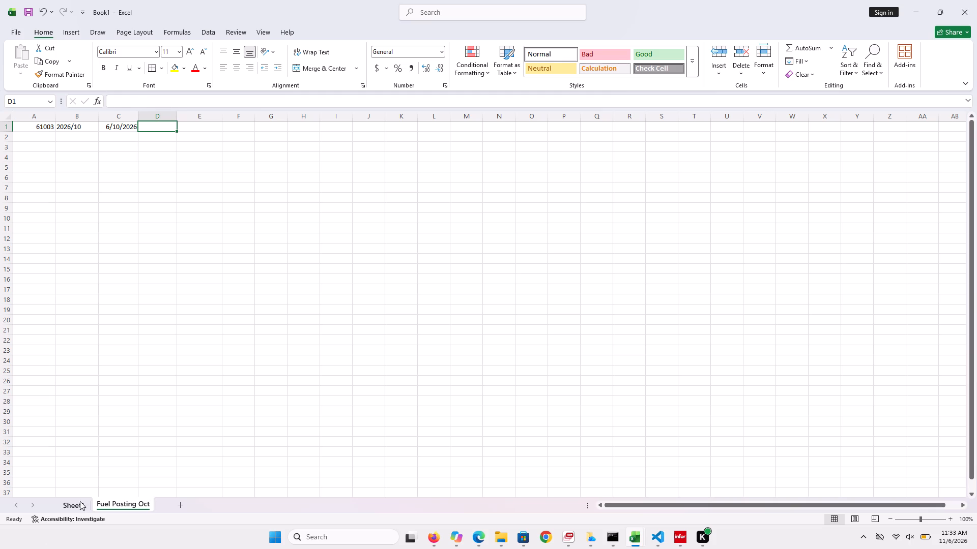
{"action": "left_click", "coordinate": [73, 516]}
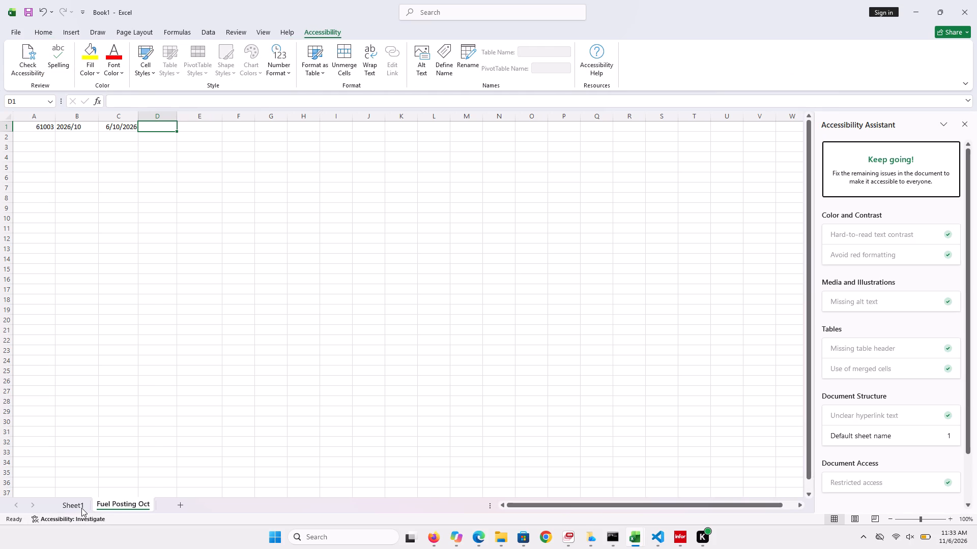
{"action": "left_click", "coordinate": [81, 508]}
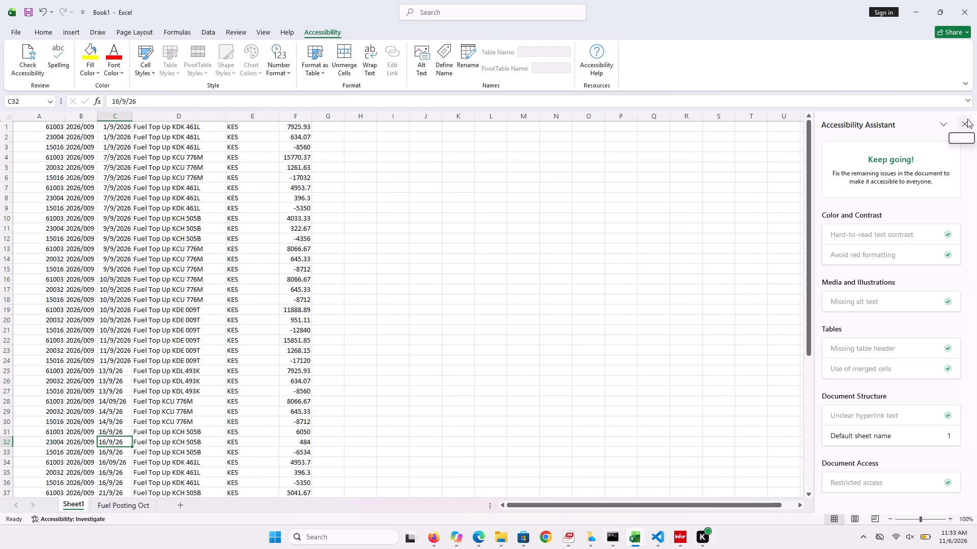
{"action": "left_click", "coordinate": [967, 119]}
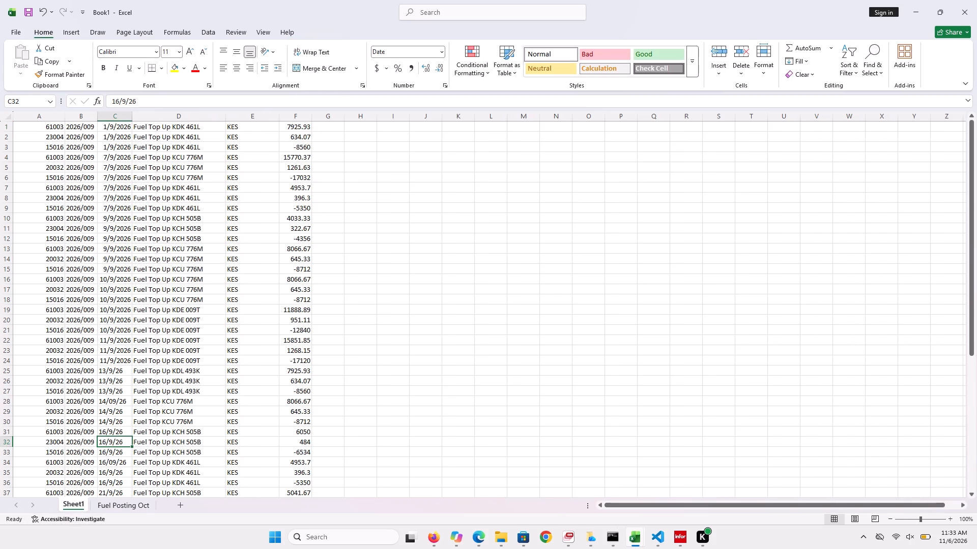
{"action": "left_click", "coordinate": [121, 504]}
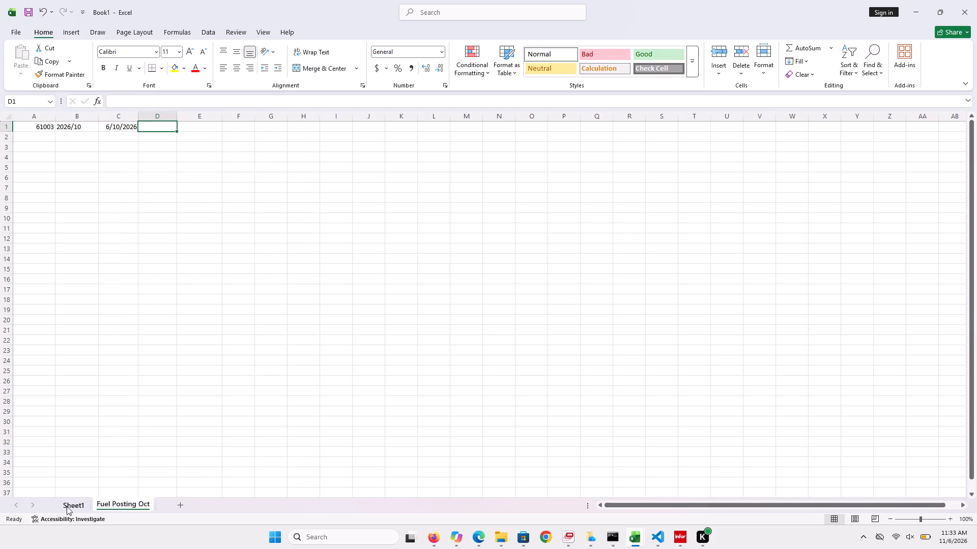
{"action": "left_click", "coordinate": [72, 504]}
{"action": "left_click", "coordinate": [114, 505]}
{"action": "left_click_drag", "start_coordinate": [177, 118], "coordinate": [188, 118]}
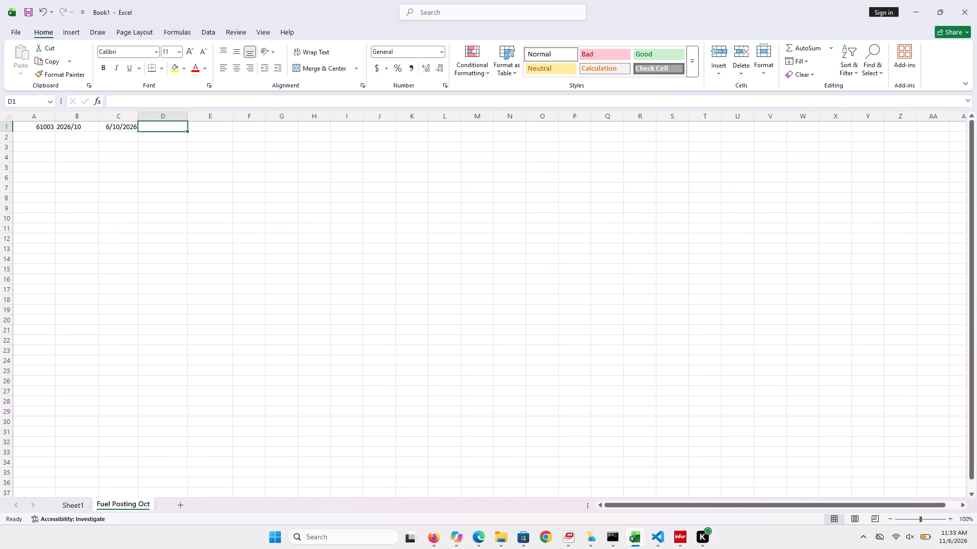
{"action": "left_click_drag", "start_coordinate": [187, 118], "coordinate": [197, 118]}
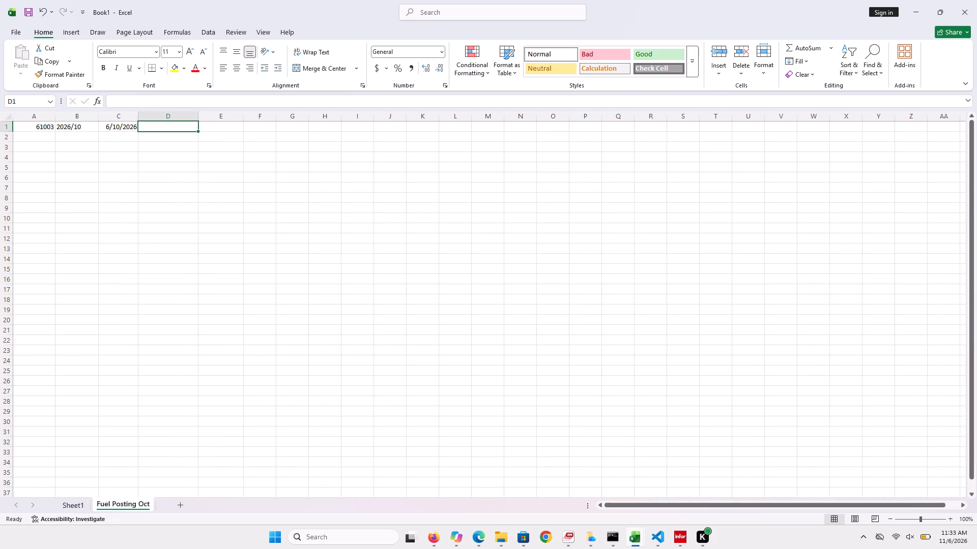
Check the description wording in Sheet1 and enter Fuel Top Up in cell D1 of Fuel Posting Oct.
{"action": "left_click", "coordinate": [75, 502]}
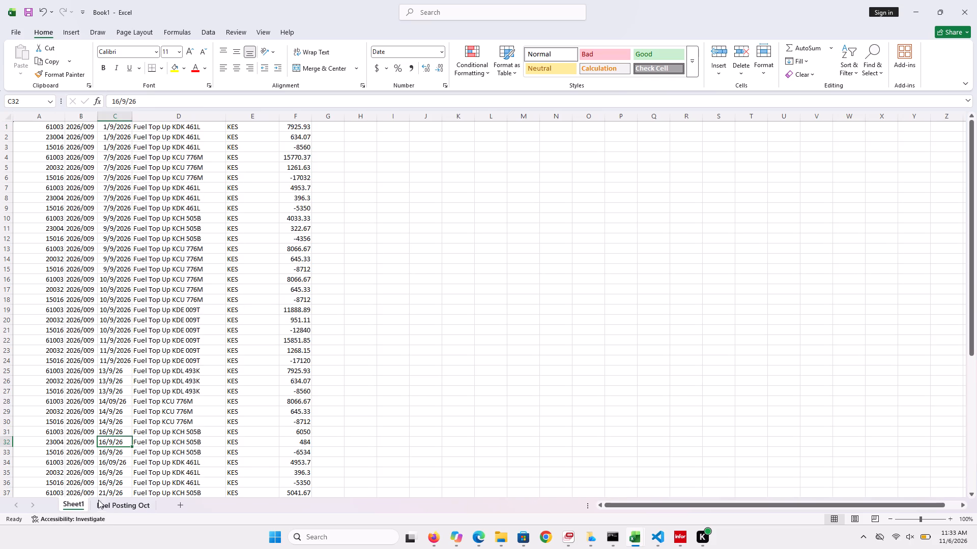
{"action": "left_click", "coordinate": [102, 505]}
{"action": "left_click", "coordinate": [162, 129]}
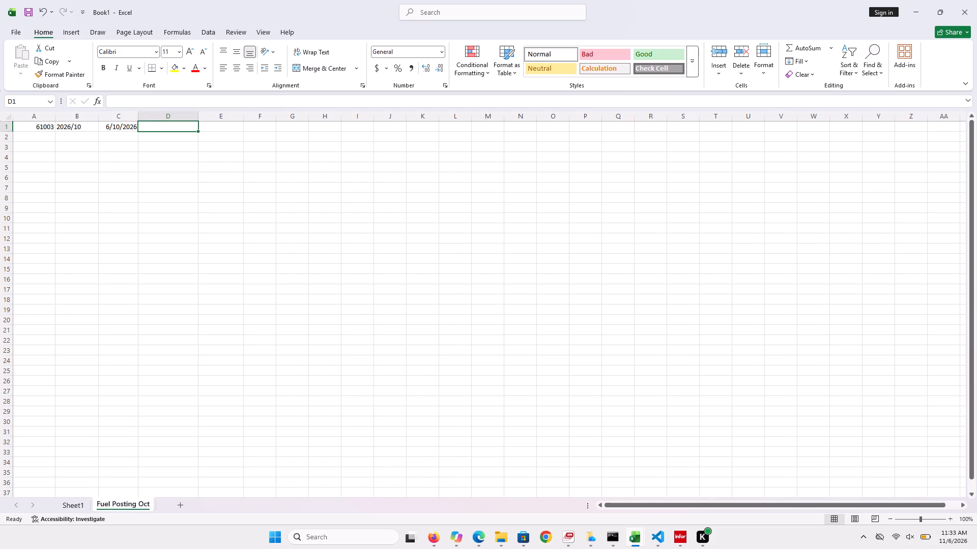
{"action": "key", "text": "f"}
{"action": "key", "text": "y"}
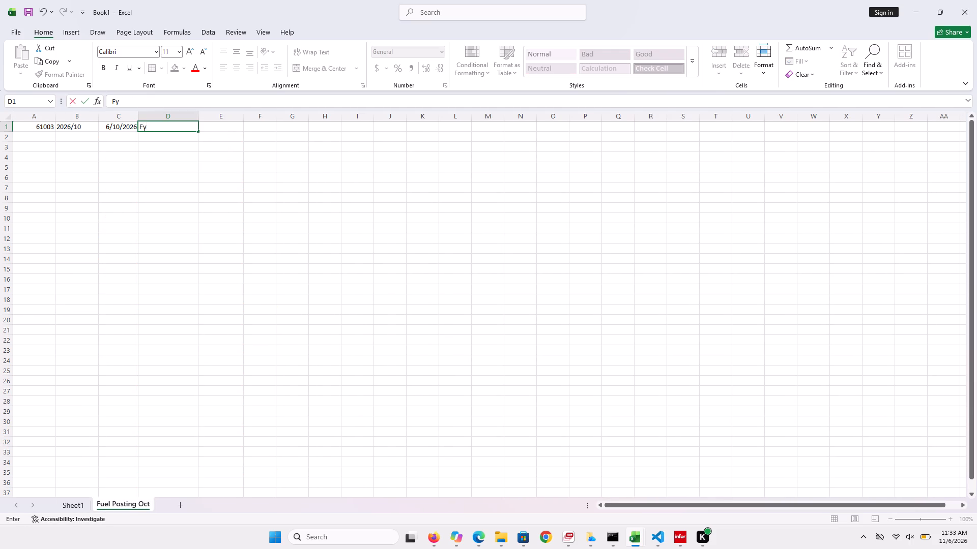
{"action": "key", "text": "BackSpace"}
{"action": "key", "text": "u"}
{"action": "type", "text": "el"}
{"action": "key", "text": "space"}
{"action": "key", "text": "r"}
{"action": "key", "text": "BackSpace"}
{"action": "key", "text": "t"}
{"action": "key", "text": "BackSpace"}
{"action": "key", "text": "t"}
{"action": "key", "text": "BackSpace"}
{"action": "key", "text": "t"}
{"action": "key", "text": "u"}
{"action": "key", "text": "space"}
{"action": "left_click", "coordinate": [76, 504]}
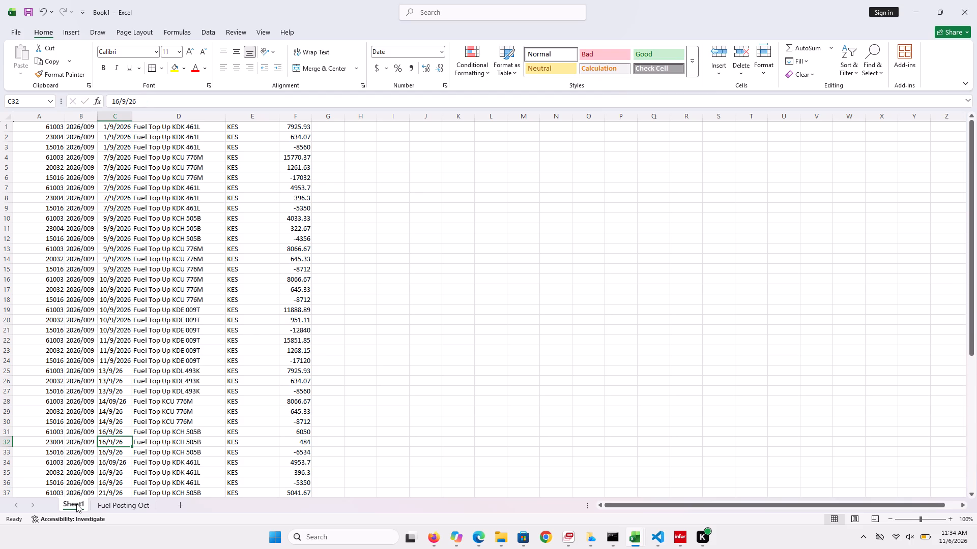
{"action": "left_click", "coordinate": [114, 506]}
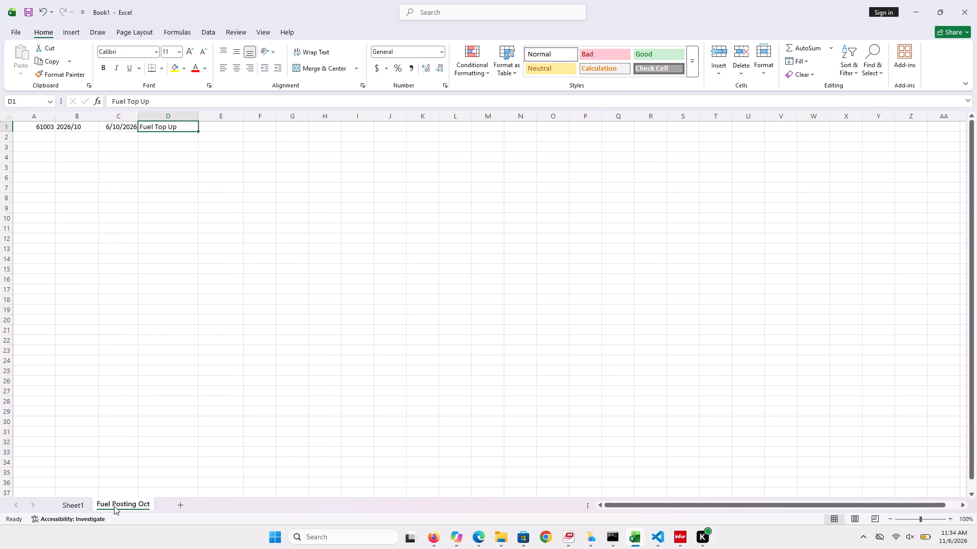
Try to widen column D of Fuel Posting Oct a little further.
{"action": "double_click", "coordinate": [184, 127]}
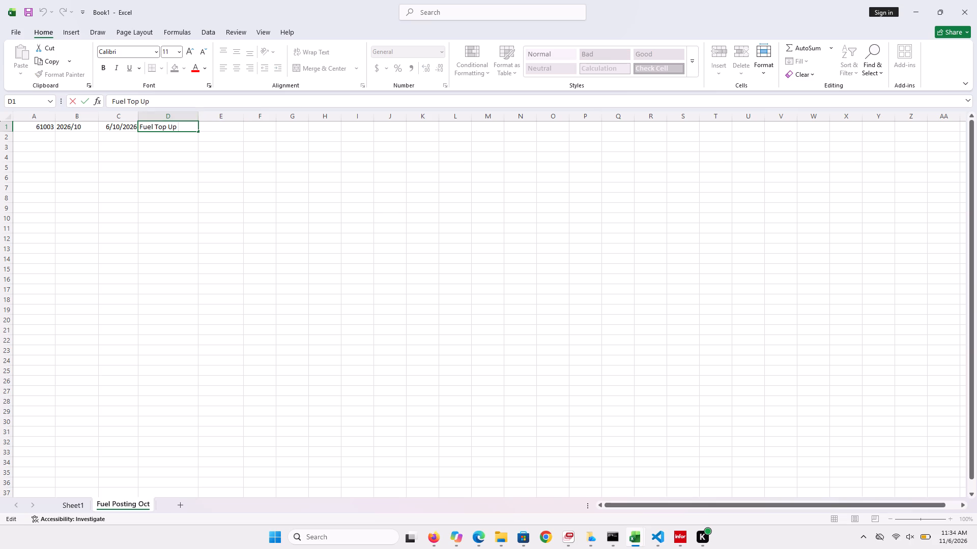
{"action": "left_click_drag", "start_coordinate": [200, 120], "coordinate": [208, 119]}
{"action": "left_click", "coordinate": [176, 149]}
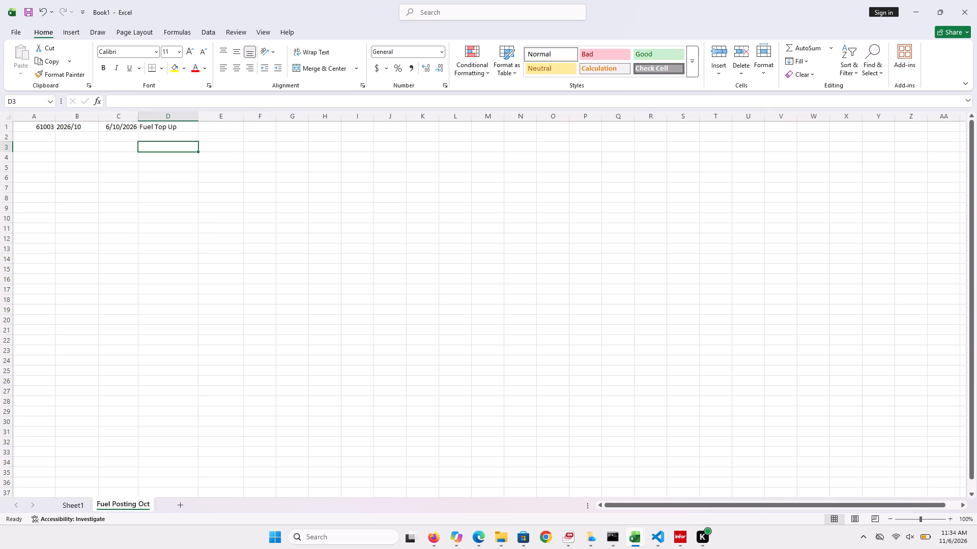
Widen column D of Fuel Posting Oct to leave ample room for the full description.
{"action": "left_click_drag", "start_coordinate": [200, 115], "coordinate": [219, 113]}
{"action": "left_click_drag", "start_coordinate": [223, 112], "coordinate": [254, 112]}
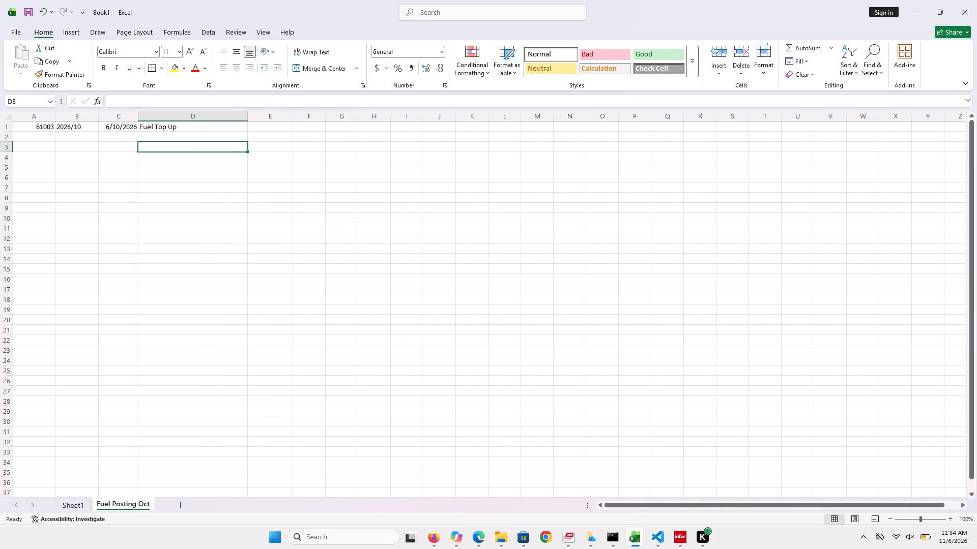
{"action": "left_click", "coordinate": [206, 129]}
{"action": "left_click", "coordinate": [206, 129]}
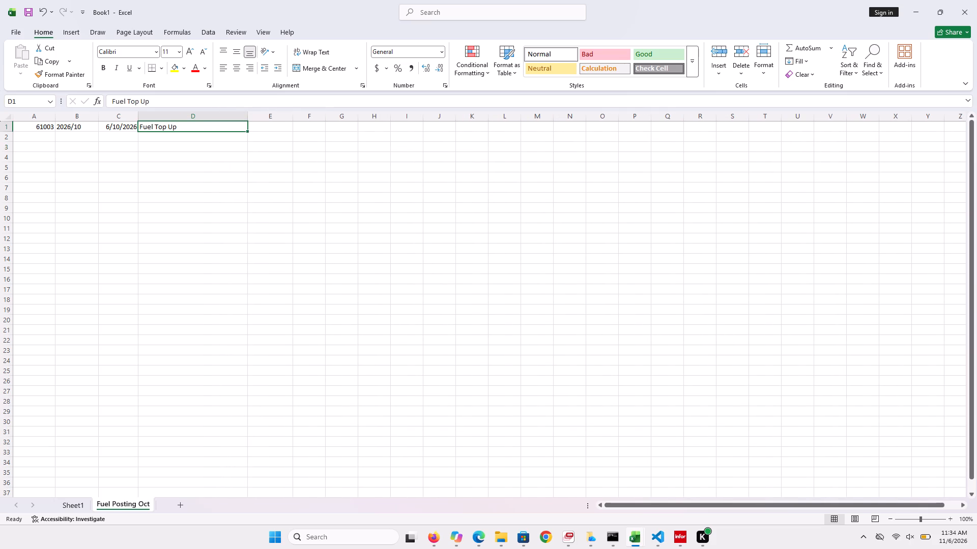
{"action": "left_click", "coordinate": [82, 504]}
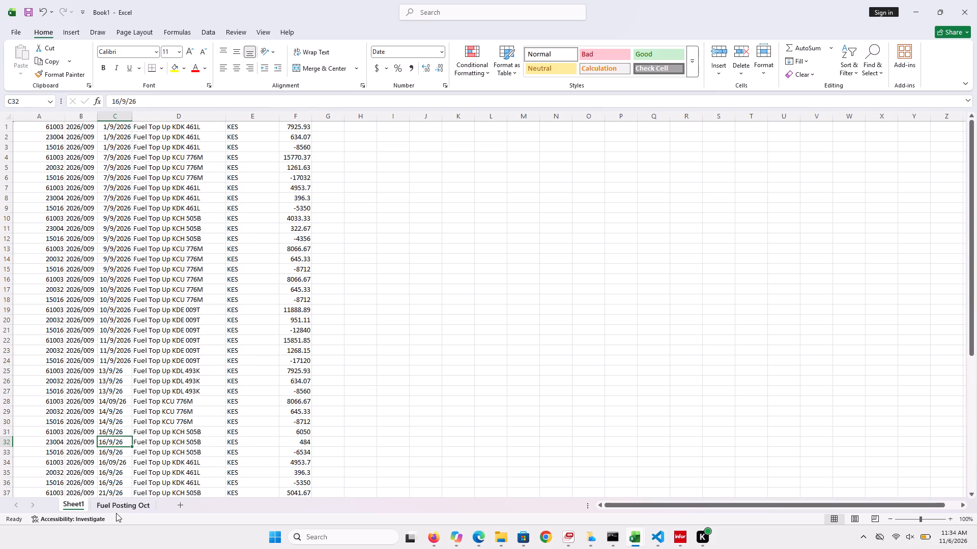
{"action": "left_click", "coordinate": [121, 506]}
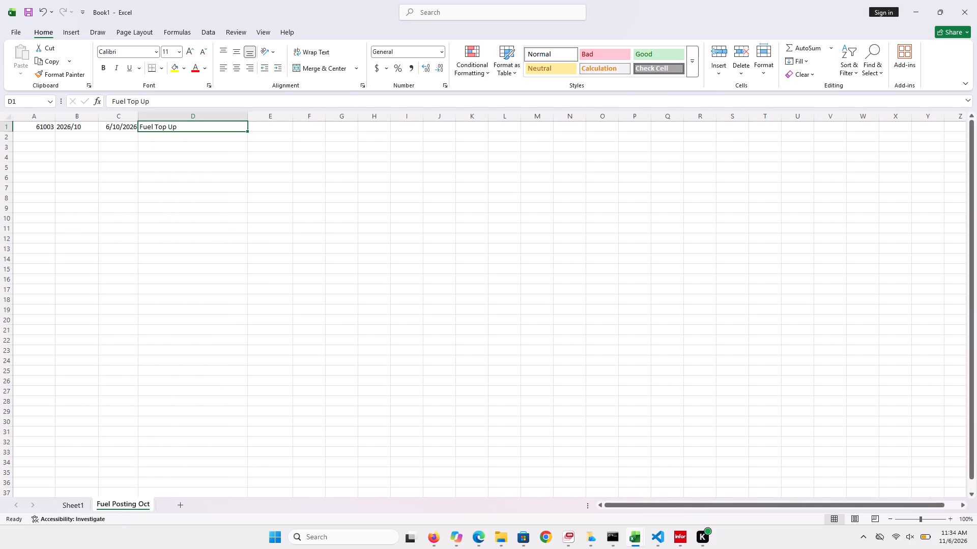
{"action": "double_click", "coordinate": [204, 123]}
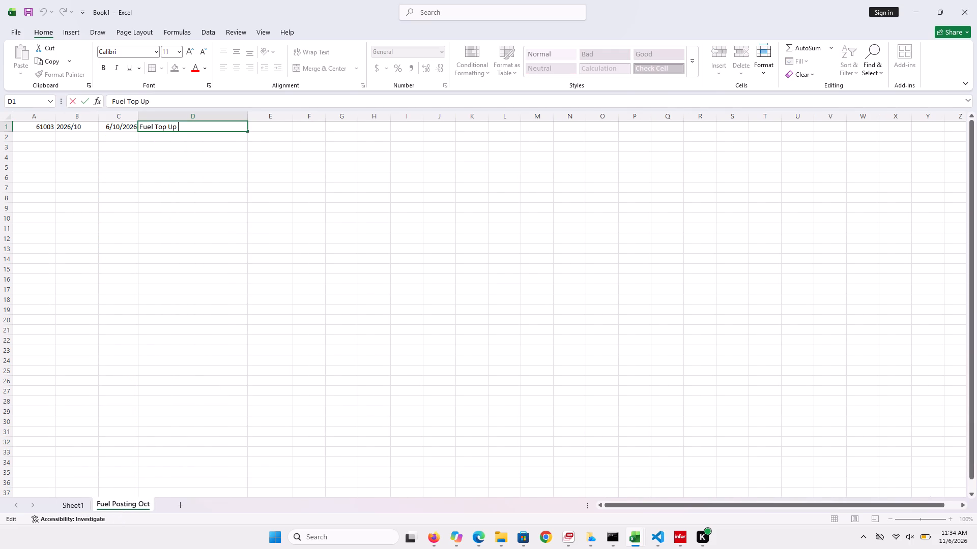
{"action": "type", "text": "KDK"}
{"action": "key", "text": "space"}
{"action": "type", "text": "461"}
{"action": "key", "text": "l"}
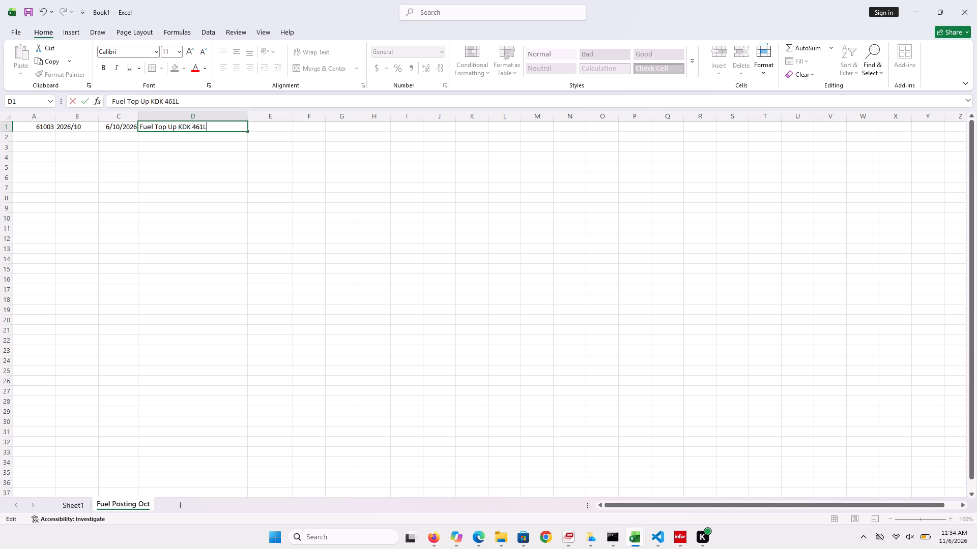
{"action": "left_click", "coordinate": [260, 128]}
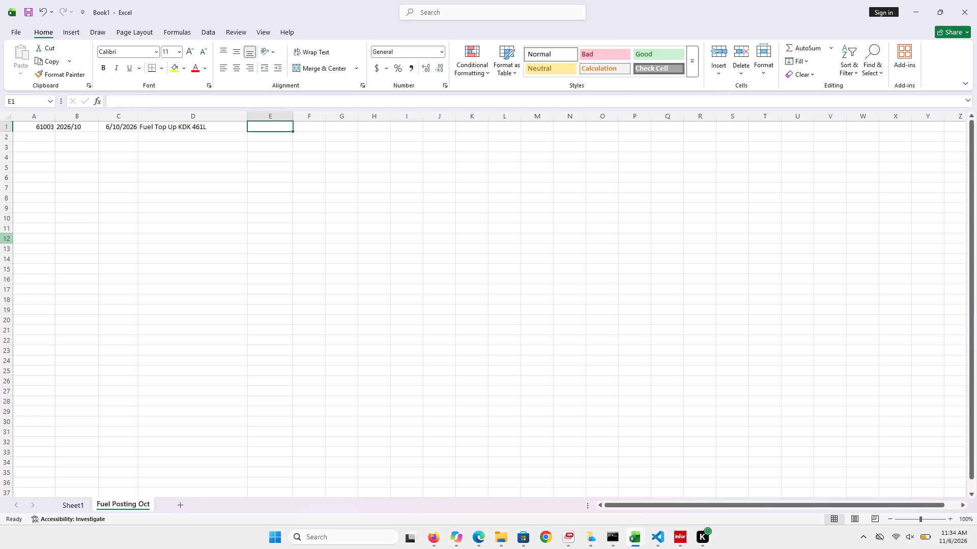
Check the period format in Sheet1 and change cell B1 of Fuel Posting Oct to 2026/010.
{"action": "left_click", "coordinate": [84, 506]}
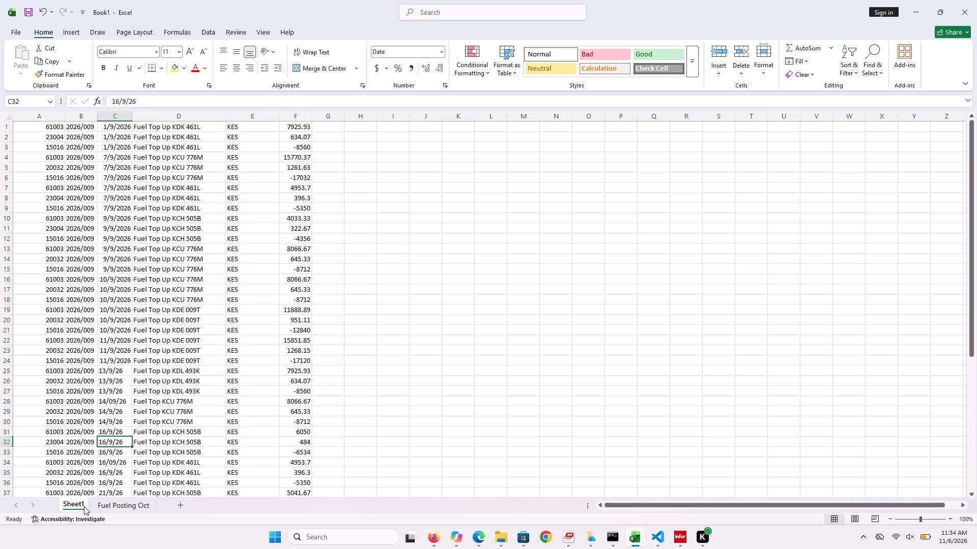
{"action": "left_click", "coordinate": [103, 506]}
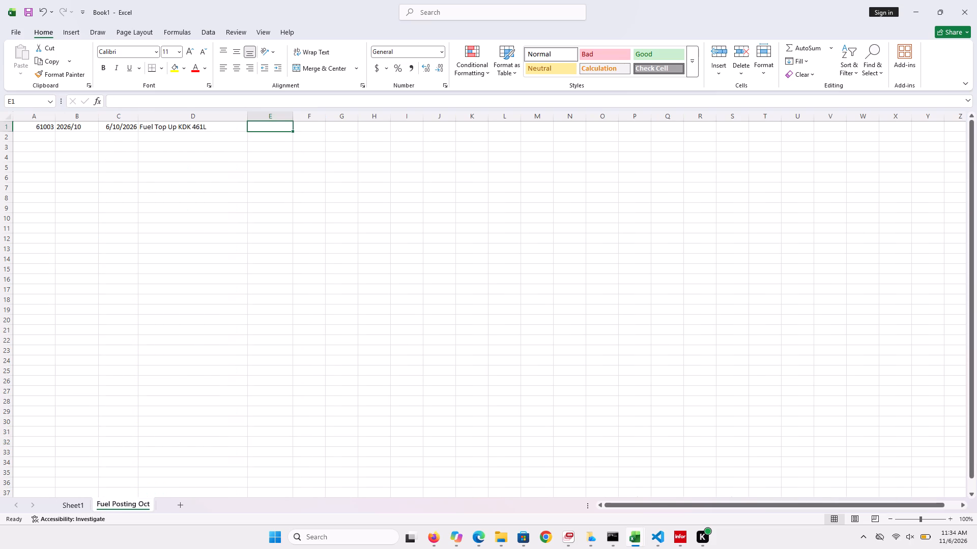
{"action": "double_click", "coordinate": [76, 128]}
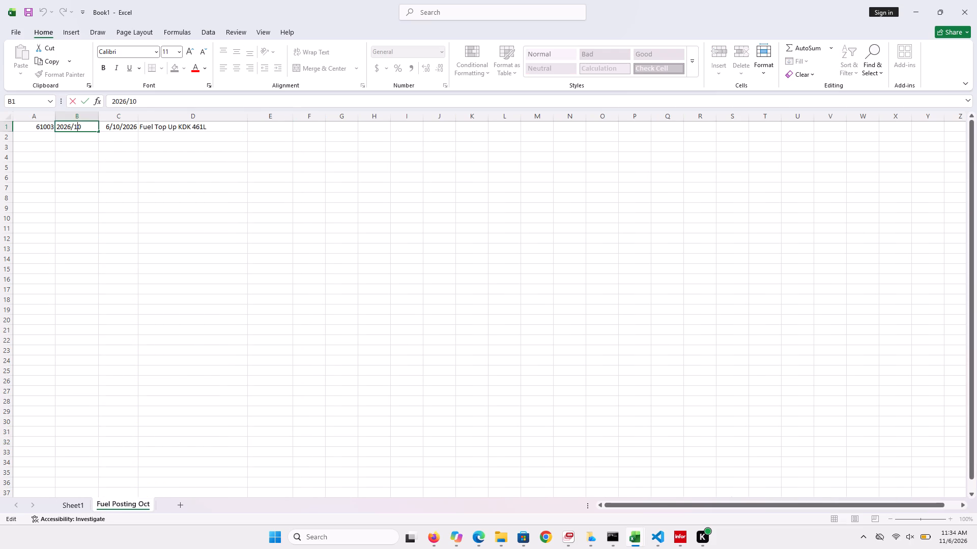
{"action": "left_click", "coordinate": [74, 130]}
{"action": "left_click", "coordinate": [75, 494]}
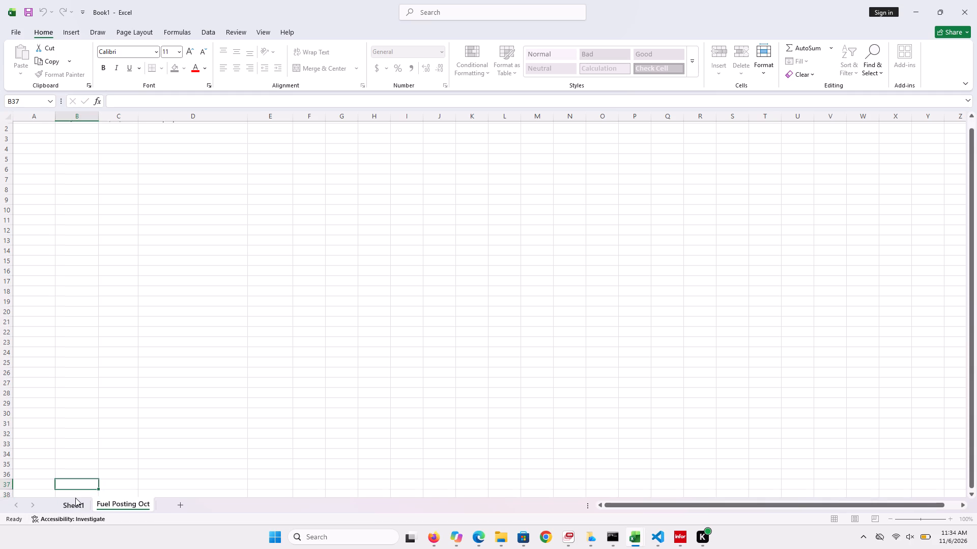
{"action": "left_click", "coordinate": [75, 498]}
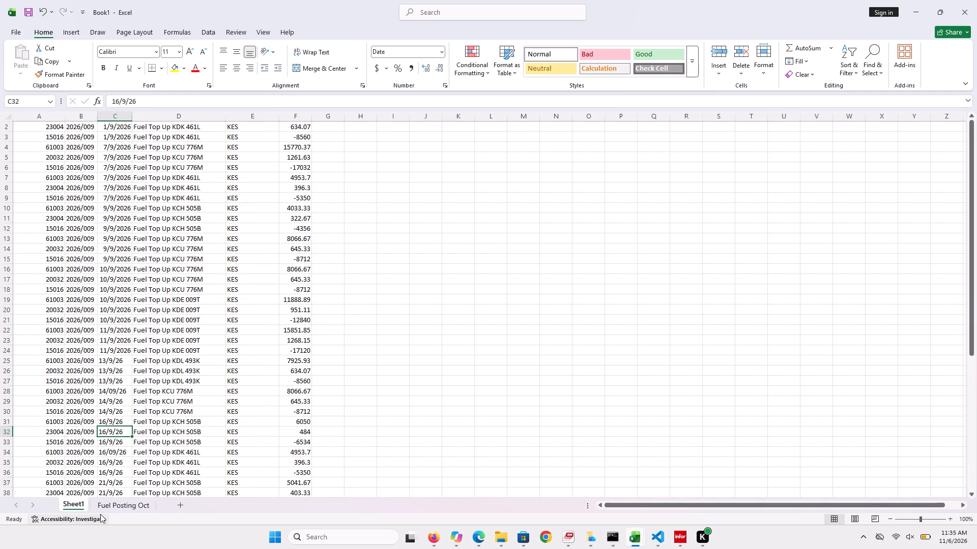
{"action": "left_click", "coordinate": [112, 499]}
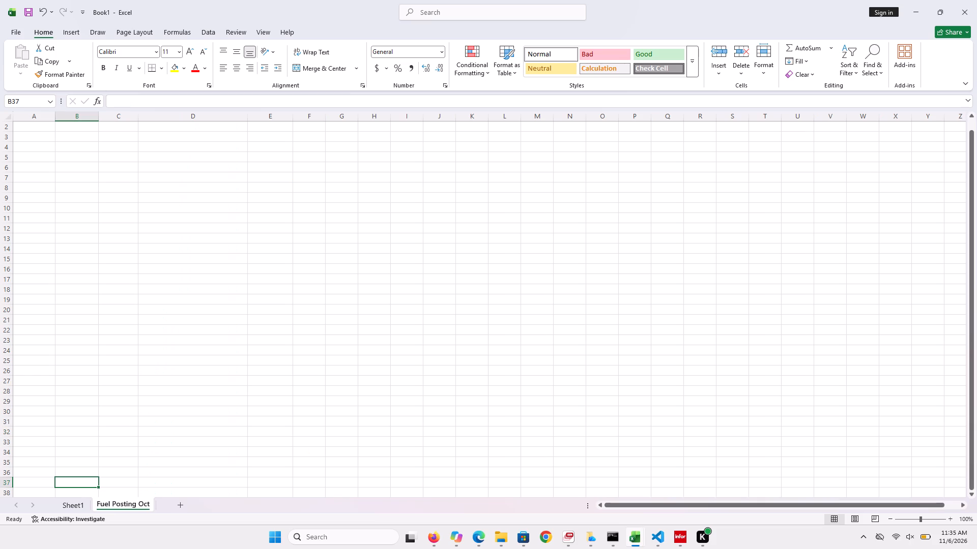
{"action": "key", "text": "Up"}
{"action": "key", "text": "Up"}
{"action": "key", "text": "Up"}
{"action": "key", "text": "Up"}
{"action": "key", "text": "Up"}
{"action": "key", "text": "Up"}
{"action": "key", "text": "Up"}
{"action": "key", "text": "Up"}
{"action": "key", "text": "Up"}
{"action": "key", "text": "Up"}
{"action": "key", "text": "Up"}
{"action": "key", "text": "Up"}
{"action": "key", "text": "Up"}
{"action": "key", "text": "Up"}
{"action": "key", "text": "Up"}
{"action": "key", "text": "Up"}
{"action": "key", "text": "Up"}
{"action": "key", "text": "Up"}
{"action": "key", "text": "Up"}
{"action": "key", "text": "Up"}
{"action": "key", "text": "Up"}
{"action": "key", "text": "Up"}
{"action": "key", "text": "Up"}
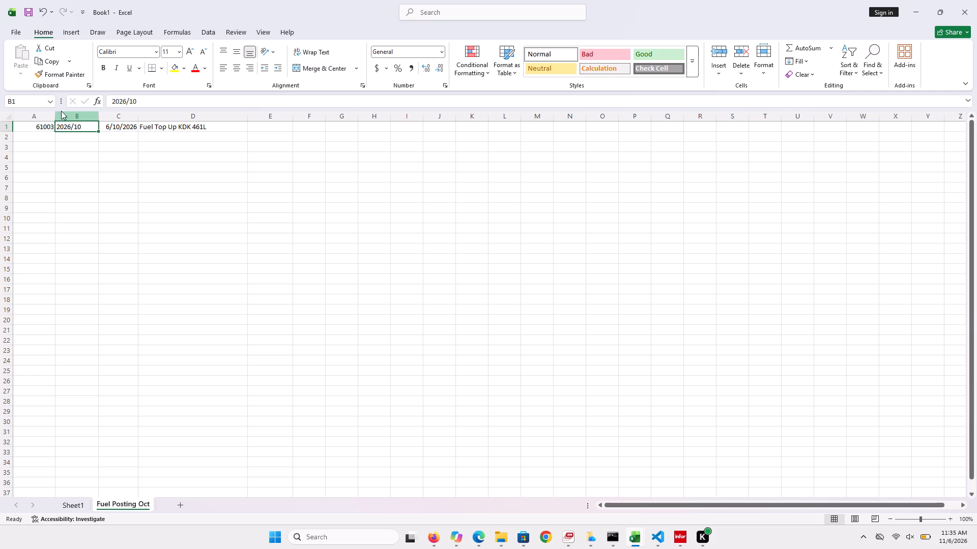
{"action": "double_click", "coordinate": [72, 127]}
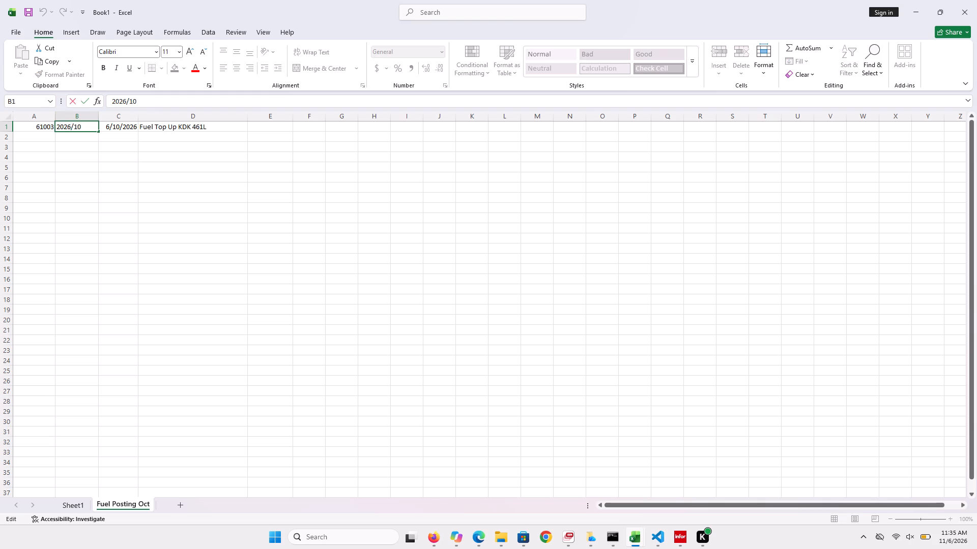
{"action": "left_click", "coordinate": [72, 127]}
{"action": "left_click", "coordinate": [75, 127]}
{"action": "key", "text": "0"}
{"action": "left_click", "coordinate": [144, 134]}
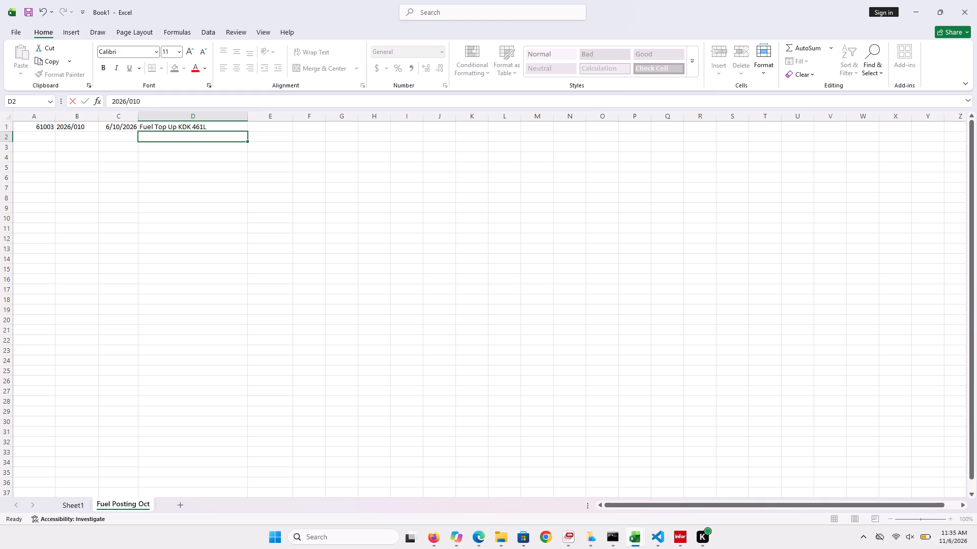
{"action": "left_click", "coordinate": [194, 133]}
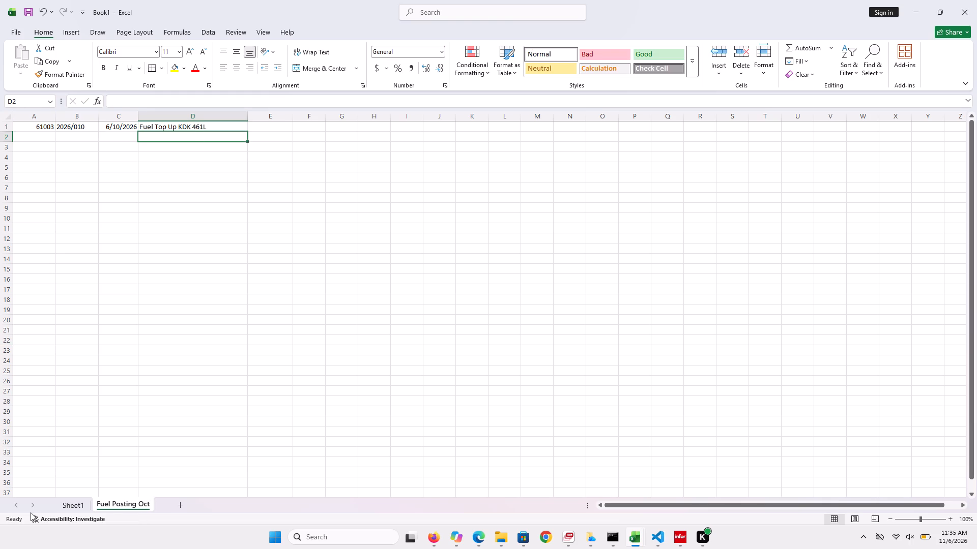
Check the currency column in Sheet1 and enter KES in cell E1 of Fuel Posting Oct.
{"action": "left_click", "coordinate": [73, 505]}
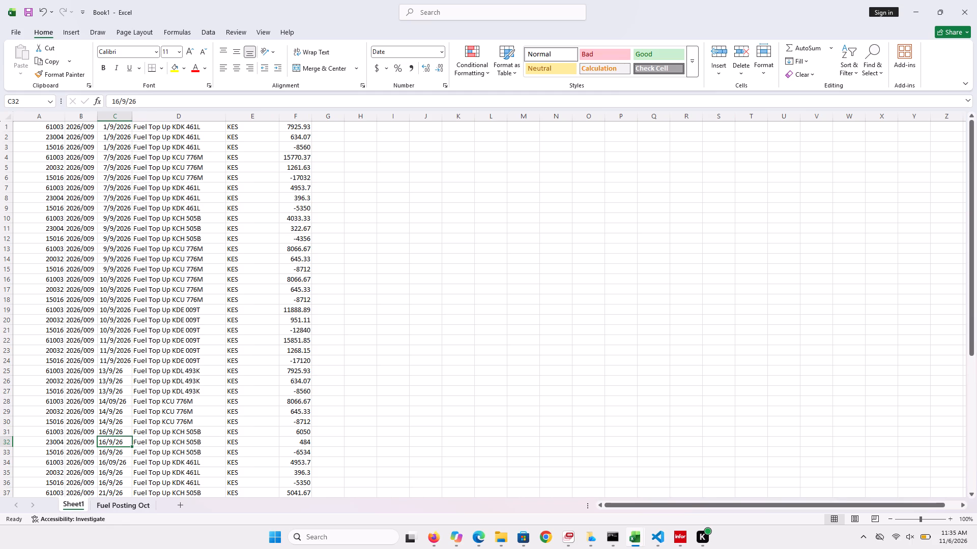
{"action": "left_click", "coordinate": [118, 500]}
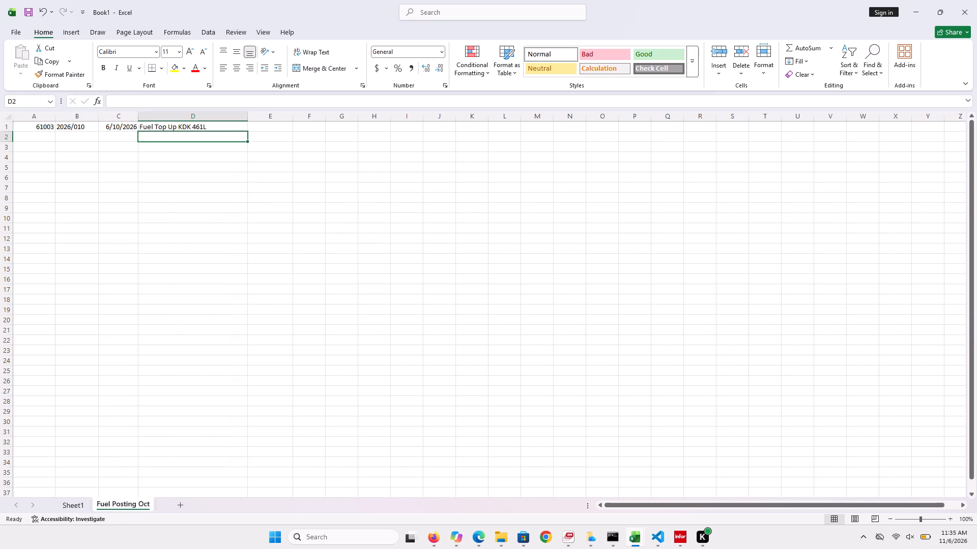
{"action": "left_click", "coordinate": [269, 126]}
{"action": "key", "text": "k"}
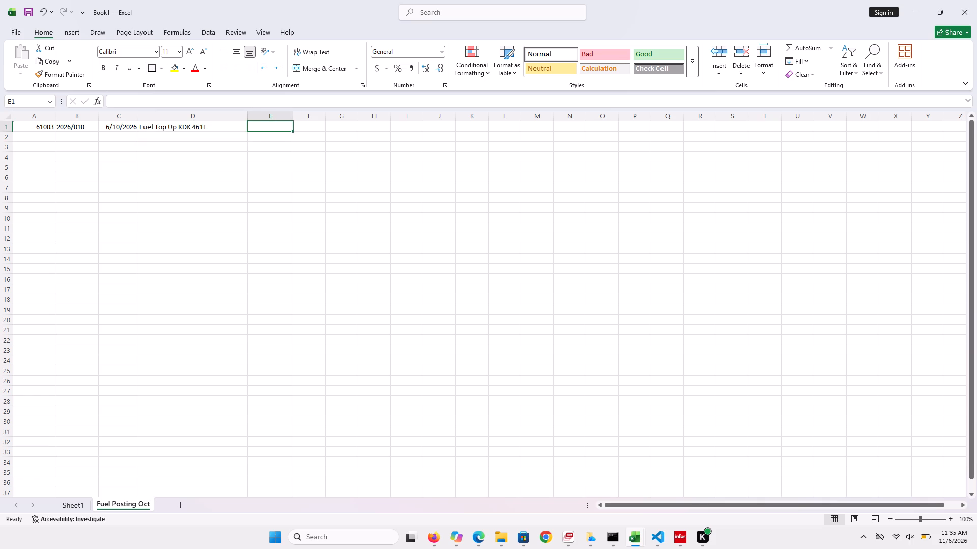
{"action": "type", "text": "ES"}
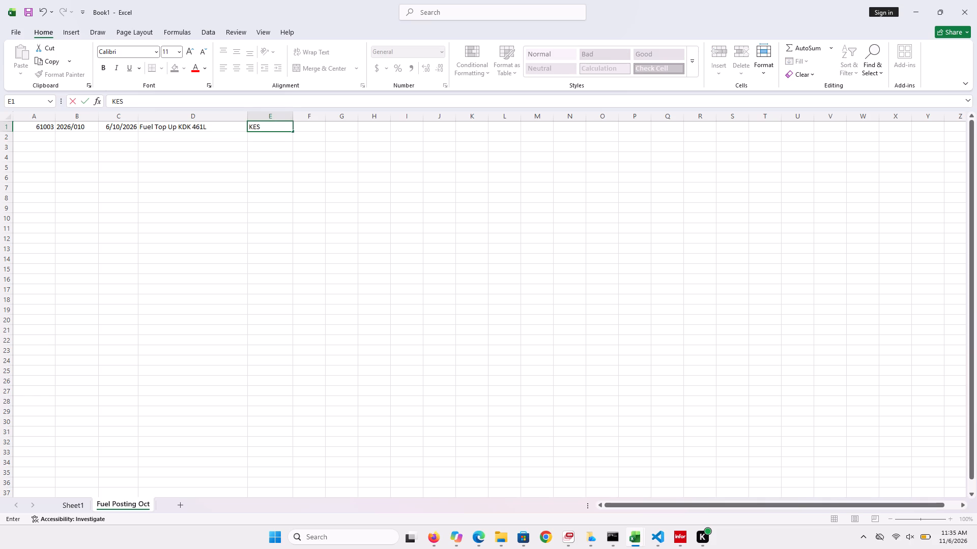
{"action": "left_click", "coordinate": [326, 132]}
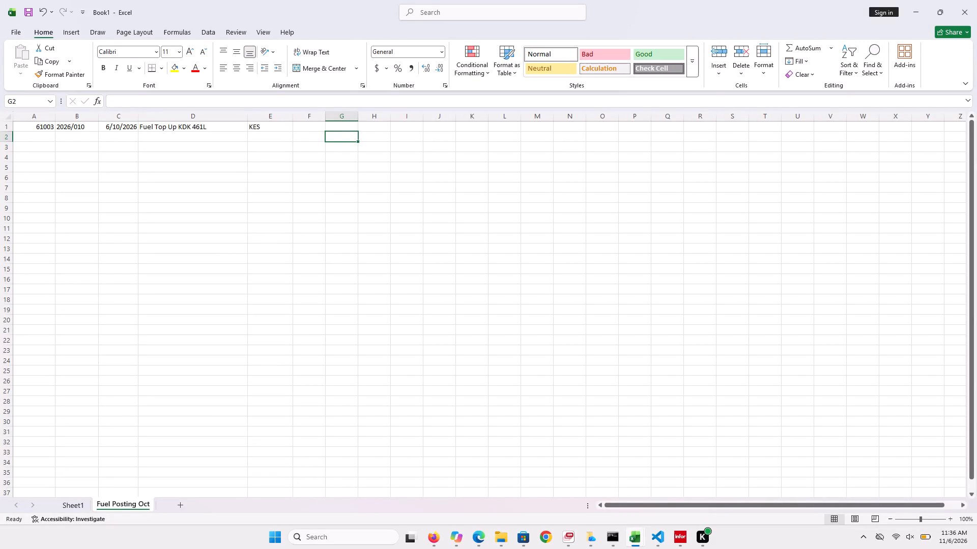
Widen column F of Fuel Posting Oct slightly for the amounts.
{"action": "left_click_drag", "start_coordinate": [326, 114], "coordinate": [339, 115]}
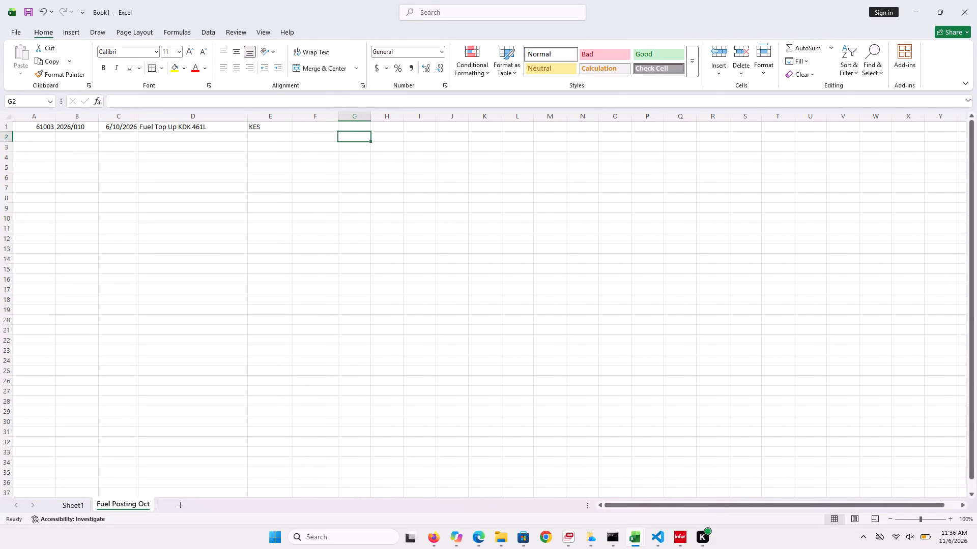
Check the amounts column in Sheet1 and enter 3962.96 in cell F1 of Fuel Posting Oct.
{"action": "left_click", "coordinate": [322, 125]}
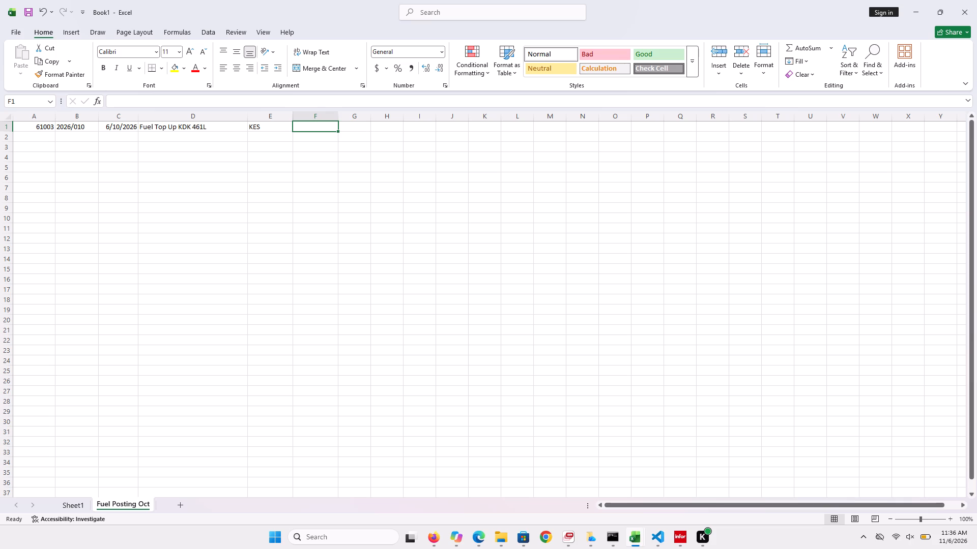
{"action": "left_click", "coordinate": [76, 503]}
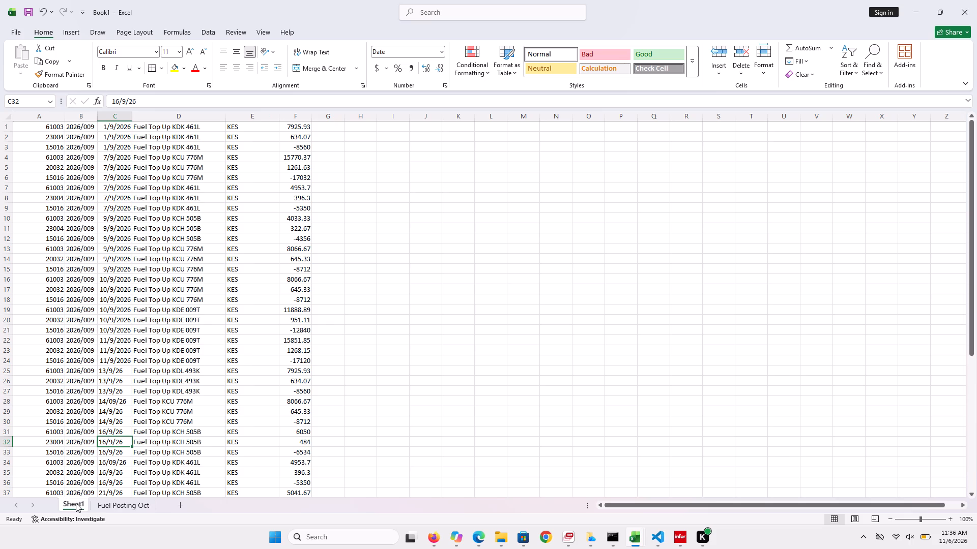
{"action": "left_click", "coordinate": [116, 512]}
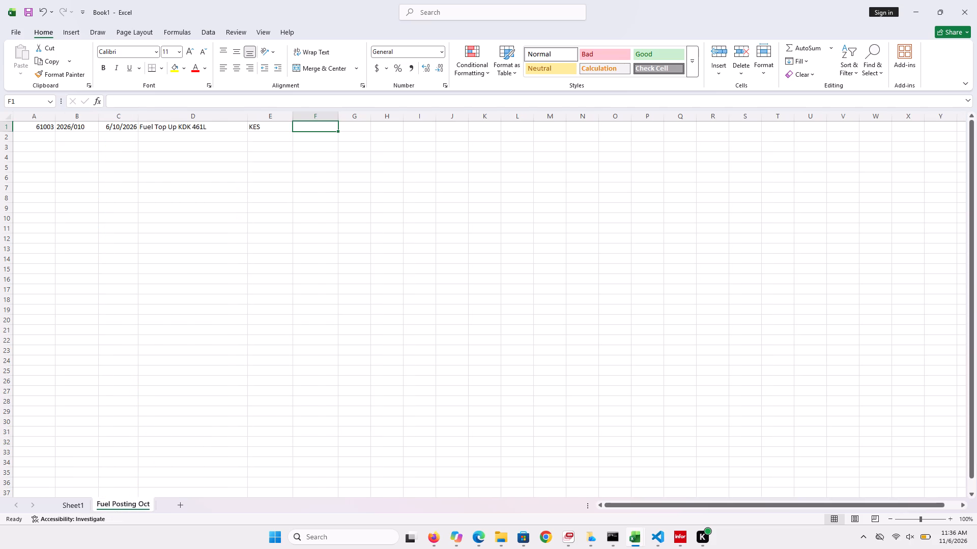
{"action": "left_click", "coordinate": [76, 507]}
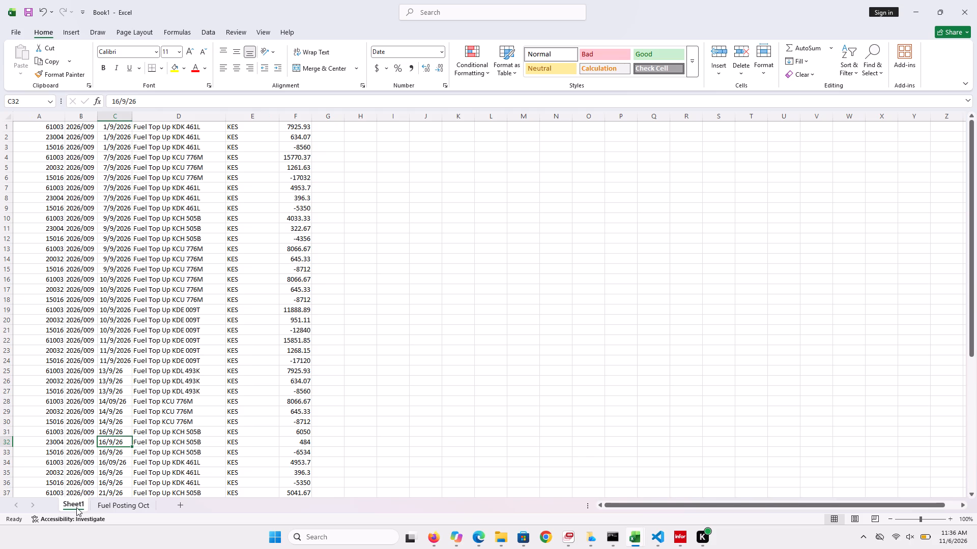
{"action": "left_click", "coordinate": [113, 507]}
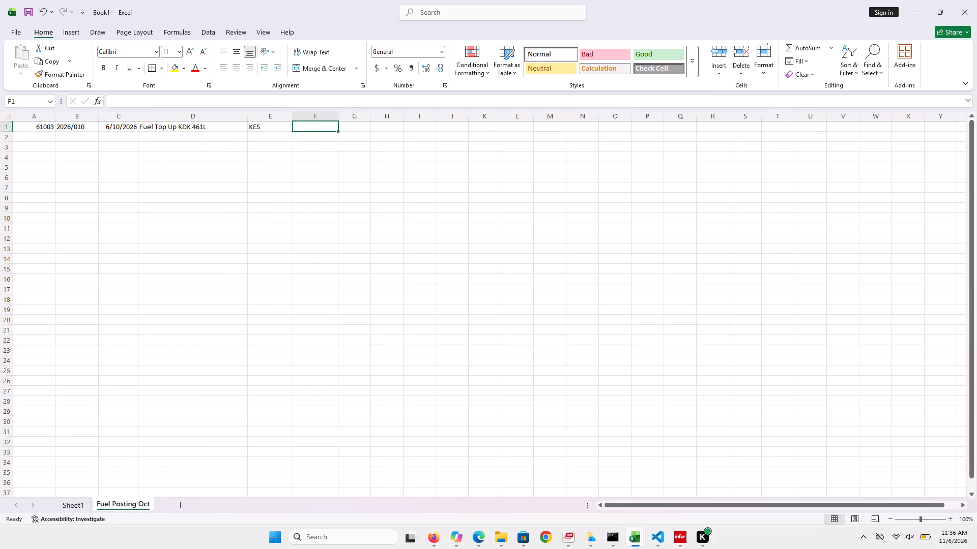
{"action": "left_click", "coordinate": [305, 130]}
{"action": "key", "text": "3"}
{"action": "key", "text": "9"}
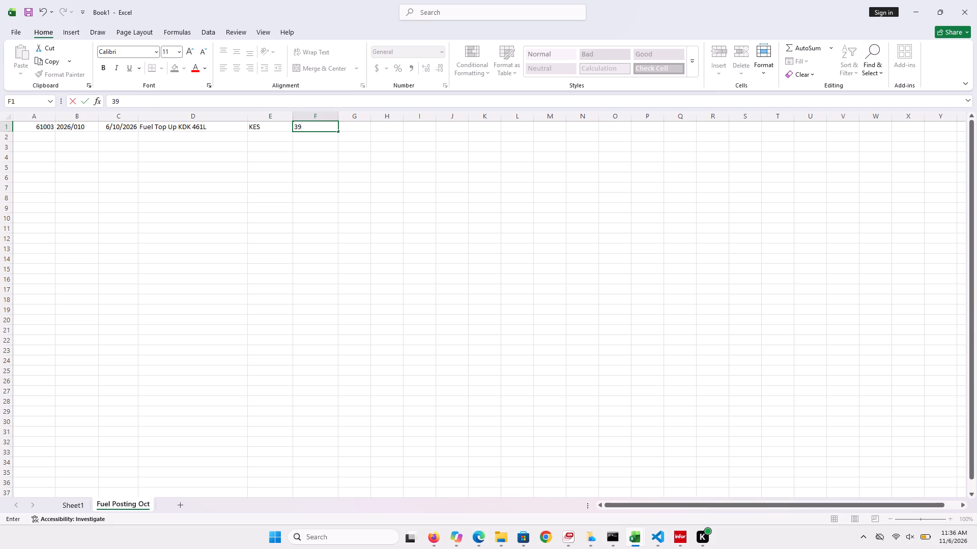
{"action": "type", "text": "62"}
{"action": "type", "text": ".96"}
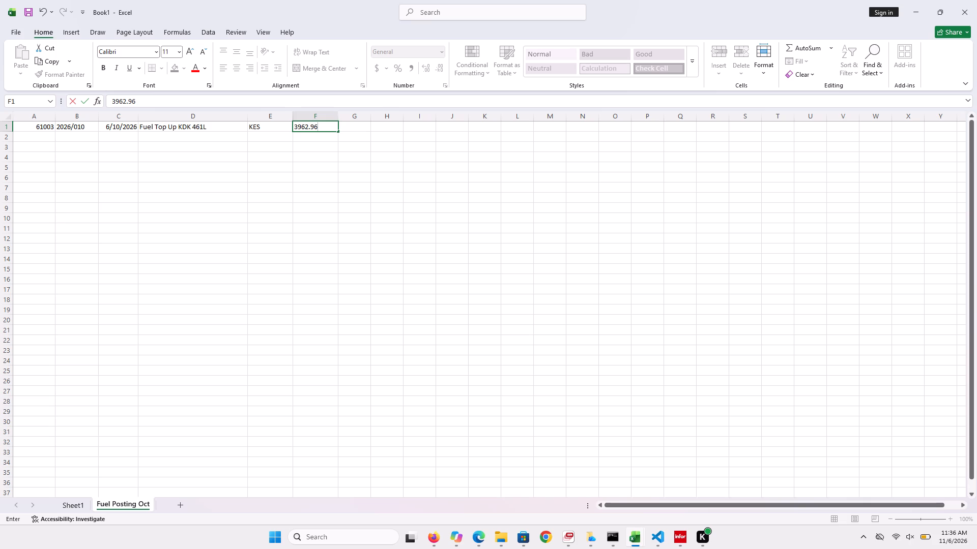
Apply the comma number style to the amount in cell F1 of Fuel Posting Oct.
{"action": "left_click", "coordinate": [346, 134]}
{"action": "left_click", "coordinate": [328, 126]}
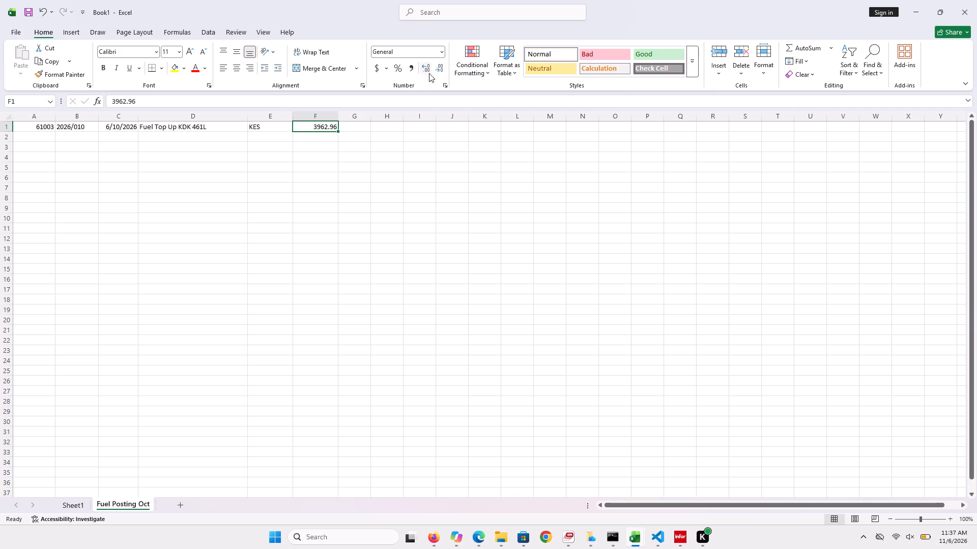
{"action": "left_click", "coordinate": [412, 70]}
{"action": "left_click", "coordinate": [360, 132]}
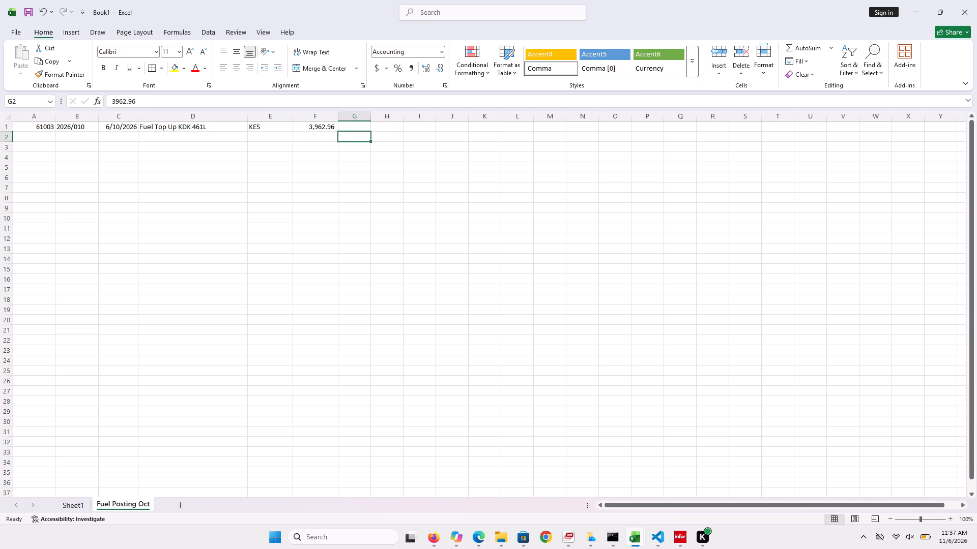
Check the second account code in Sheet1 and enter 23004 in cell A2 of Fuel Posting Oct.
{"action": "left_click", "coordinate": [323, 137]}
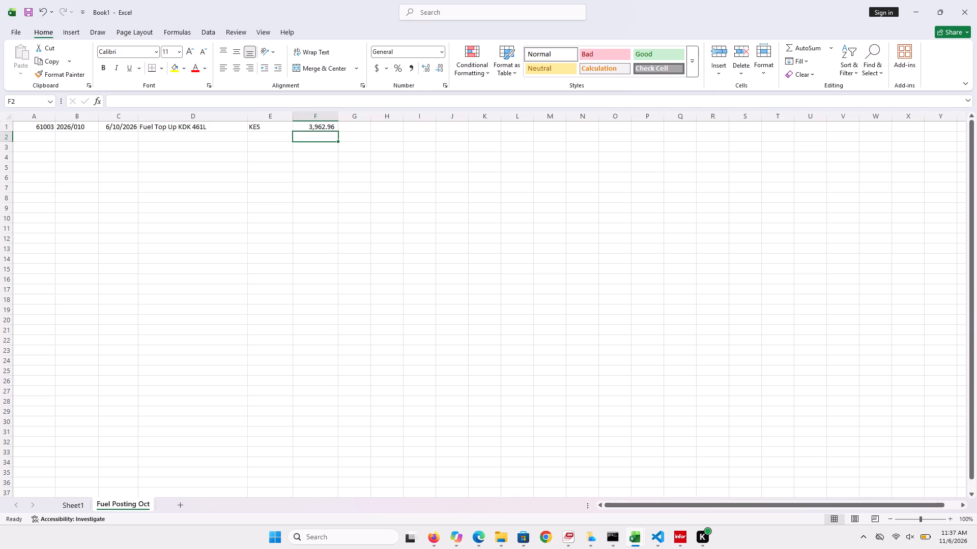
{"action": "left_click", "coordinate": [36, 136]}
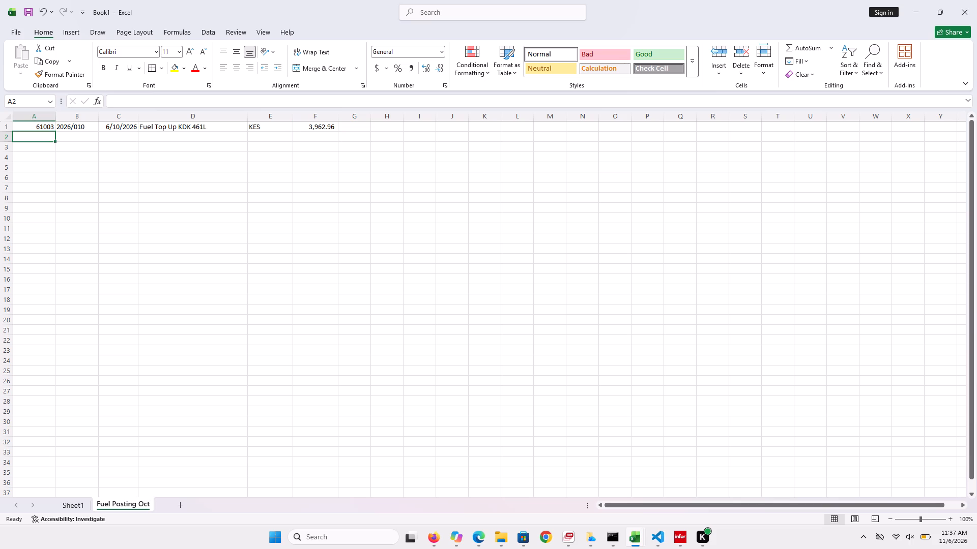
{"action": "left_click", "coordinate": [67, 504]}
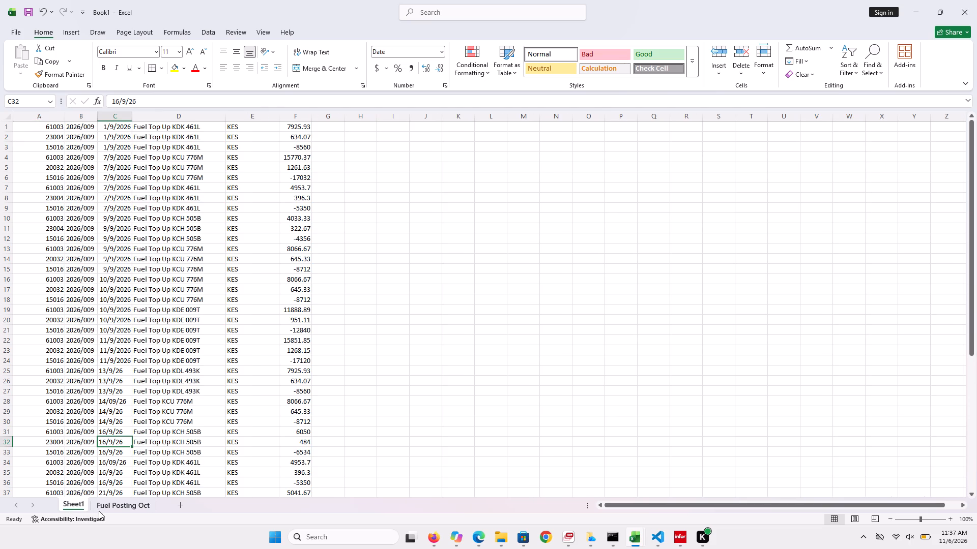
{"action": "left_click", "coordinate": [105, 505]}
{"action": "left_click", "coordinate": [29, 136]}
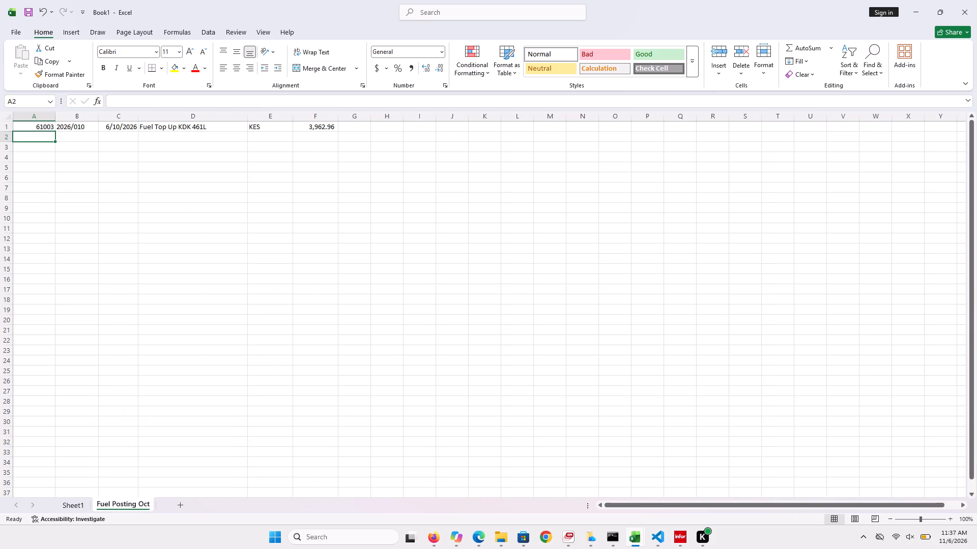
{"action": "type", "text": "23"}
{"action": "type", "text": "00"}
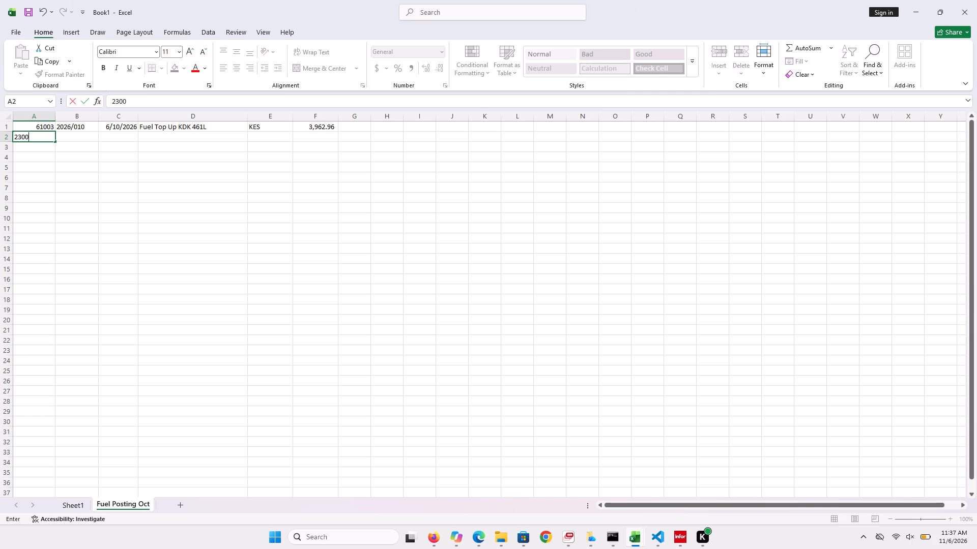
{"action": "key", "text": "4"}
Enter the posting period 2026/010 in cell B2 of Fuel Posting Oct.
{"action": "left_click", "coordinate": [61, 135]}
{"action": "key", "text": "2"}
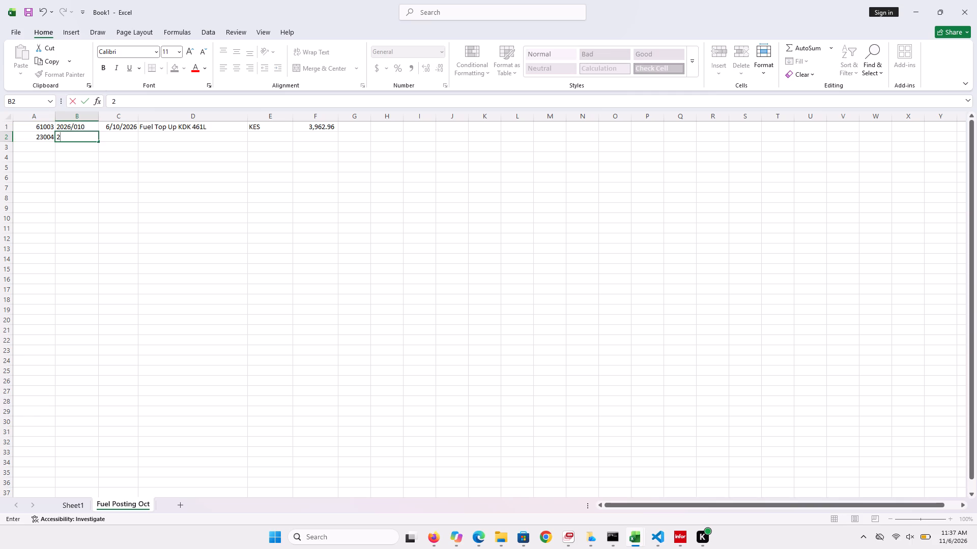
{"action": "key", "text": "0"}
{"action": "key", "text": "2"}
{"action": "type", "text": "6/"}
{"action": "type", "text": "010"}
Check the date column in Sheet1 and enter 6/10/2026 in cell C2 of Fuel Posting Oct.
{"action": "left_click", "coordinate": [158, 135]}
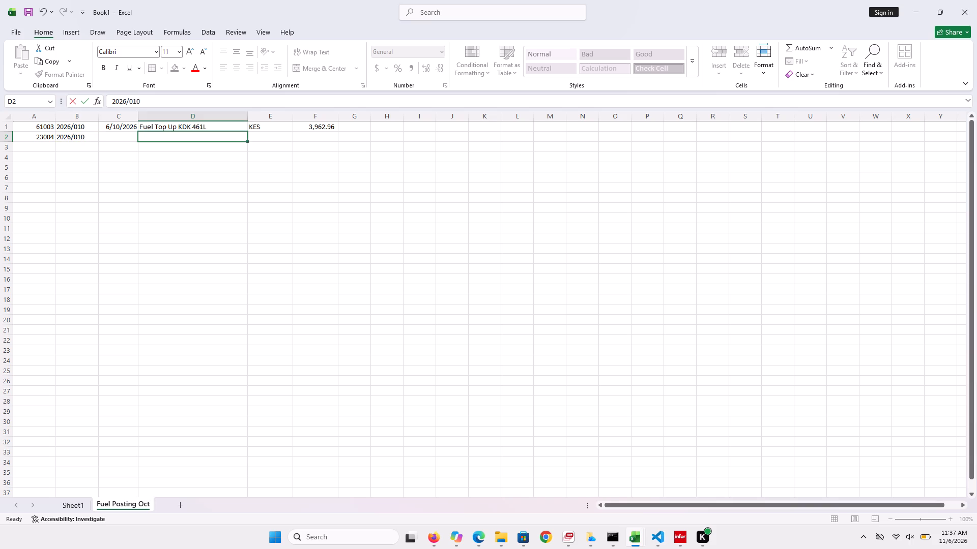
{"action": "left_click", "coordinate": [126, 139]}
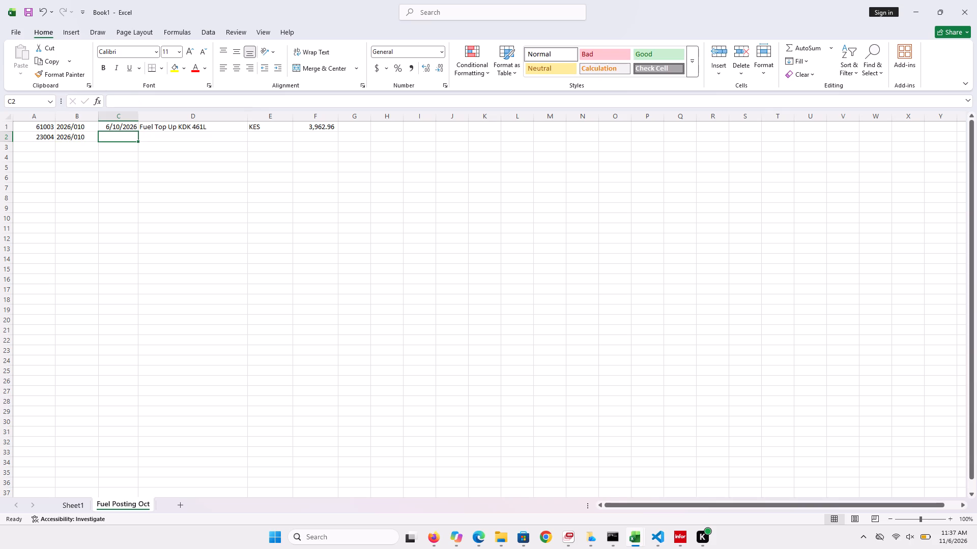
{"action": "left_click", "coordinate": [68, 502]}
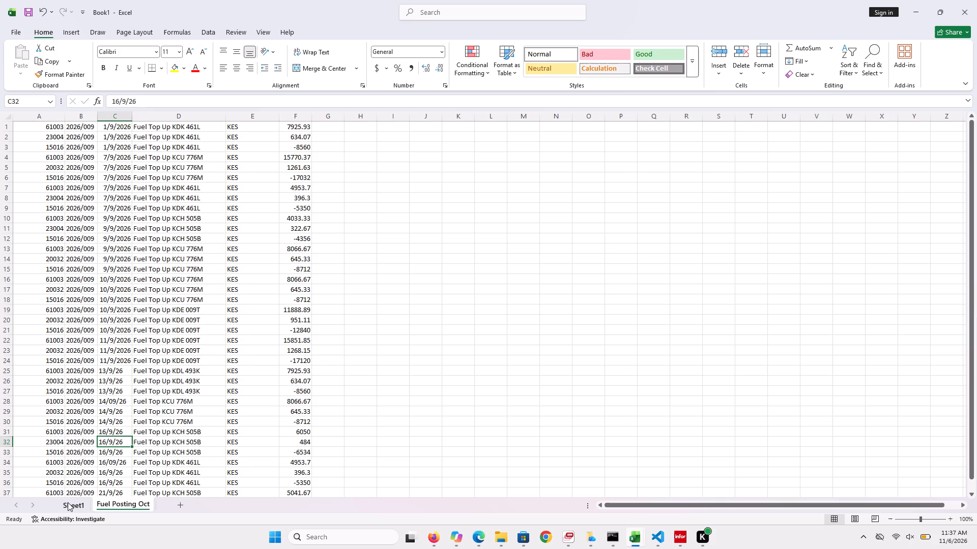
{"action": "left_click", "coordinate": [122, 507]}
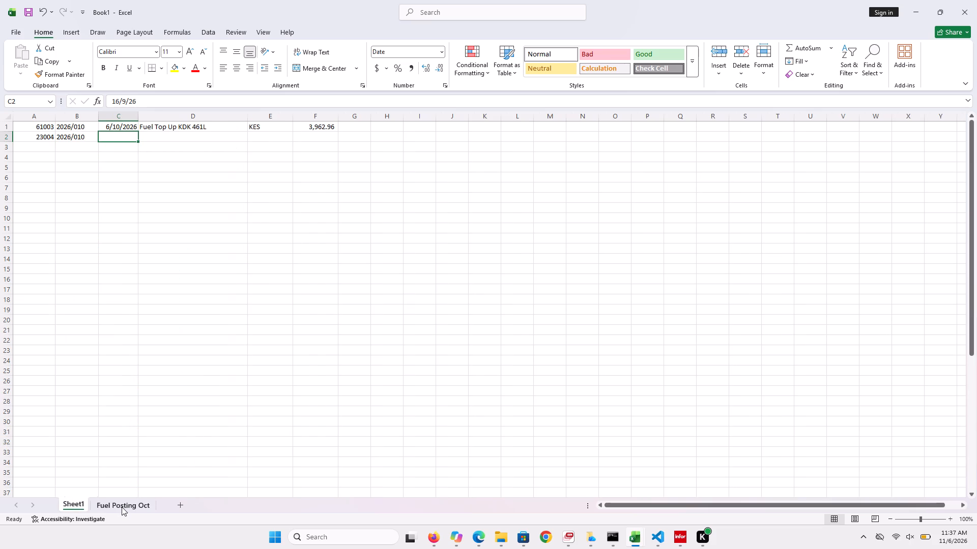
{"action": "left_click", "coordinate": [118, 135]}
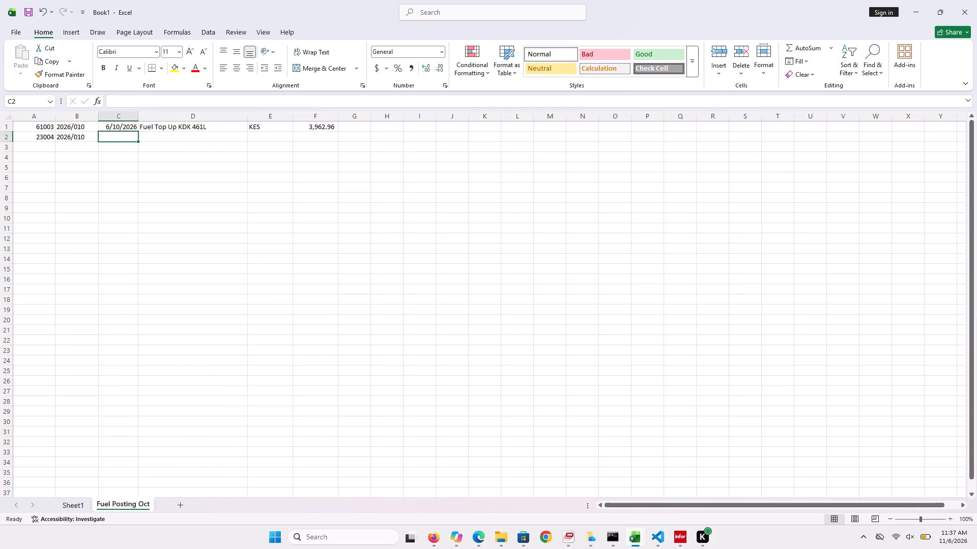
{"action": "double_click", "coordinate": [118, 135]}
{"action": "type", "text": "6/10"}
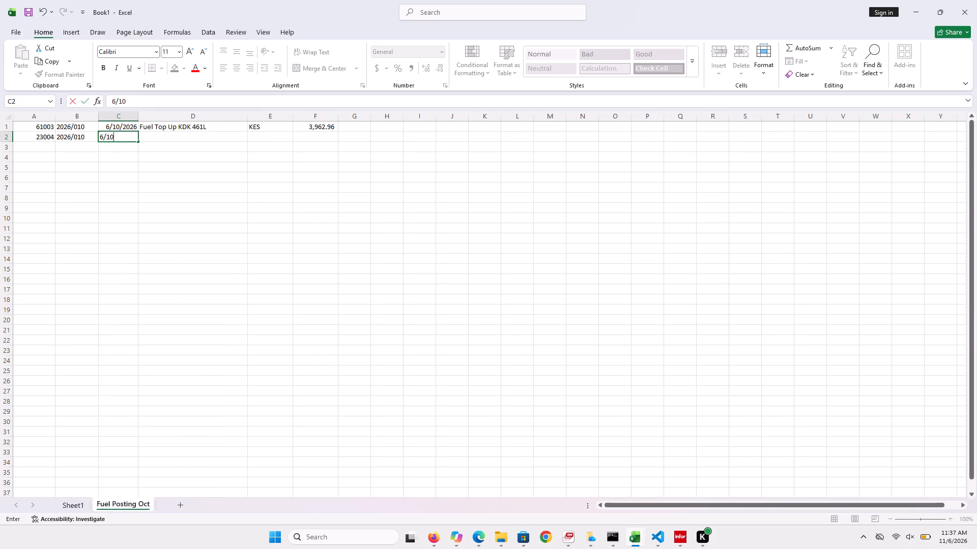
{"action": "type", "text": "/2020"}
{"action": "key", "text": "BackSpace"}
{"action": "key", "text": "6"}
{"action": "left_click", "coordinate": [177, 134]}
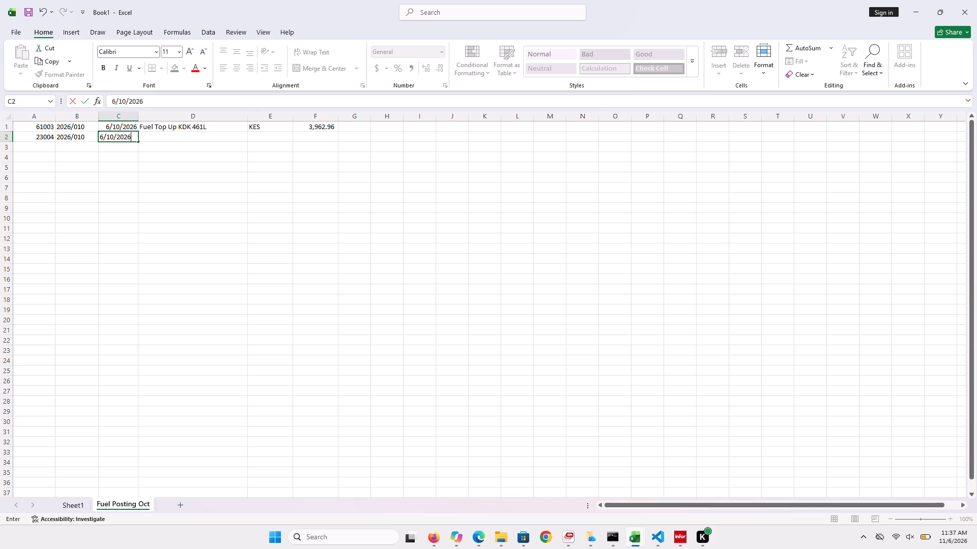
{"action": "double_click", "coordinate": [177, 134]}
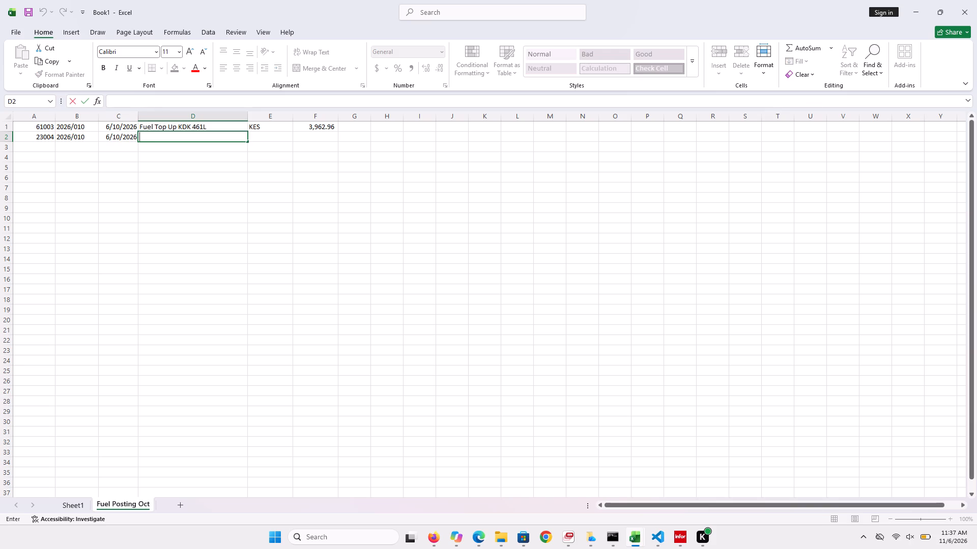
{"action": "key", "text": "f"}
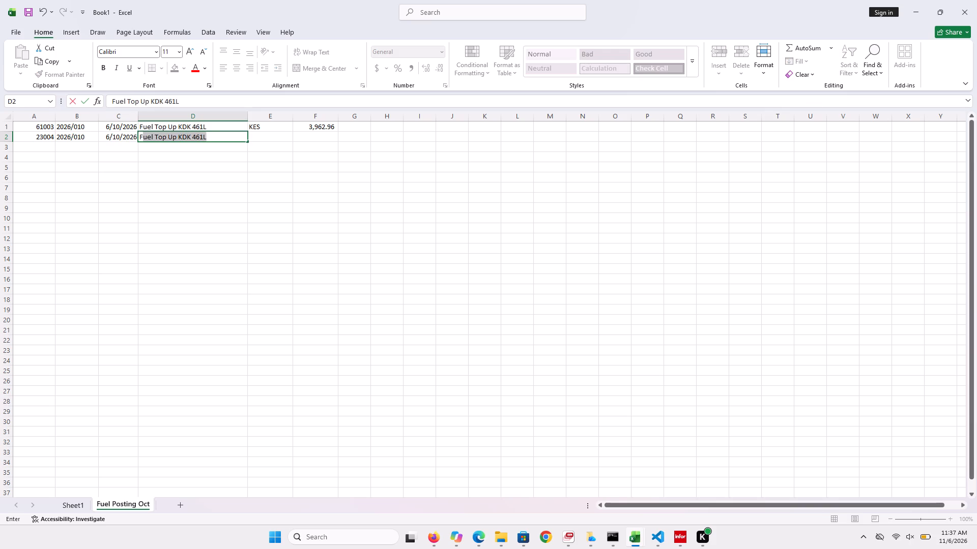
{"action": "key", "text": "Tab"}
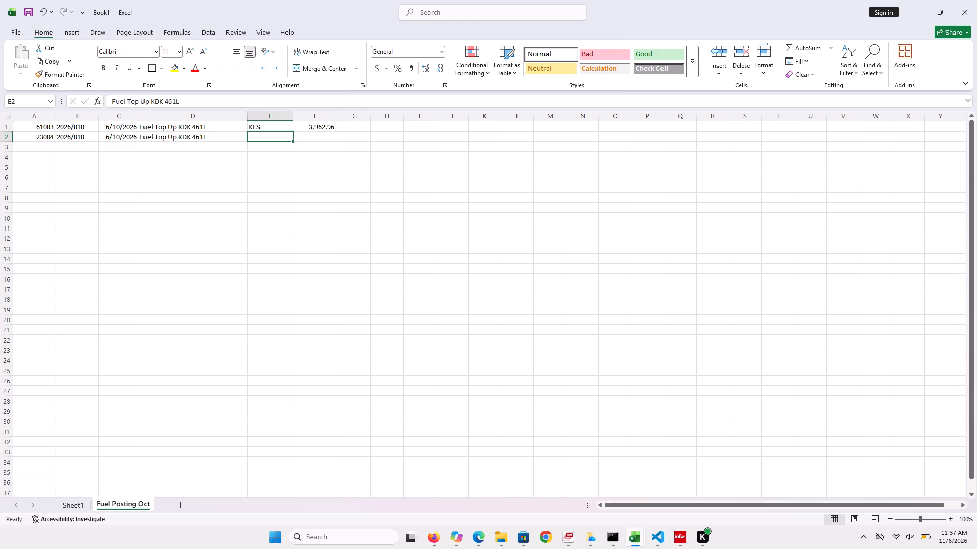
{"action": "left_click", "coordinate": [258, 135]}
{"action": "double_click", "coordinate": [258, 135]}
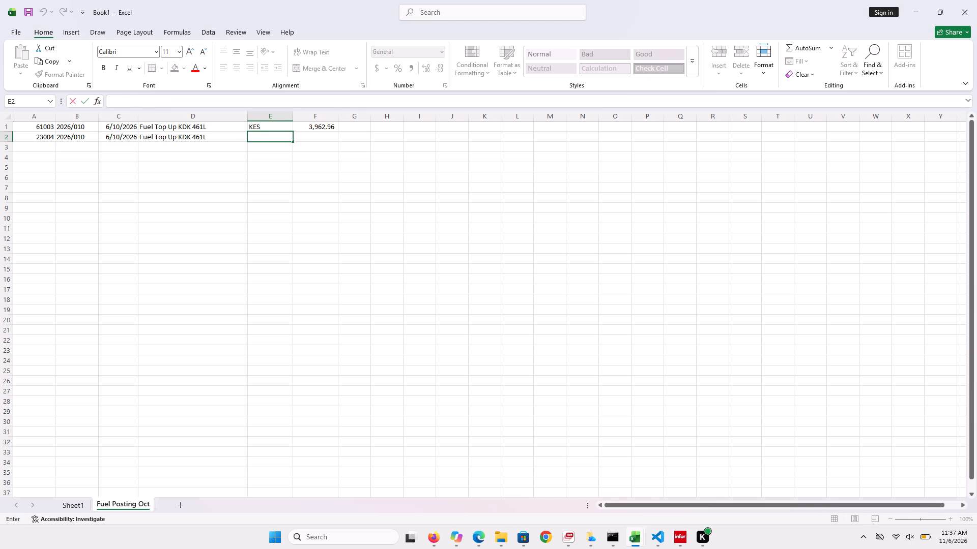
{"action": "key", "text": "k"}
{"action": "key", "text": "Tab"}
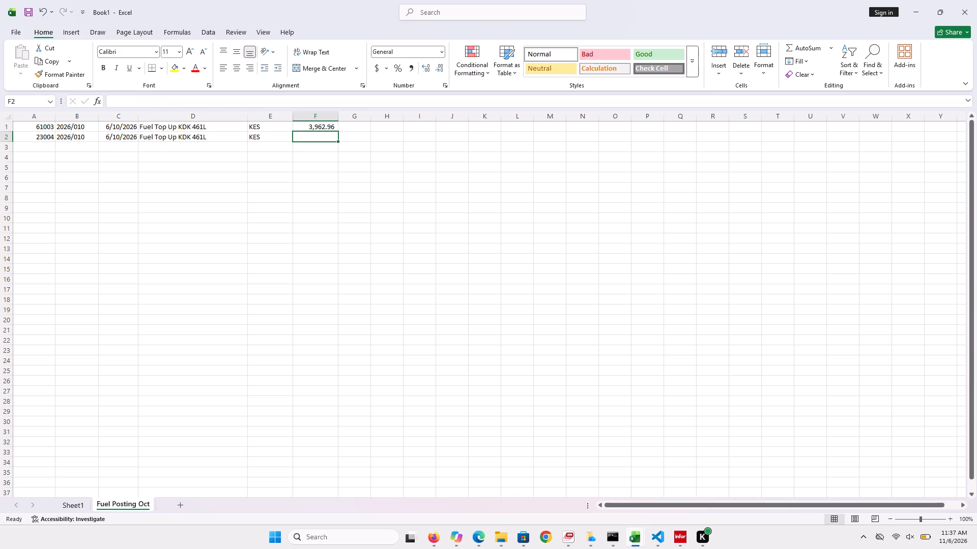
Enter the amount 317.04 in cell F2 of Fuel Posting Oct.
{"action": "left_click", "coordinate": [312, 138]}
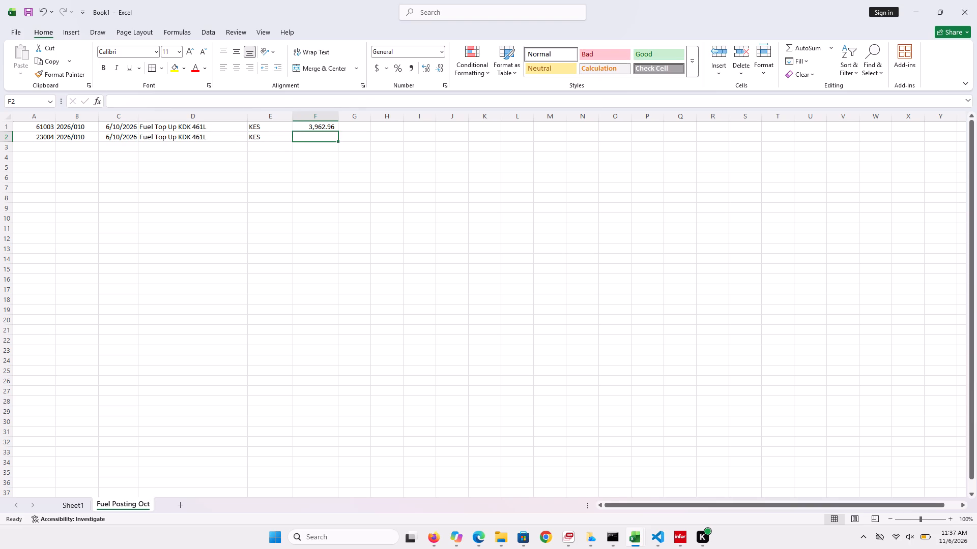
{"action": "double_click", "coordinate": [312, 138]}
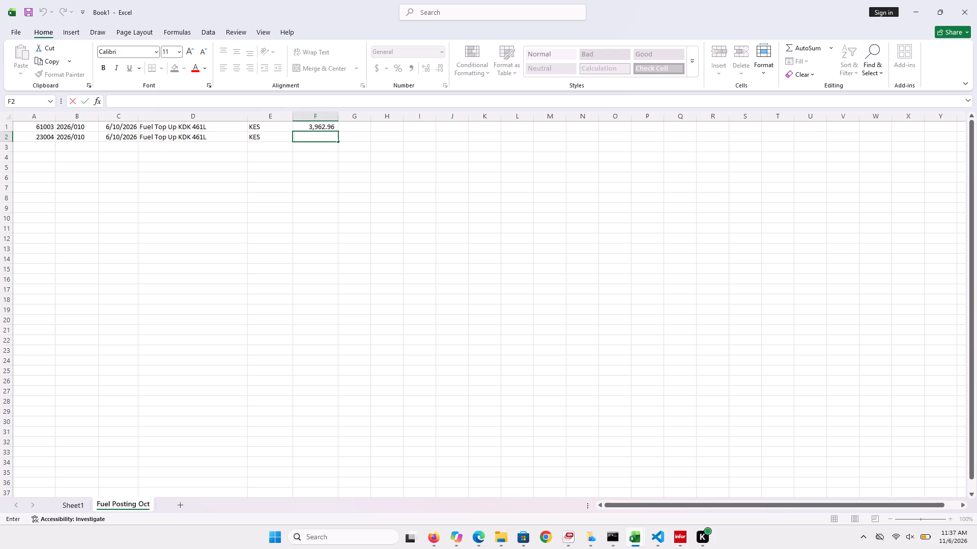
{"action": "type", "text": "31"}
{"action": "key", "text": "7"}
{"action": "type", "text": ".0"}
{"action": "key", "text": "4"}
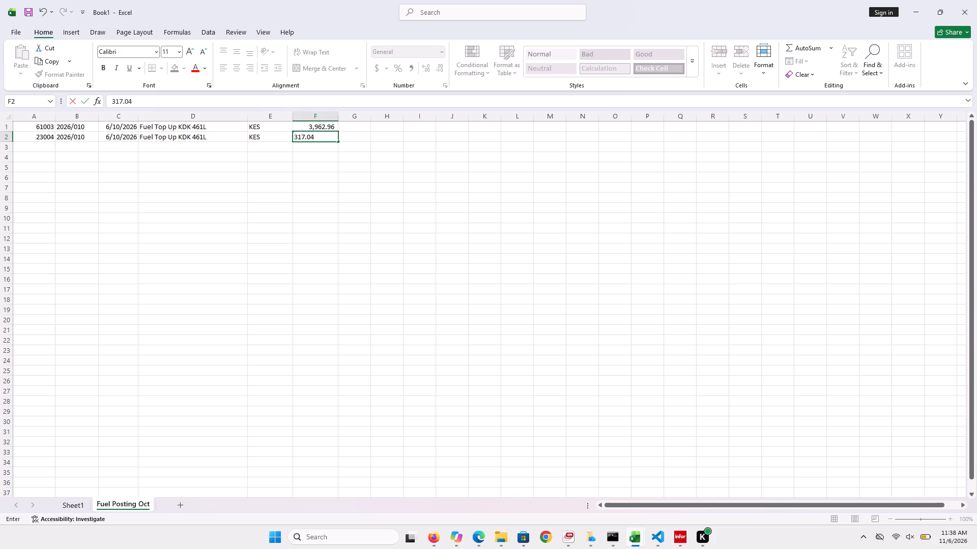
{"action": "double_click", "coordinate": [312, 147]}
Check the third account code in Sheet1 and enter 15016 in cell A3 of Fuel Posting Oct.
{"action": "left_click", "coordinate": [82, 502]}
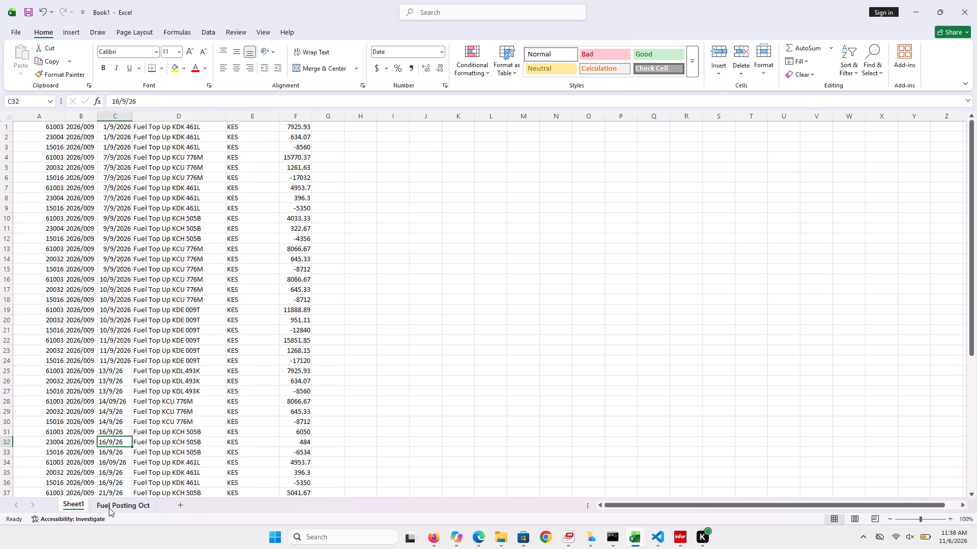
{"action": "left_click", "coordinate": [109, 508]}
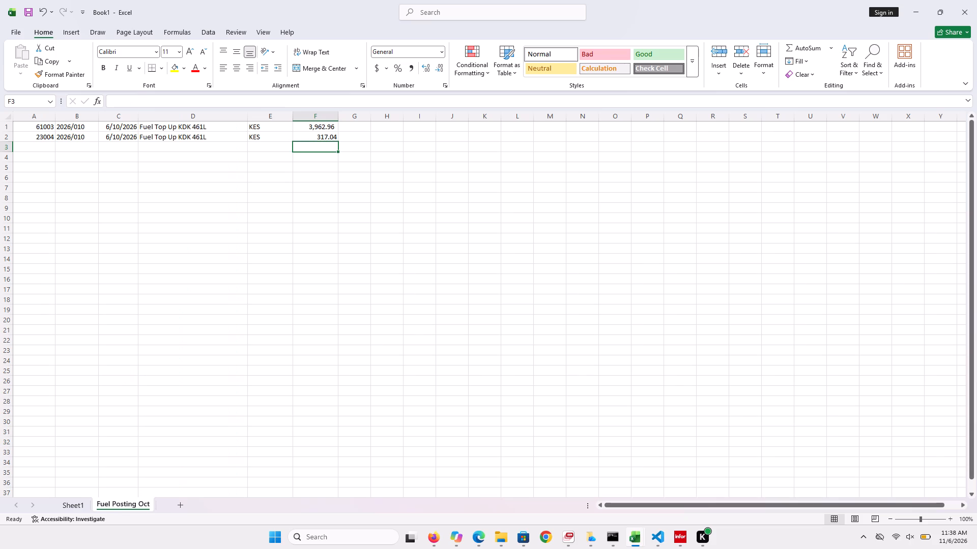
{"action": "left_click", "coordinate": [39, 149]}
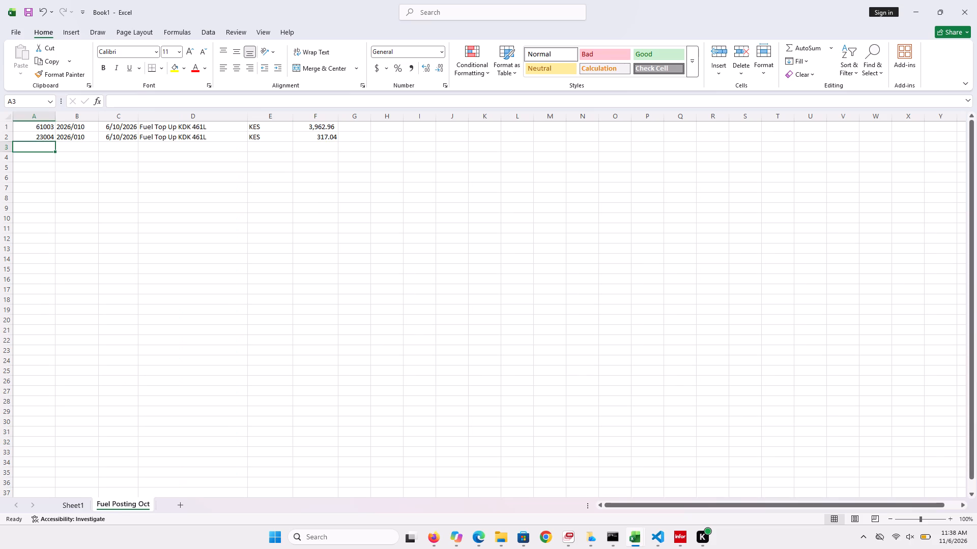
{"action": "double_click", "coordinate": [43, 146]}
{"action": "type", "text": "15"}
{"action": "type", "text": "01"}
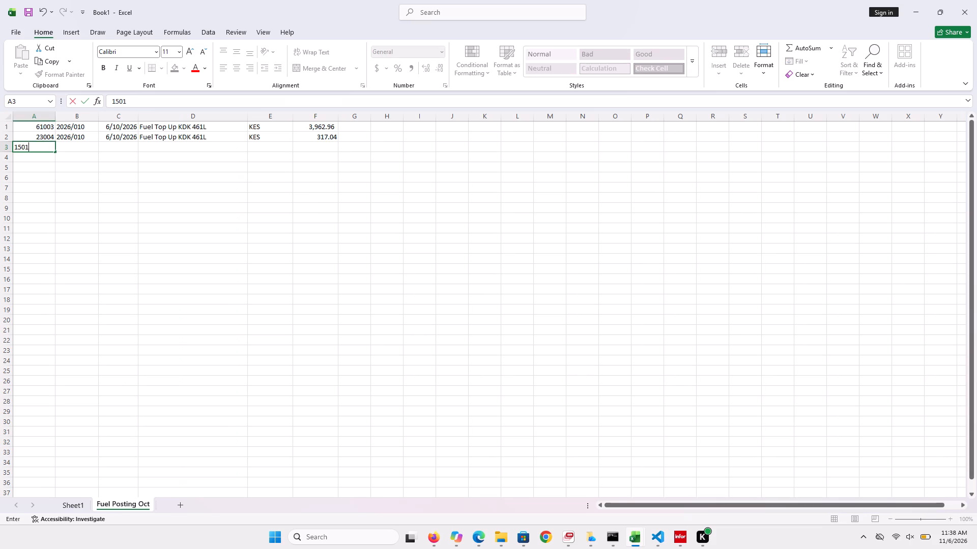
{"action": "key", "text": "6"}
Enter the period 2026/010 in cell B3 and the date 6/10/2026 in cell C3 of Fuel Posting Oct.
{"action": "left_click", "coordinate": [66, 147]}
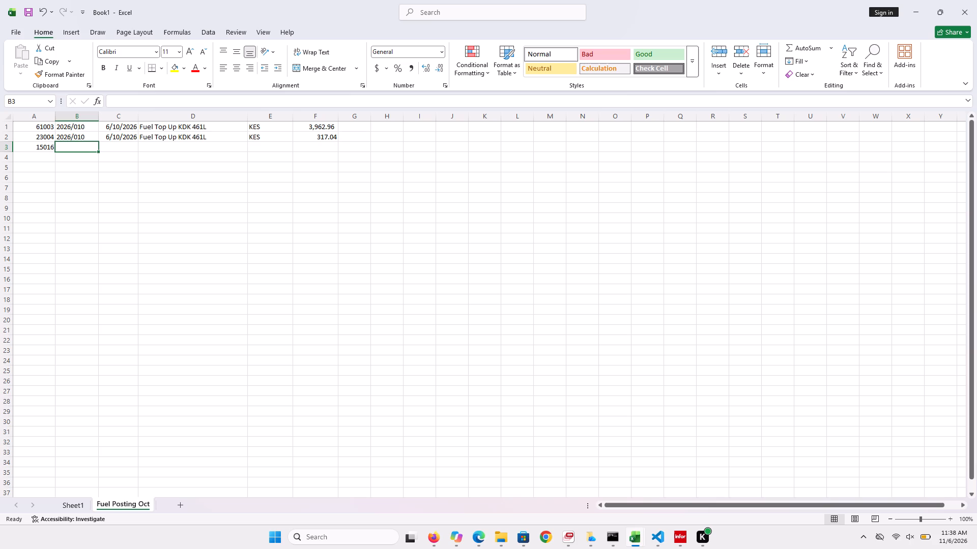
{"action": "type", "text": "202"}
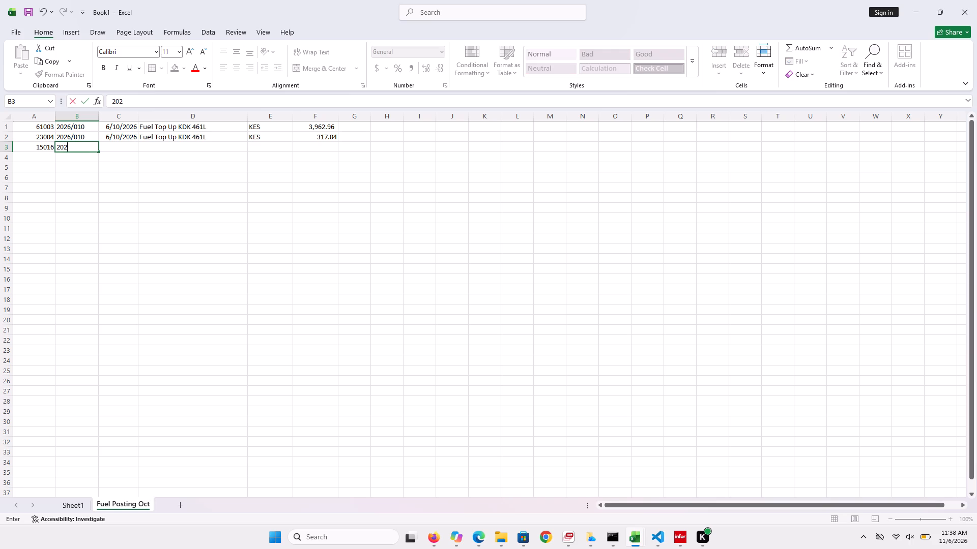
{"action": "type", "text": "6/"}
{"action": "type", "text": "010"}
{"action": "left_click", "coordinate": [116, 143]}
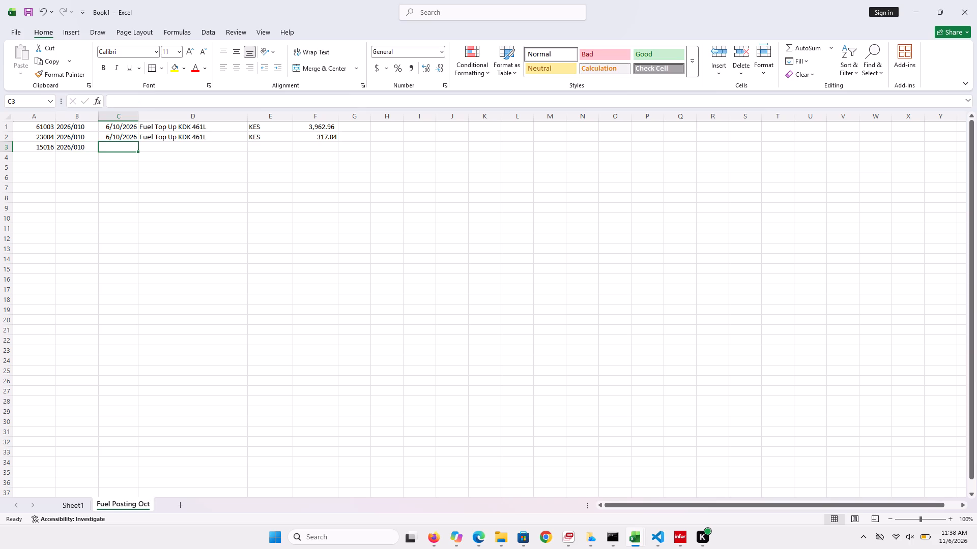
{"action": "left_click", "coordinate": [114, 147]}
{"action": "key", "text": "6"}
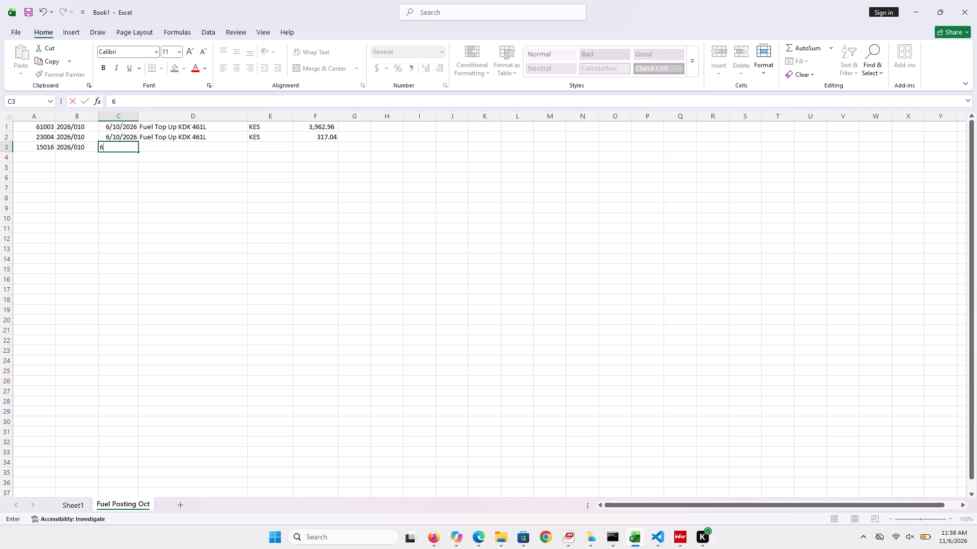
{"action": "key", "text": "slash"}
{"action": "type", "text": "10"}
{"action": "type", "text": "/2020"}
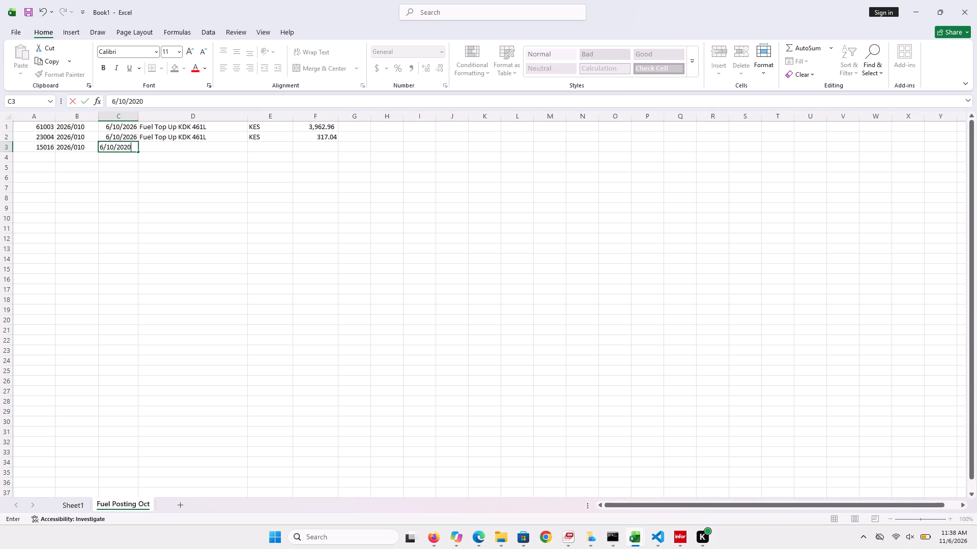
{"action": "key", "text": "BackSpace"}
{"action": "key", "text": "6"}
{"action": "left_click", "coordinate": [117, 158]}
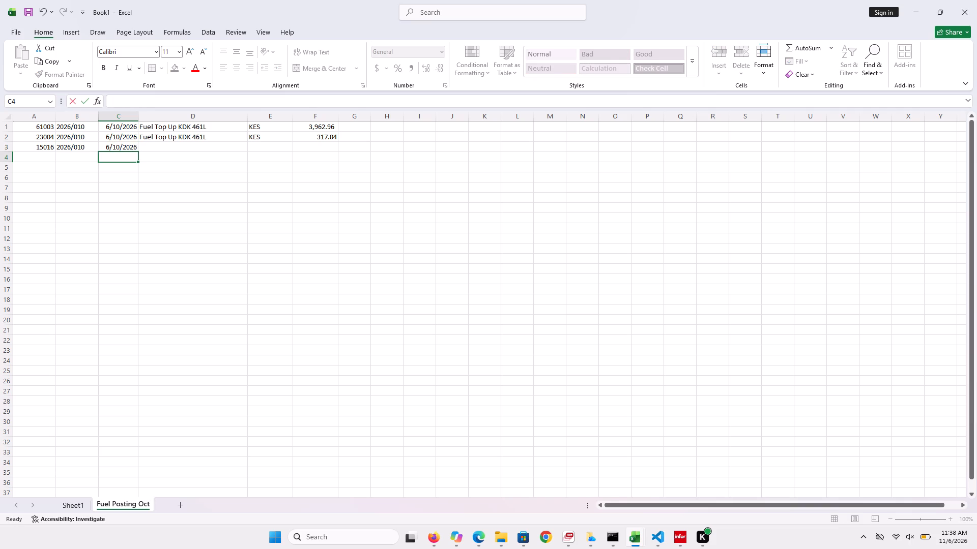
{"action": "left_click", "coordinate": [79, 507]}
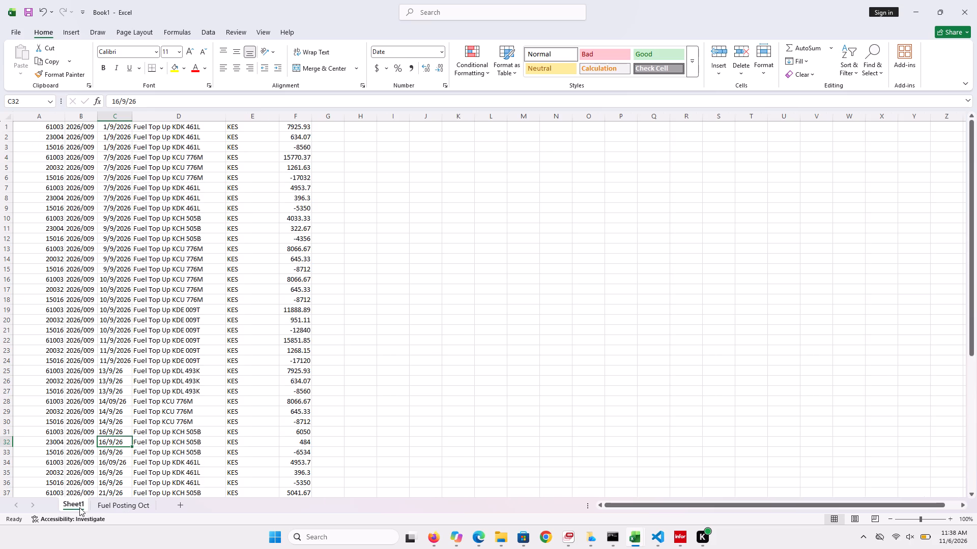
{"action": "left_click", "coordinate": [126, 504]}
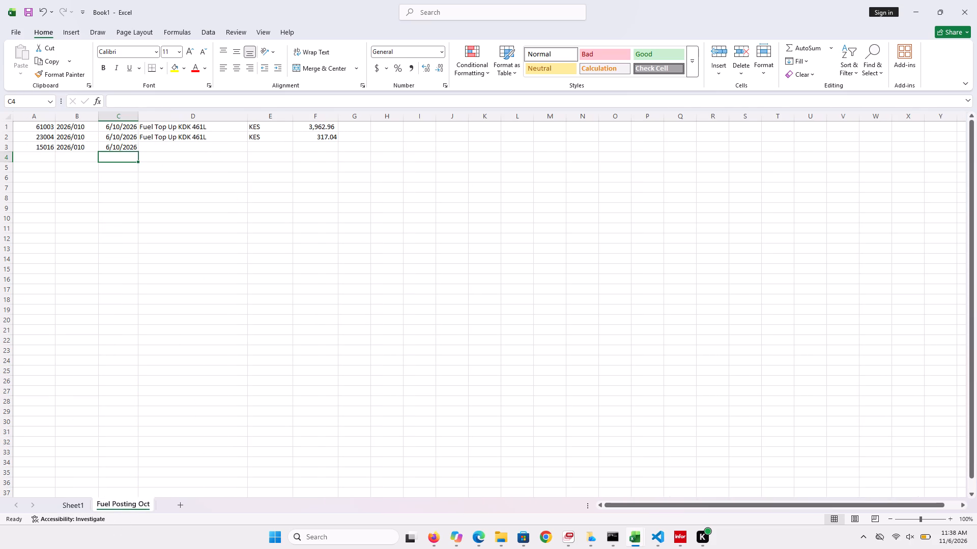
{"action": "left_click", "coordinate": [165, 142]}
{"action": "key", "text": "f"}
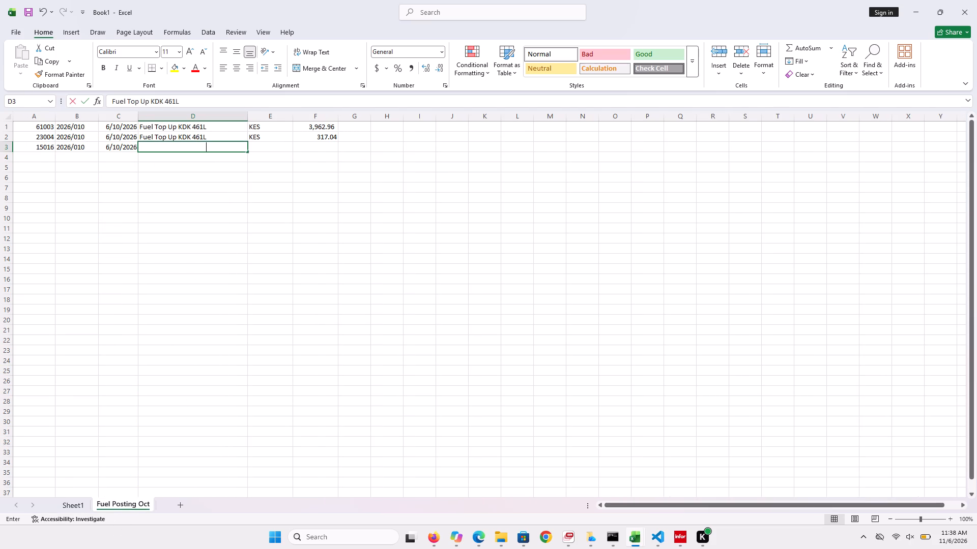
{"action": "key", "text": "Tab"}
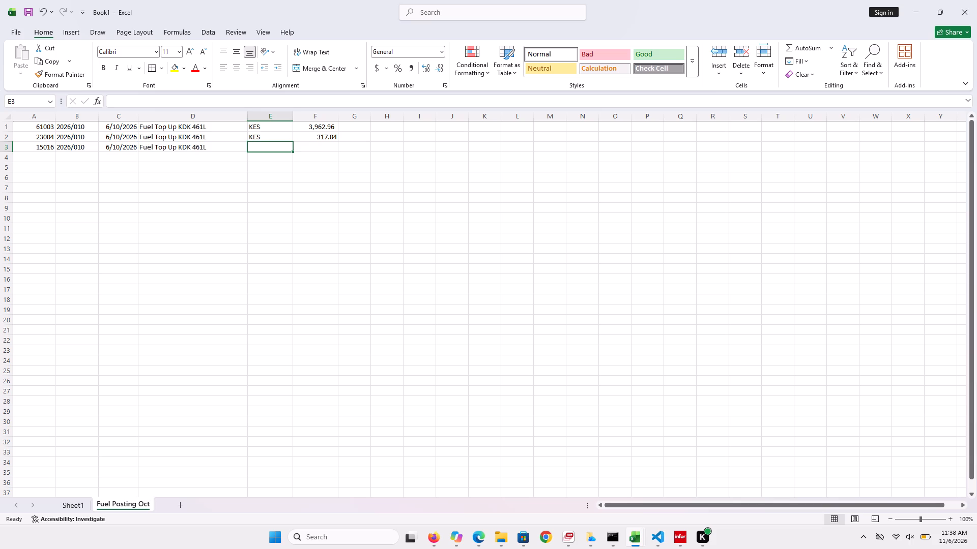
{"action": "left_click", "coordinate": [272, 148]}
{"action": "key", "text": "k"}
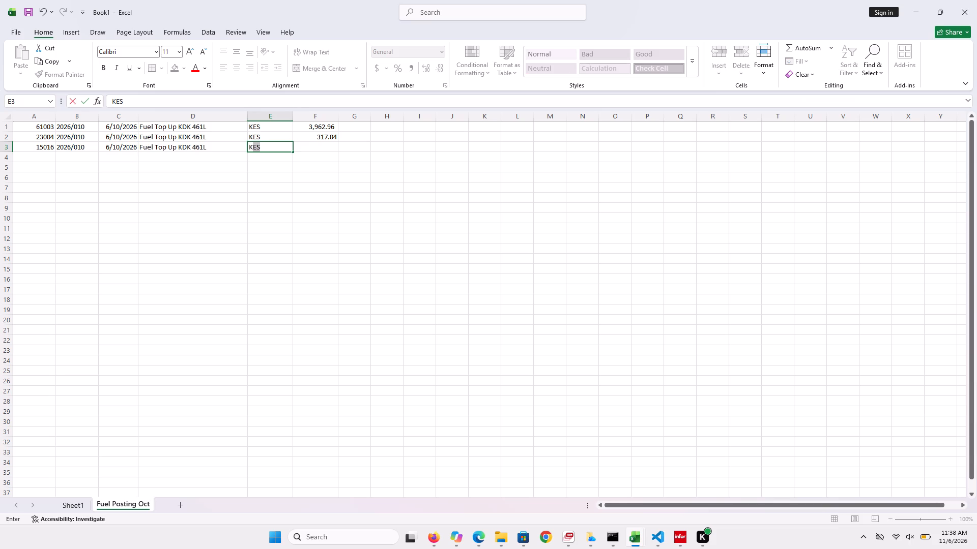
{"action": "key", "text": "Tab"}
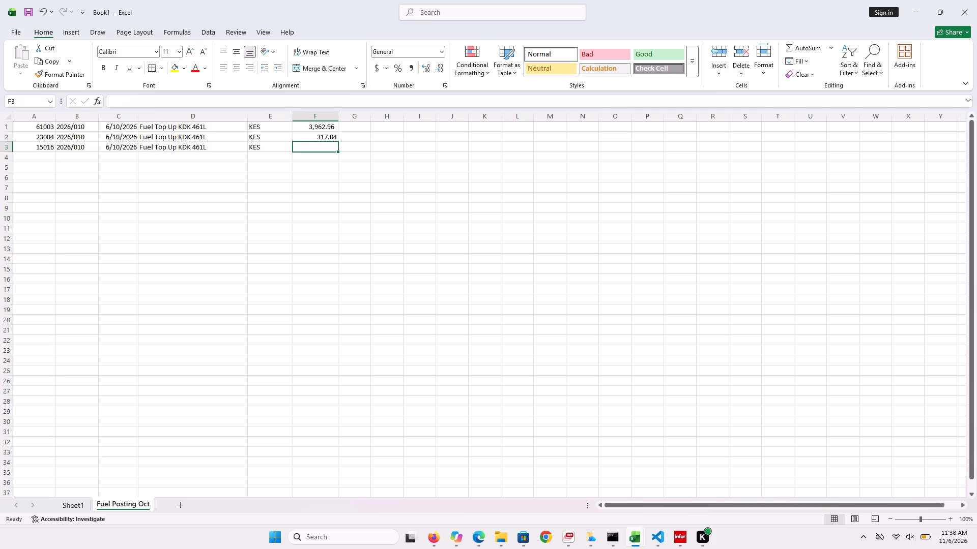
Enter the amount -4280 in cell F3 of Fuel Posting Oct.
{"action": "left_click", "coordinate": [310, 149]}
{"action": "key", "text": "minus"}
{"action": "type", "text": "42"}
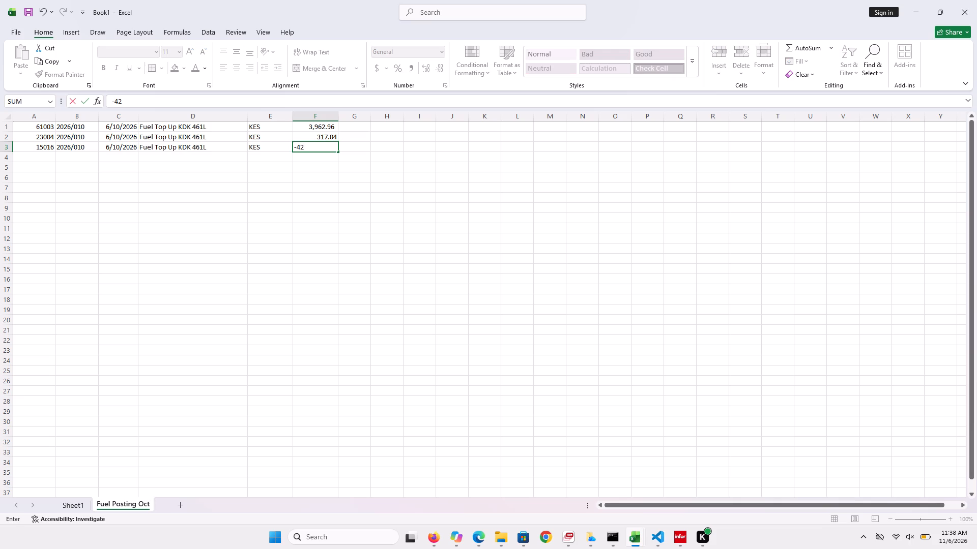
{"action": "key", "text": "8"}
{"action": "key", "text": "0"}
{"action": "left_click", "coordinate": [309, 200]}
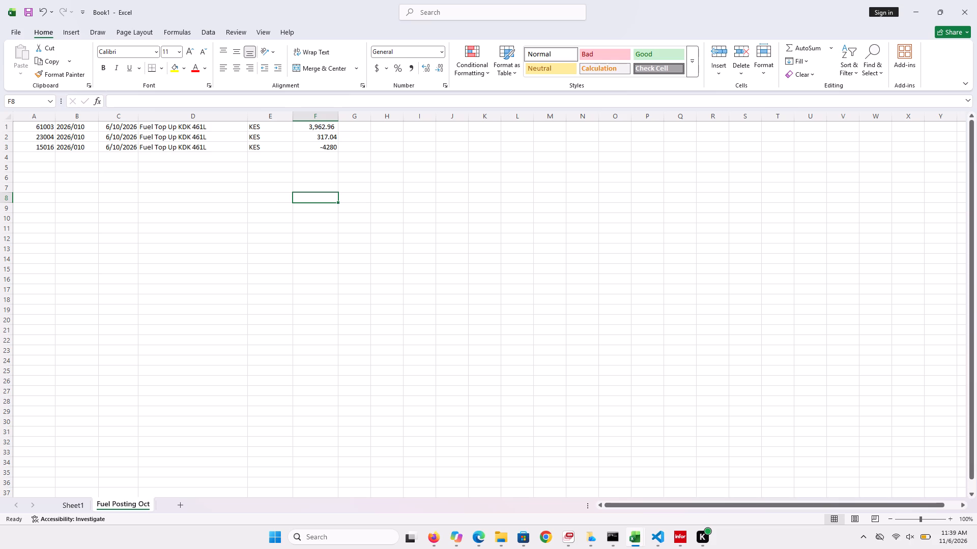
Apply the comma number style to the amount in cell F3.
{"action": "left_click", "coordinate": [329, 146]}
{"action": "left_click", "coordinate": [407, 65]}
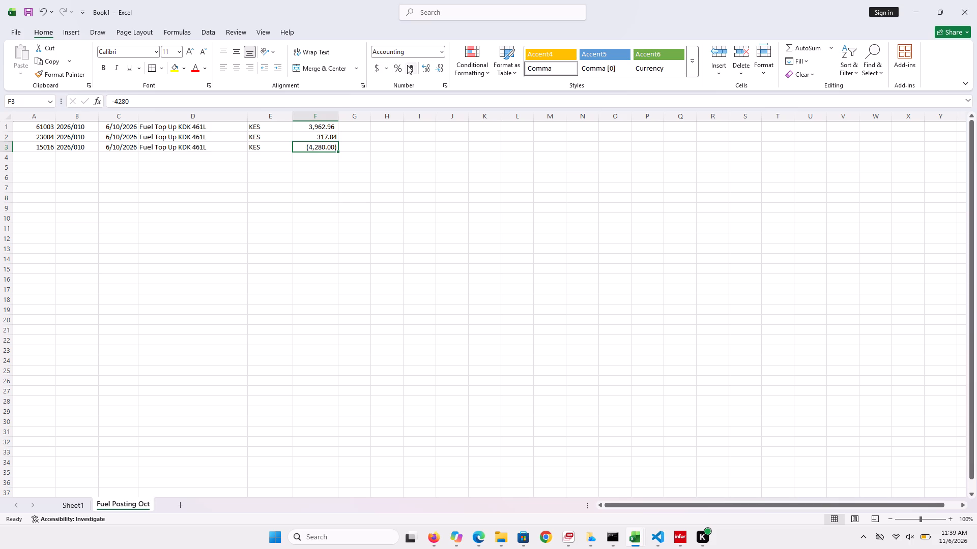
{"action": "left_click", "coordinate": [407, 65]}
{"action": "left_click", "coordinate": [338, 154]}
{"action": "left_click", "coordinate": [317, 152]}
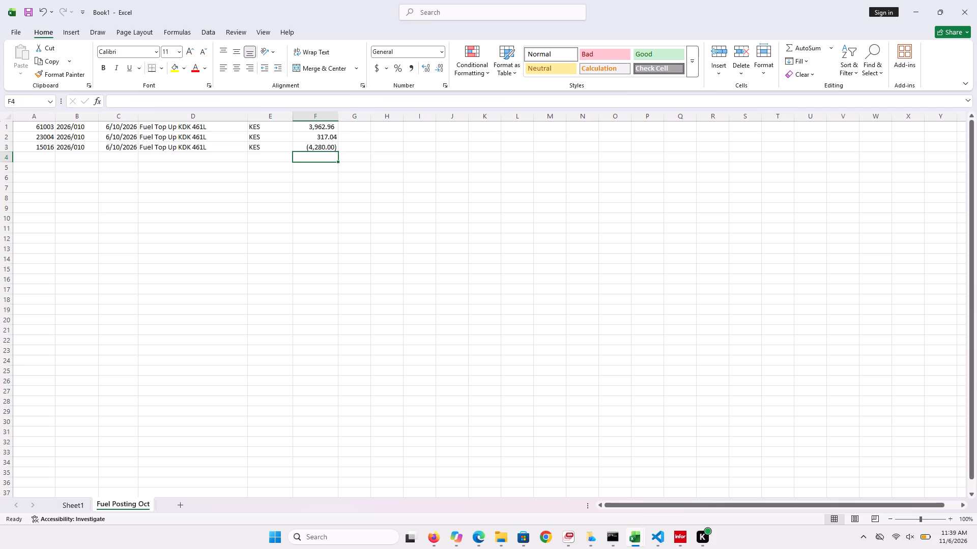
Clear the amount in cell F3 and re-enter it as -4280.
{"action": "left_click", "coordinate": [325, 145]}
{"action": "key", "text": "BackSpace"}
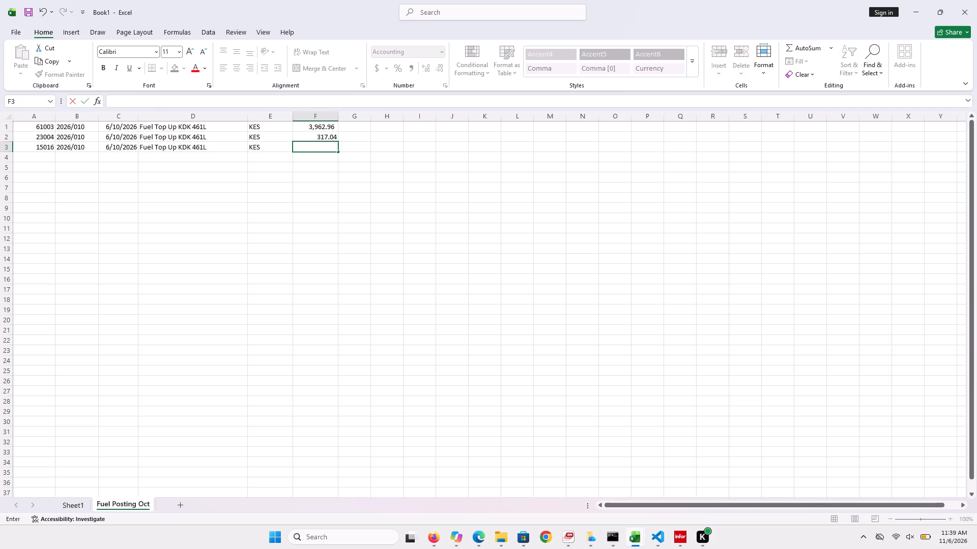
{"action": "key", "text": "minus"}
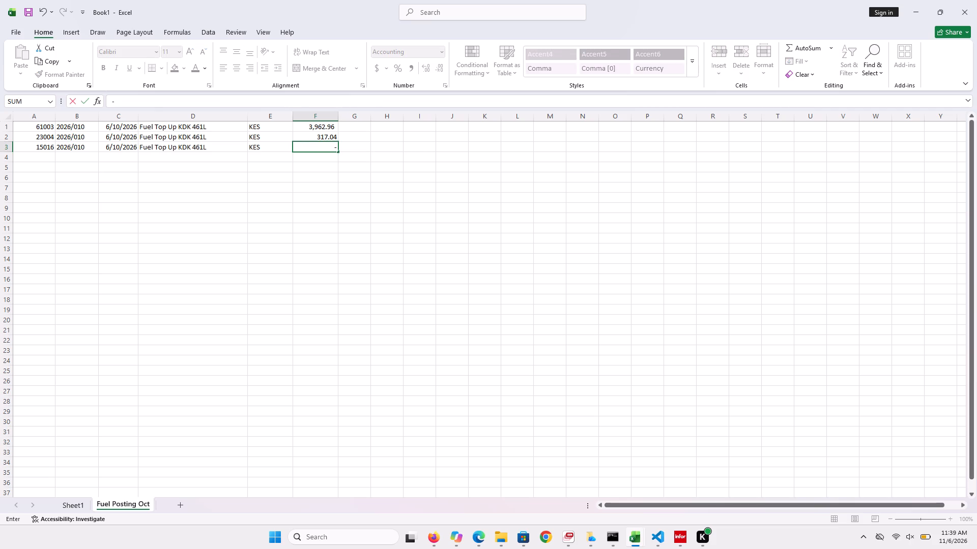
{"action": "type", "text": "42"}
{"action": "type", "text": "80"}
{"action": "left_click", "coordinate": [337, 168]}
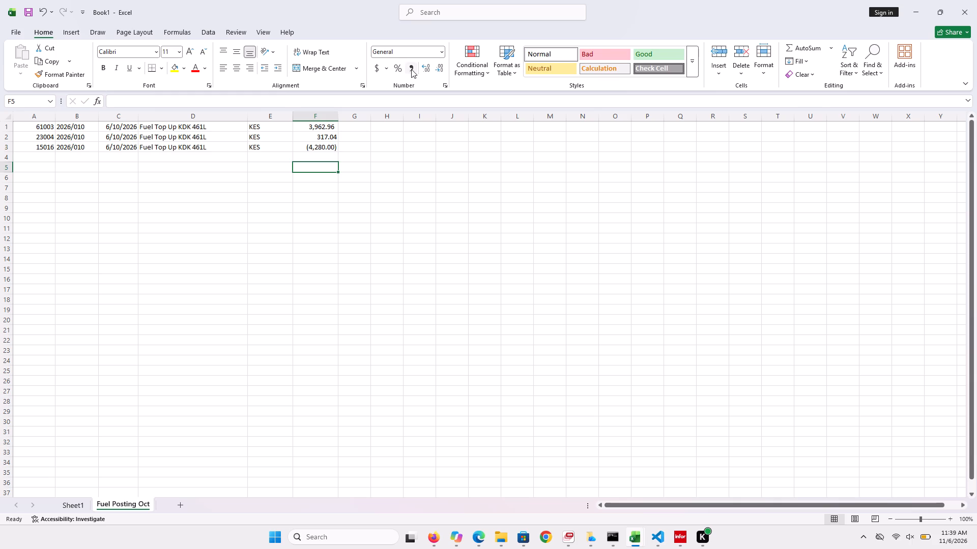
Apply the comma number style to the empty cell F5 and reapply it to the amount in cell F3.
{"action": "left_click", "coordinate": [412, 69]}
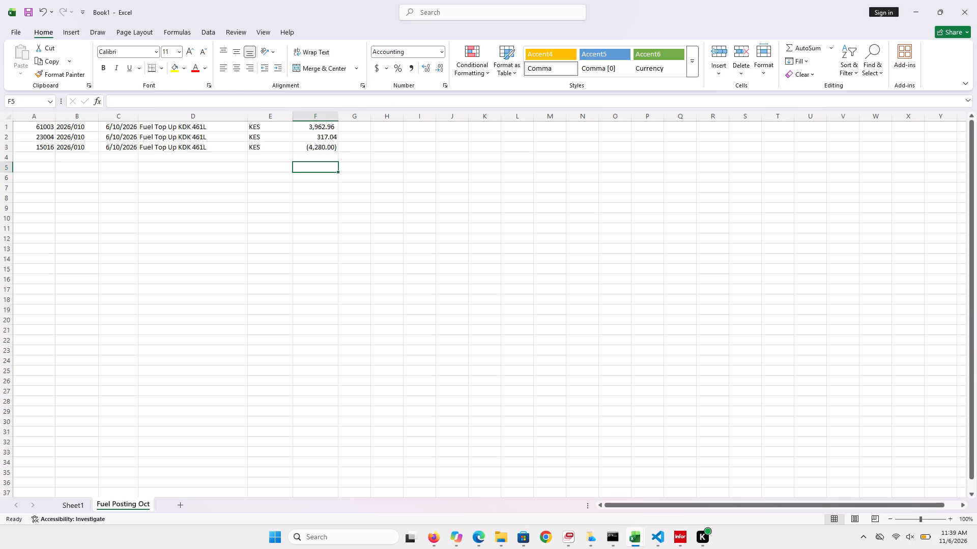
{"action": "left_click", "coordinate": [331, 147]}
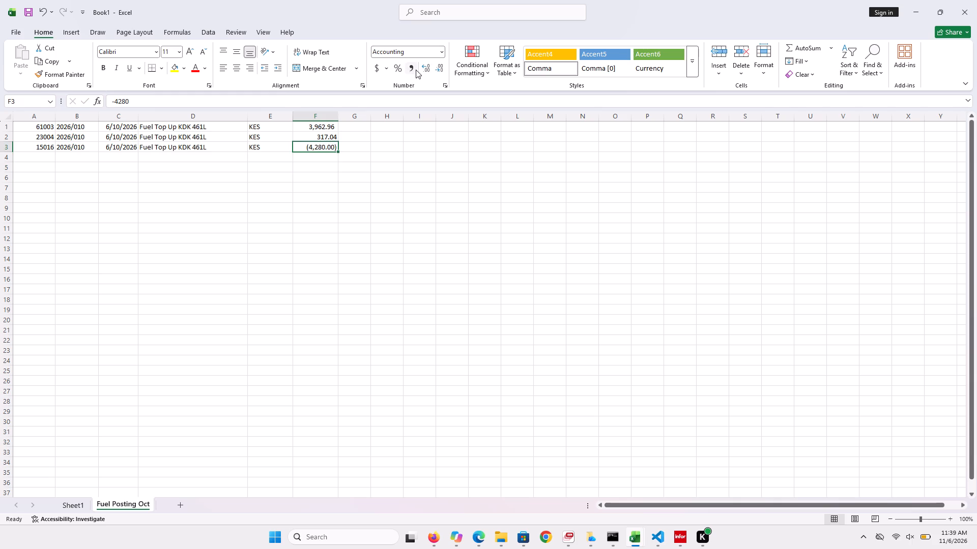
{"action": "left_click", "coordinate": [416, 70]}
{"action": "left_click", "coordinate": [416, 70]}
Clear the amount in cell F3 and delete the entire row 3 of Fuel Posting Oct.
{"action": "key", "text": "BackSpace"}
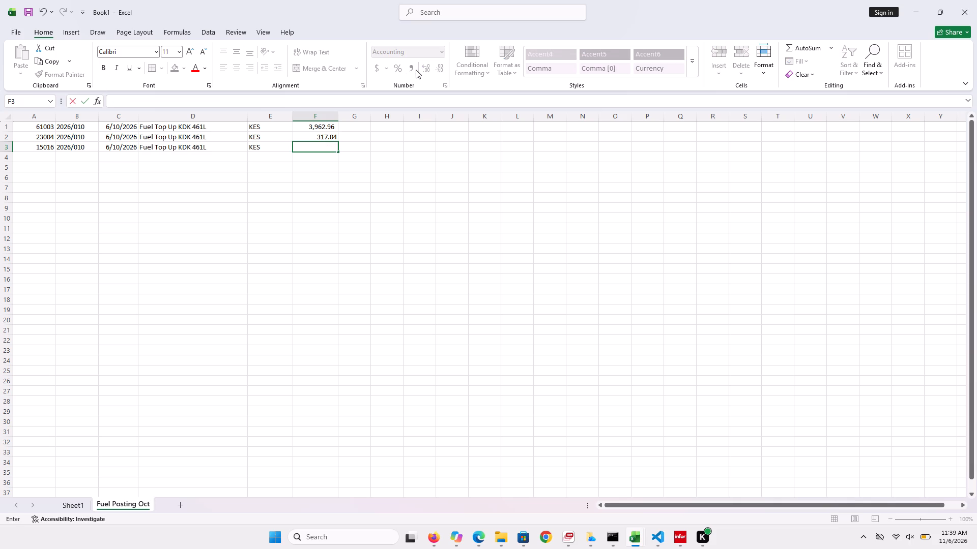
{"action": "left_click", "coordinate": [405, 169]}
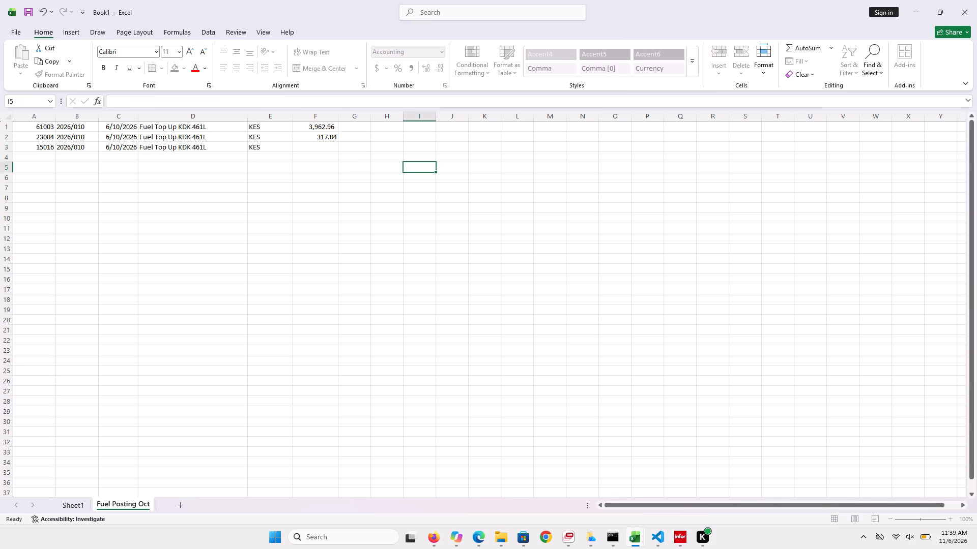
{"action": "left_click", "coordinate": [323, 145]}
{"action": "right_click", "coordinate": [323, 145]}
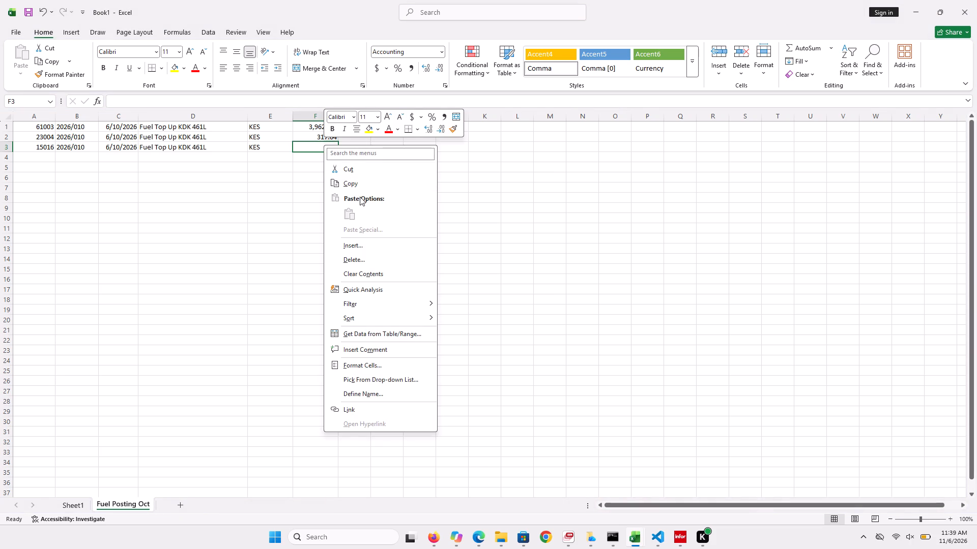
{"action": "left_click", "coordinate": [349, 259]}
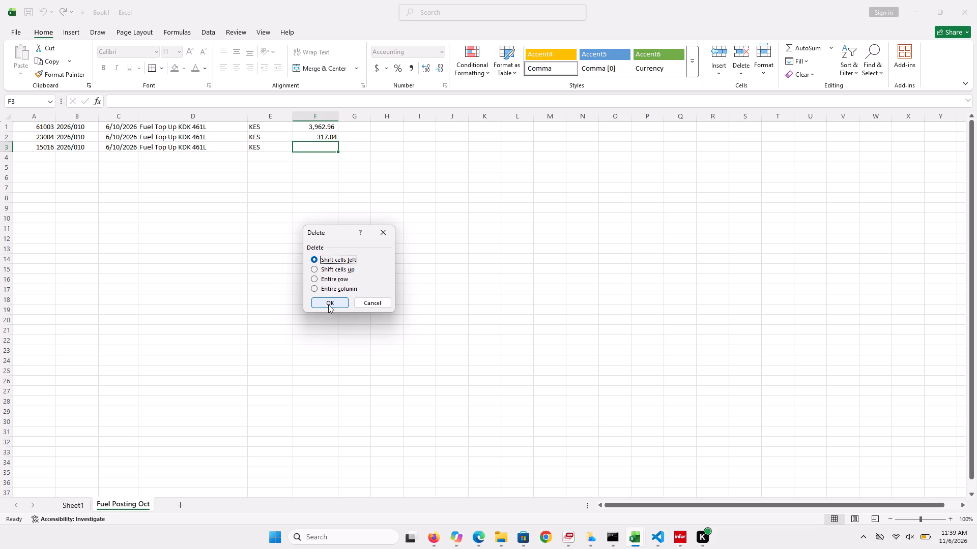
{"action": "left_click", "coordinate": [316, 276]}
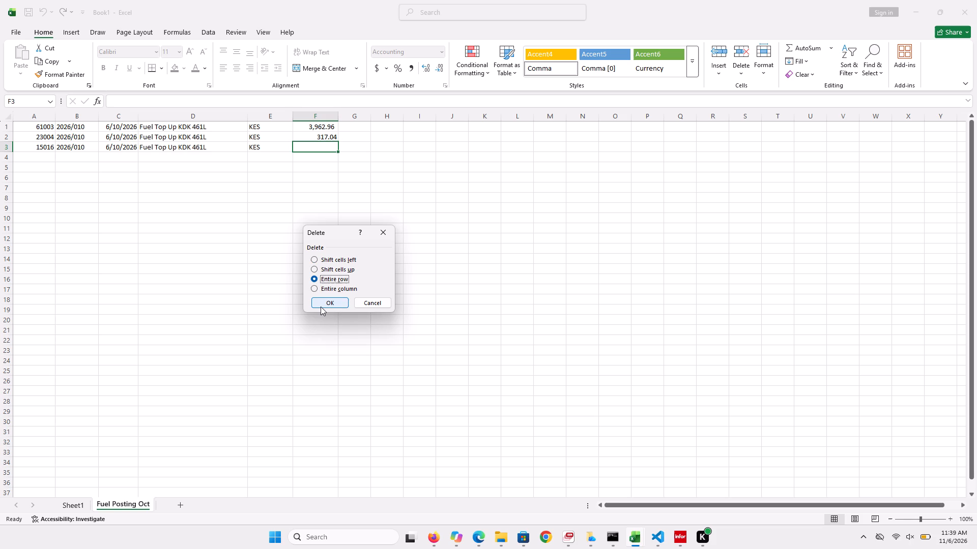
{"action": "left_click", "coordinate": [321, 307]}
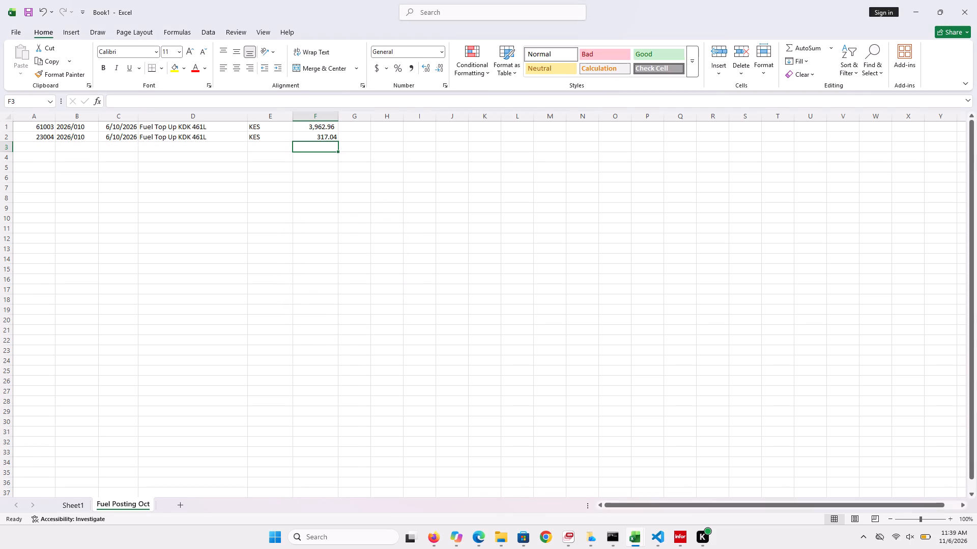
Enter account 15016, period 2026/10 and date 6/10/2026 in cells A3 to C3.
{"action": "left_click", "coordinate": [46, 148]}
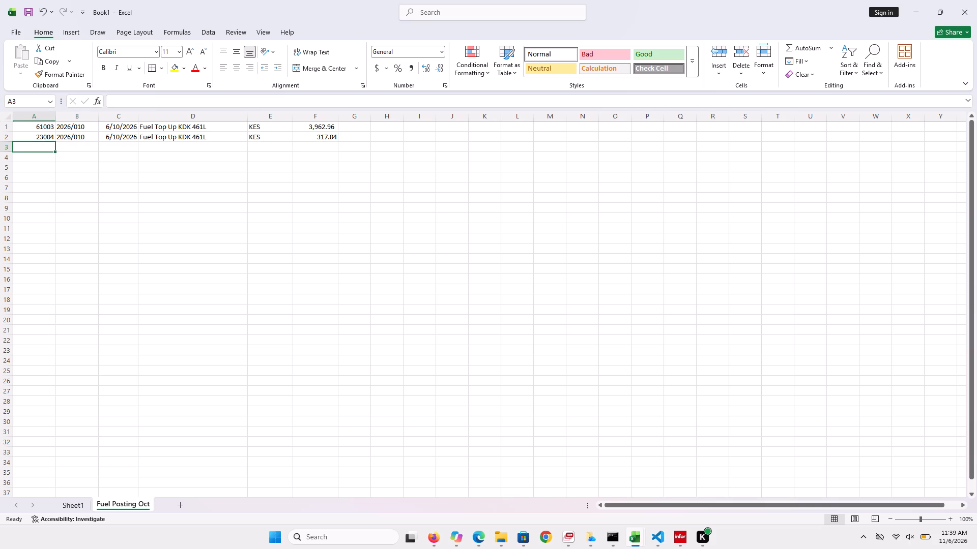
{"action": "type", "text": "15"}
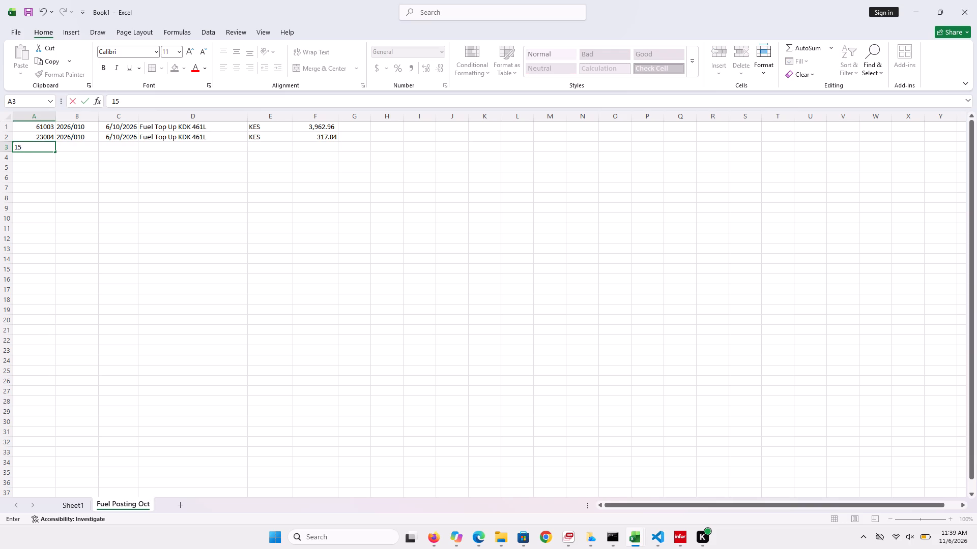
{"action": "type", "text": "016"}
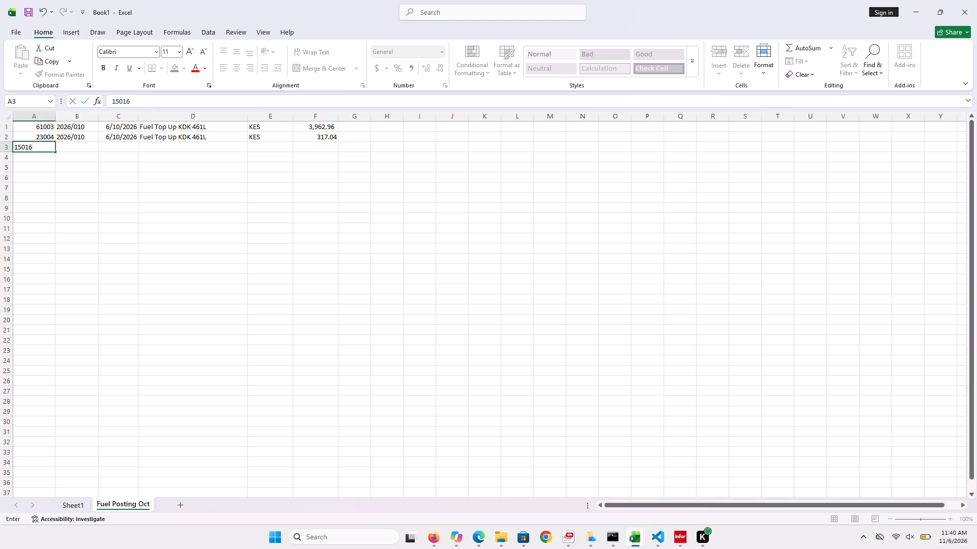
{"action": "left_click", "coordinate": [63, 149]}
{"action": "type", "text": "202"}
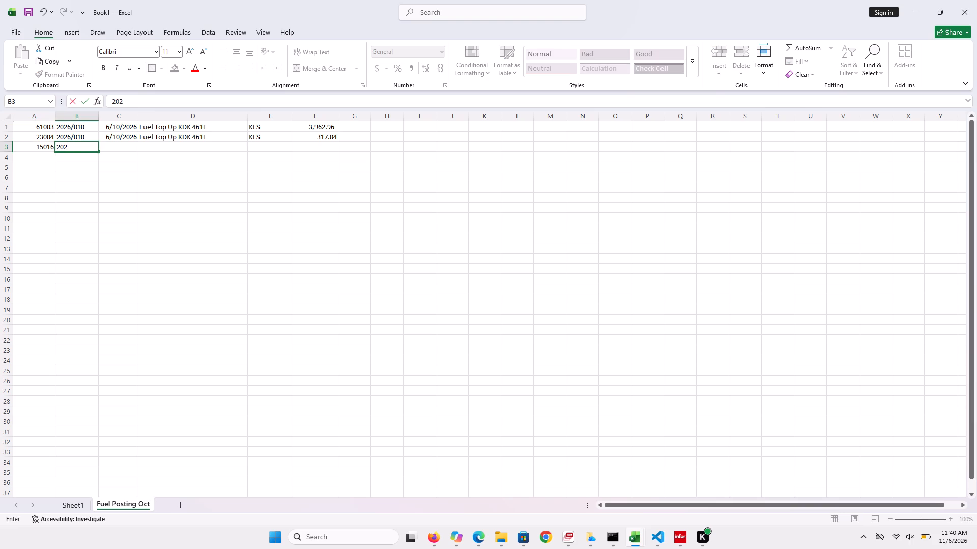
{"action": "type", "text": "6/10"}
{"action": "left_click", "coordinate": [116, 145]}
{"action": "key", "text": "6"}
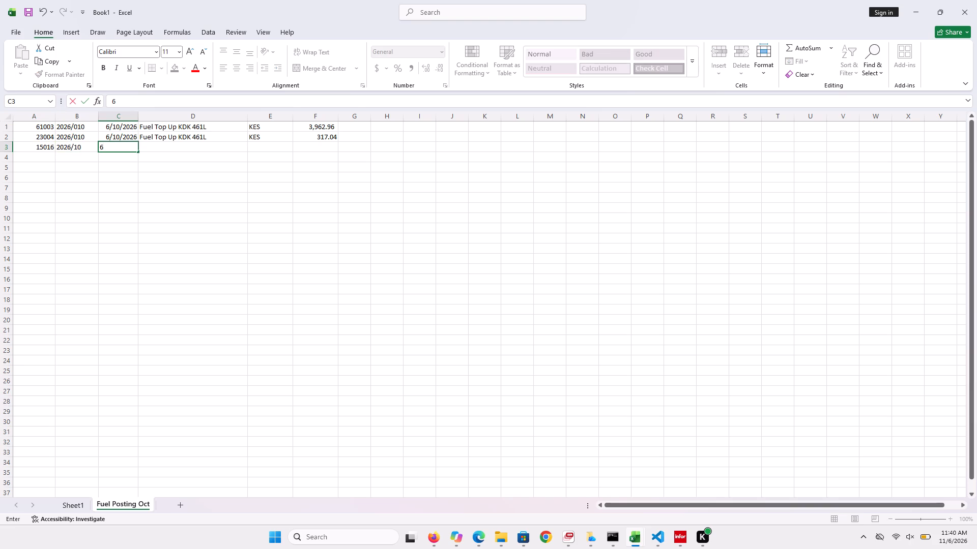
{"action": "type", "text": "/10"}
{"action": "type", "text": "/10"}
{"action": "key", "text": "BackSpace"}
{"action": "key", "text": "BackSpace"}
{"action": "type", "text": "200"}
{"action": "key", "text": "BackSpace"}
{"action": "type", "text": "26"}
{"action": "left_click", "coordinate": [154, 147]}
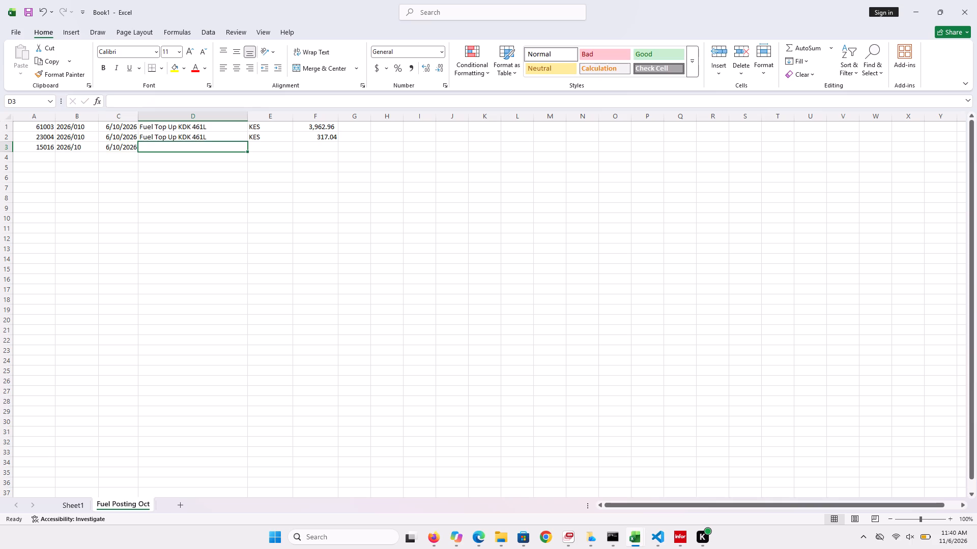
{"action": "key", "text": "f"}
{"action": "key", "text": "Tab"}
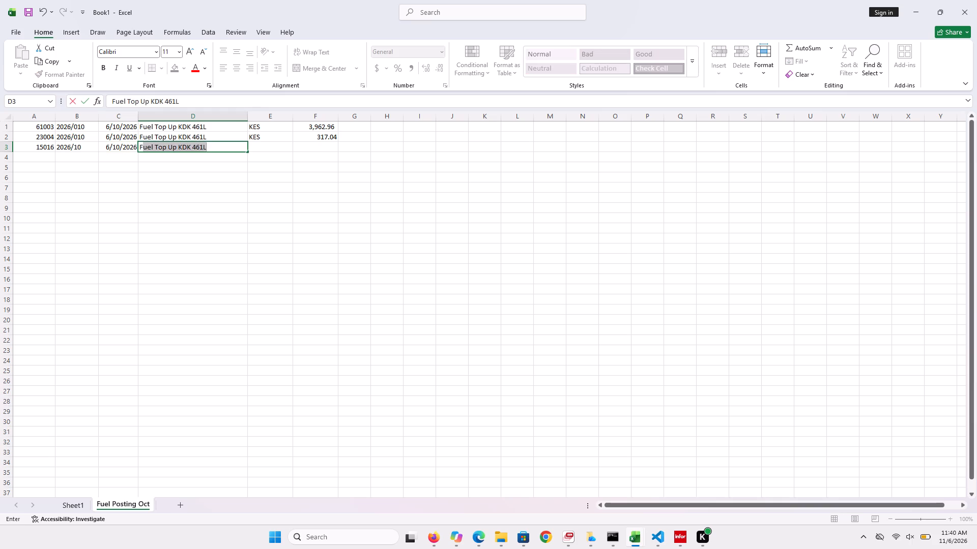
{"action": "key", "text": "k"}
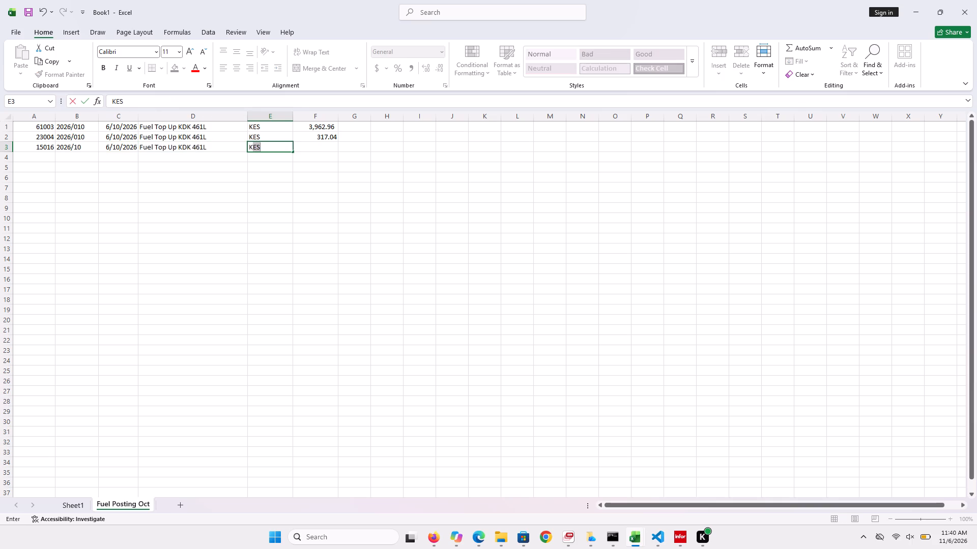
{"action": "key", "text": "Tab"}
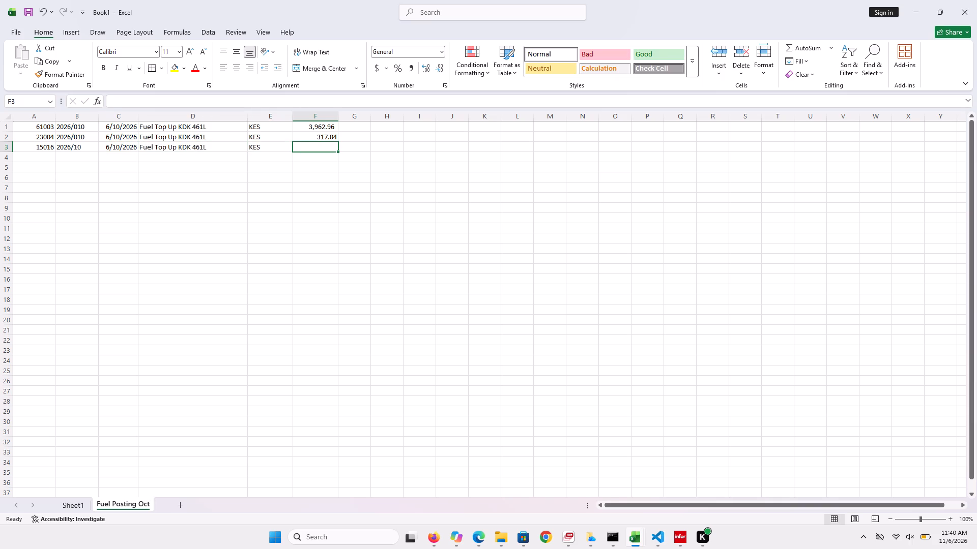
{"action": "key", "text": "minus"}
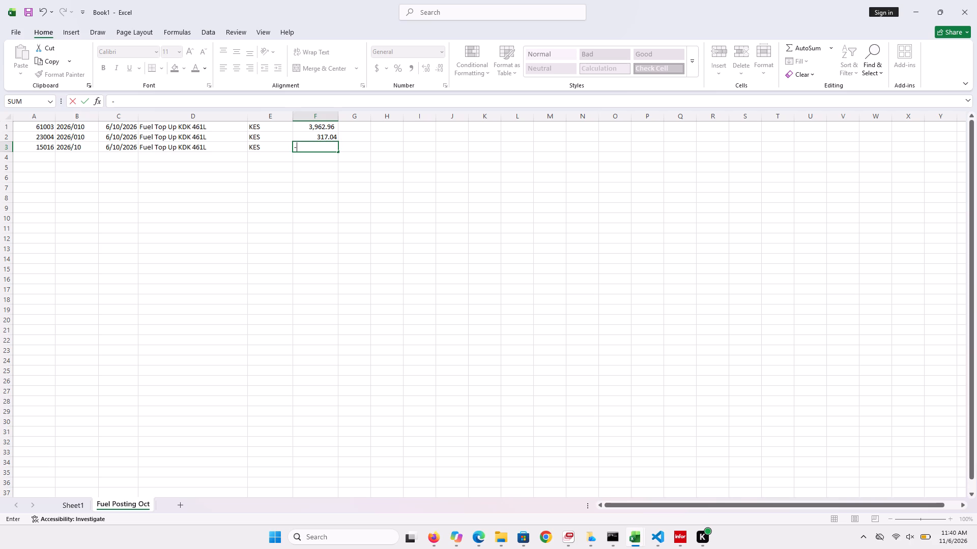
{"action": "type", "text": "42"}
{"action": "type", "text": "80"}
{"action": "left_click", "coordinate": [310, 166]}
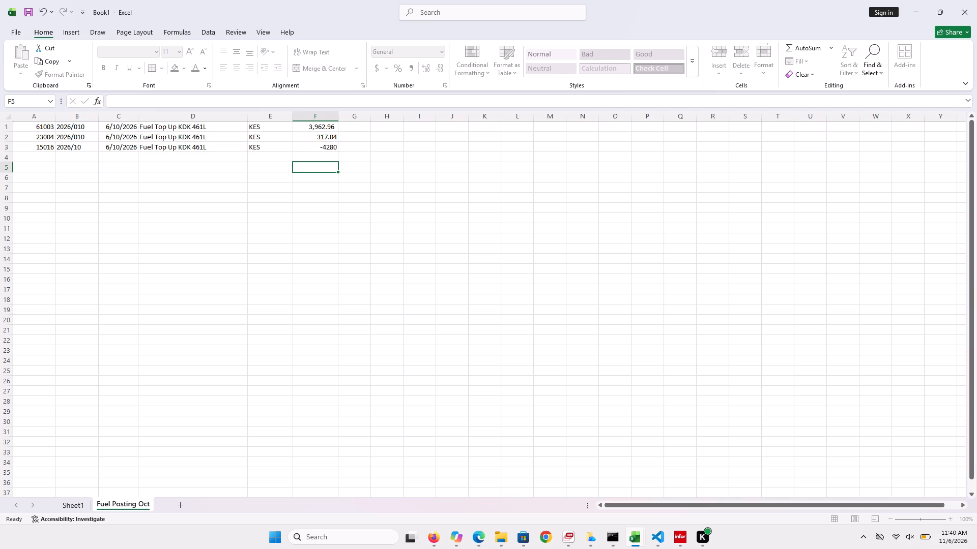
Start the second posting in row 4 with account 61003 in A4 and period 2026/010 in B4.
{"action": "left_click", "coordinate": [40, 160]}
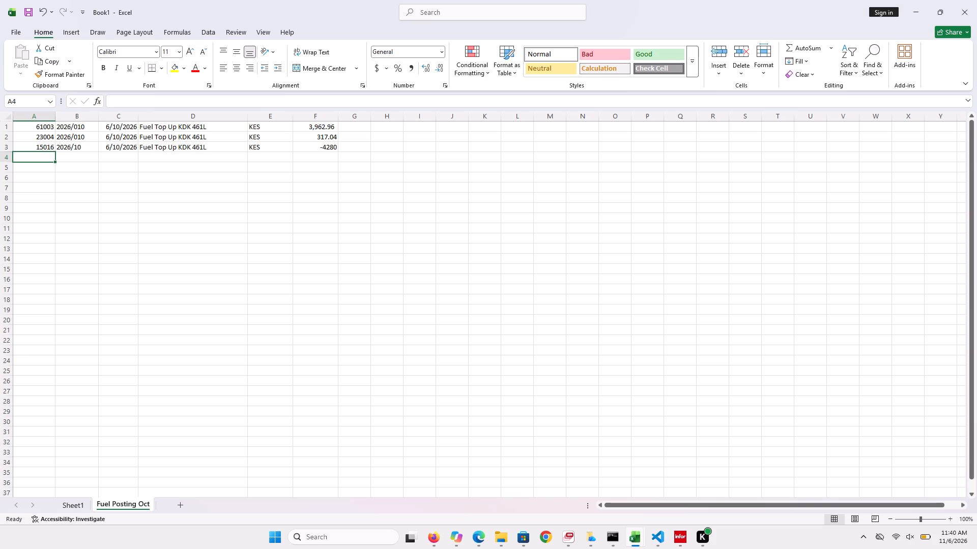
{"action": "type", "text": "61"}
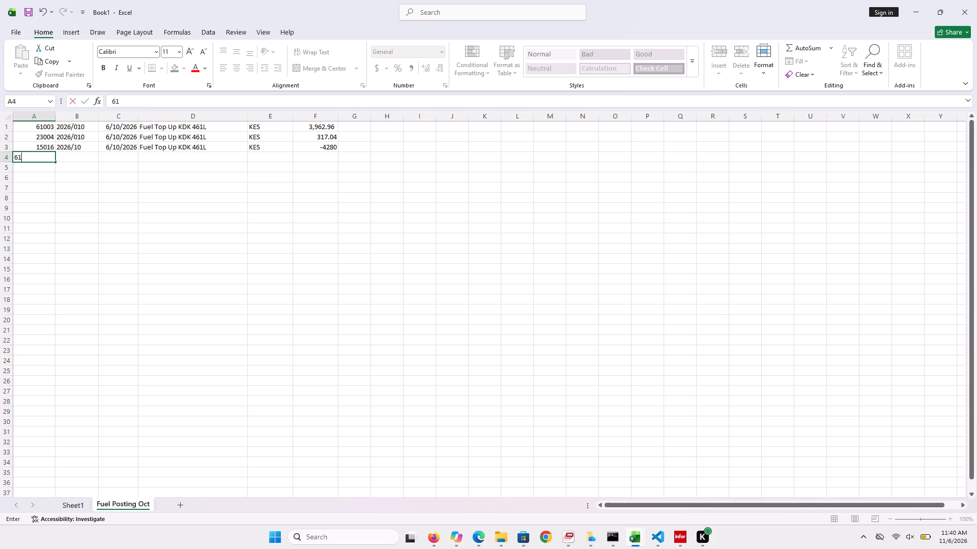
{"action": "type", "text": "003"}
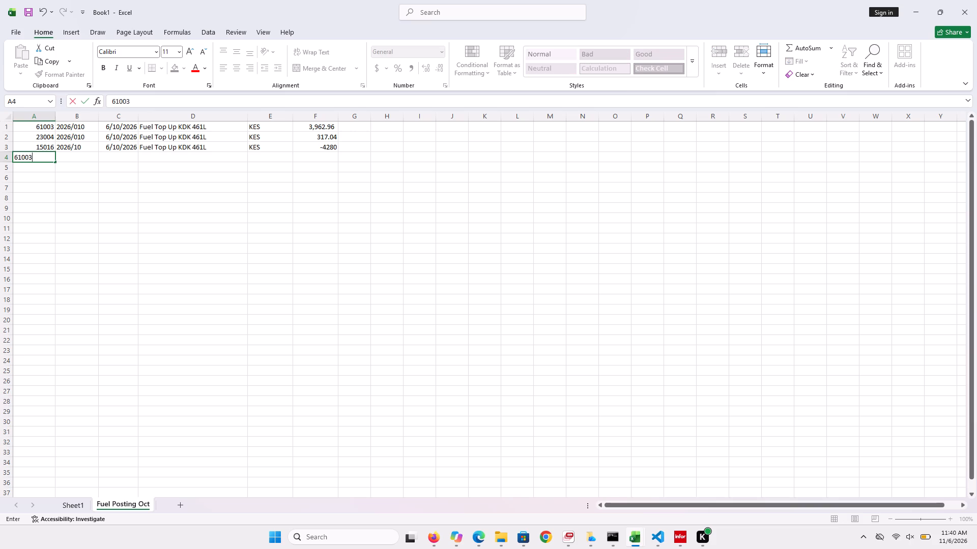
{"action": "left_click", "coordinate": [63, 161]}
{"action": "type", "text": "2026"}
{"action": "key", "text": "slash"}
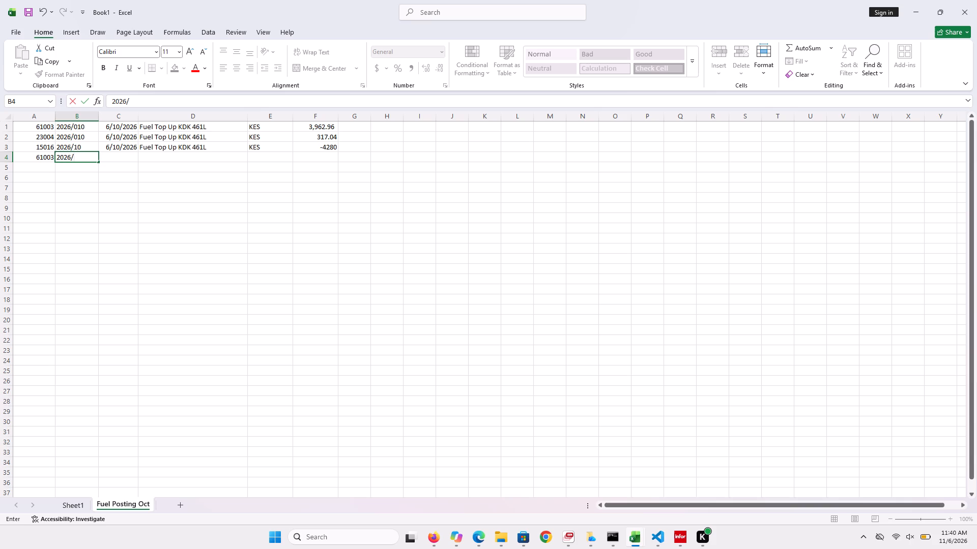
{"action": "key", "text": "0"}
{"action": "key", "text": "BackSpace"}
{"action": "key", "text": "BackSpace"}
{"action": "type", "text": "/0"}
{"action": "type", "text": "10"}
Correct the period in cell B3 to 2026/010.
{"action": "left_click", "coordinate": [87, 149]}
{"action": "left_click", "coordinate": [88, 145]}
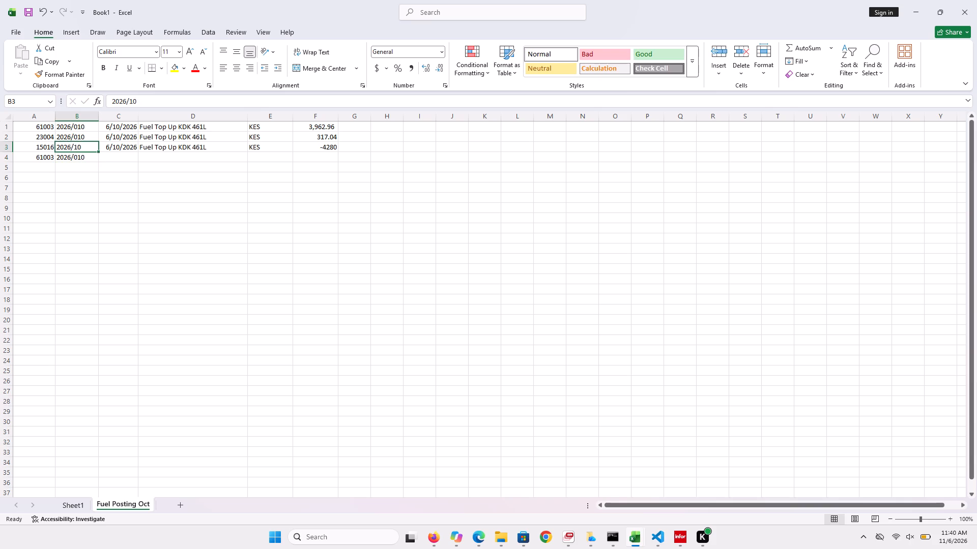
{"action": "double_click", "coordinate": [88, 145]}
{"action": "left_click", "coordinate": [88, 145]}
{"action": "key", "text": "BackSpace"}
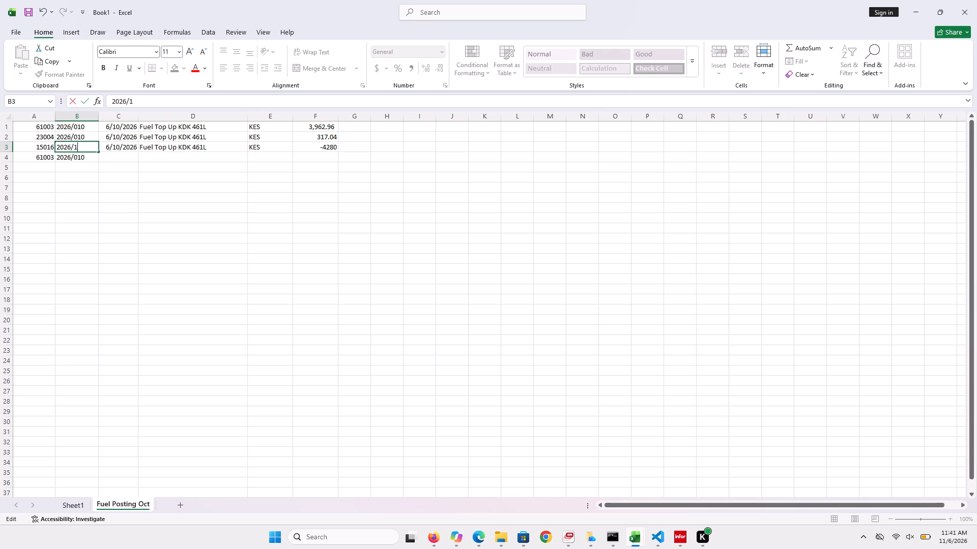
{"action": "key", "text": "BackSpace"}
{"action": "type", "text": "010"}
{"action": "left_click", "coordinate": [106, 159]}
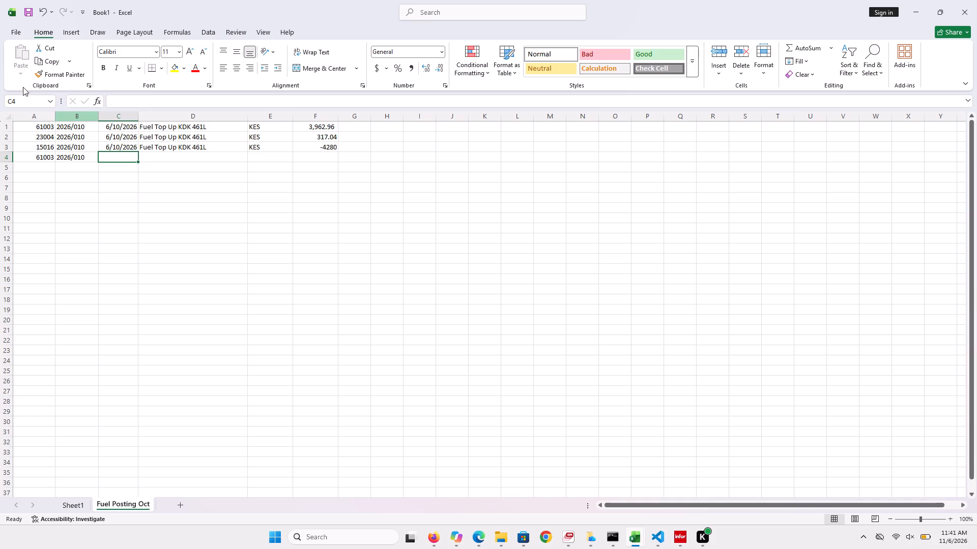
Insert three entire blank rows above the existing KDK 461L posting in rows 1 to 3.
{"action": "left_click_drag", "start_coordinate": [33, 128], "coordinate": [250, 139]}
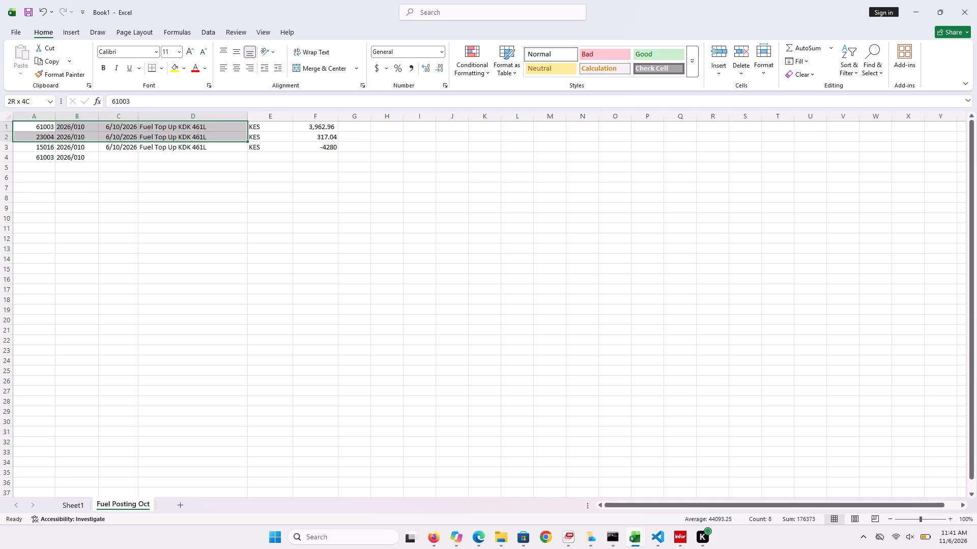
{"action": "left_click_drag", "start_coordinate": [250, 139], "coordinate": [320, 149]}
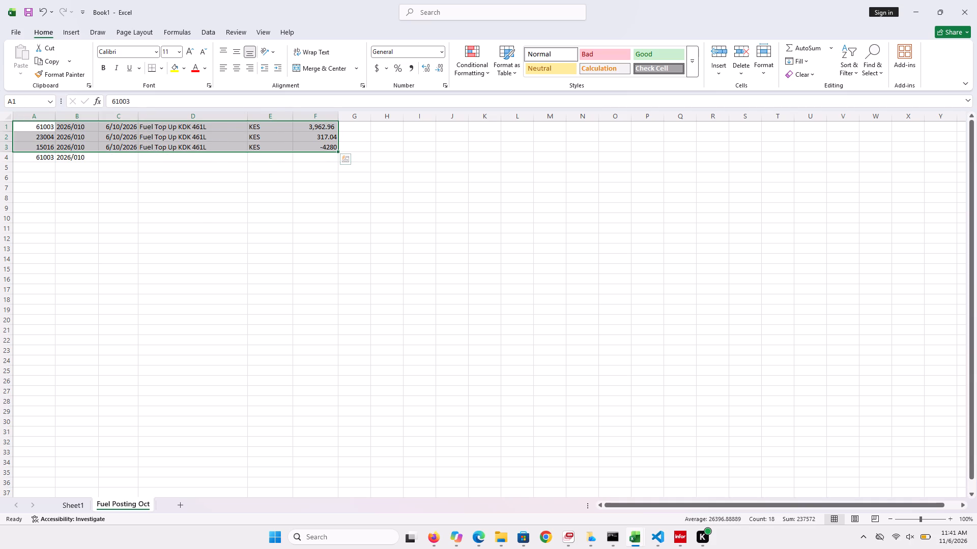
{"action": "right_click_drag", "start_coordinate": [248, 143], "coordinate": [249, 148]}
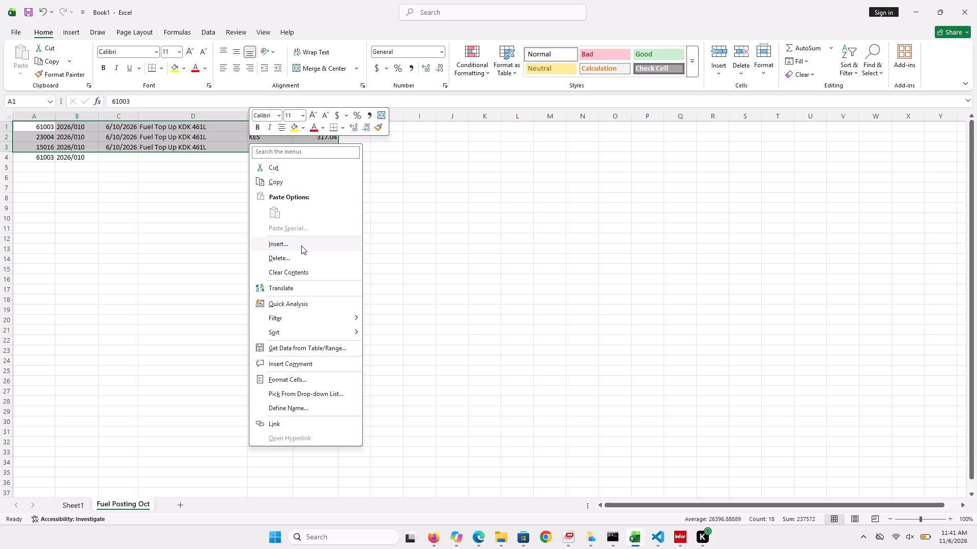
{"action": "left_click", "coordinate": [301, 246]}
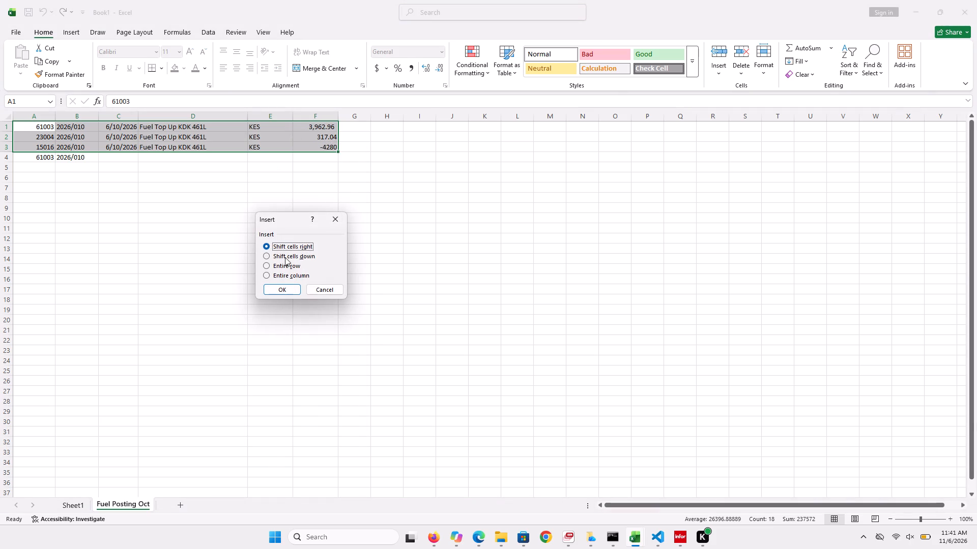
{"action": "left_click", "coordinate": [273, 267]}
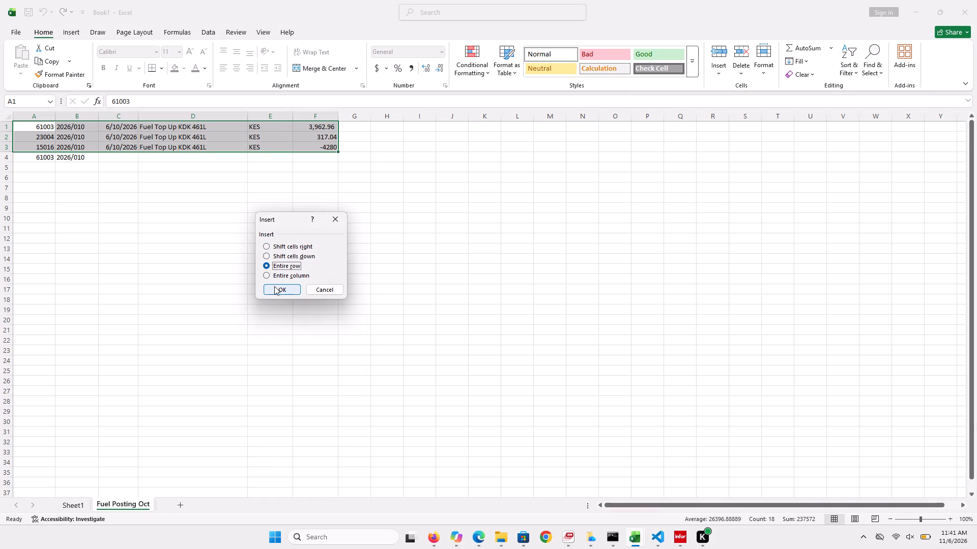
{"action": "left_click", "coordinate": [274, 287]}
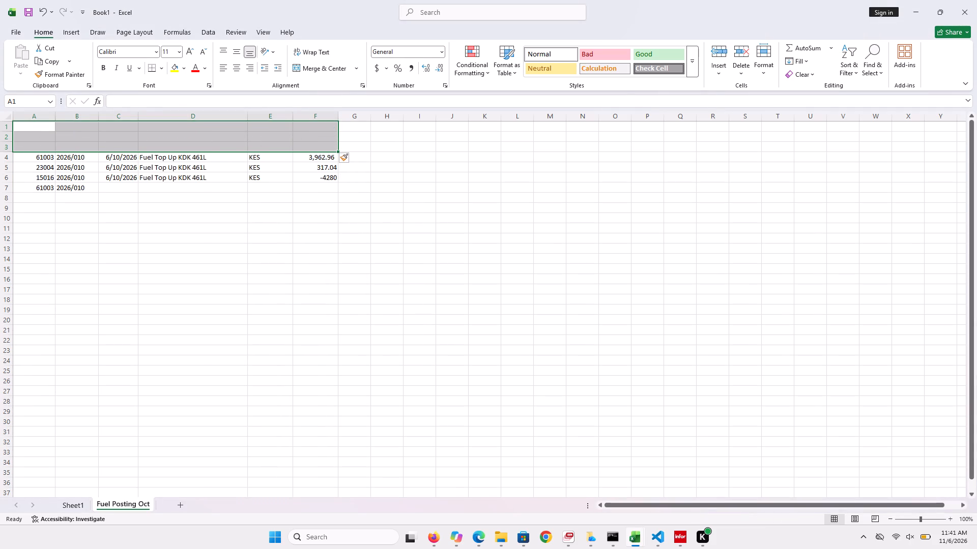
Enter account 61003 in cell A1 and period 2026/010 in cell B1 of the blank first row.
{"action": "left_click", "coordinate": [53, 129]}
{"action": "double_click", "coordinate": [53, 129]}
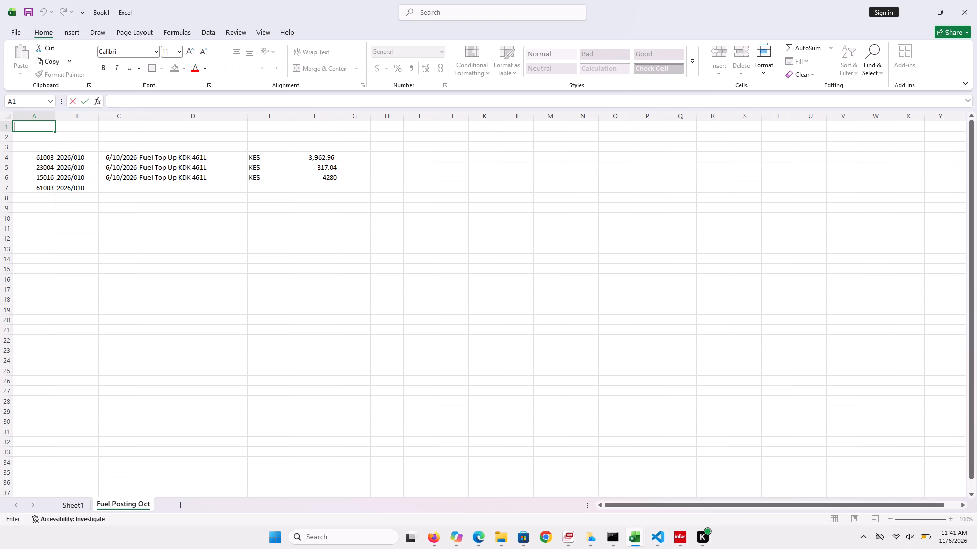
{"action": "type", "text": "61"}
{"action": "type", "text": "00"}
{"action": "key", "text": "3"}
{"action": "key", "text": "Right"}
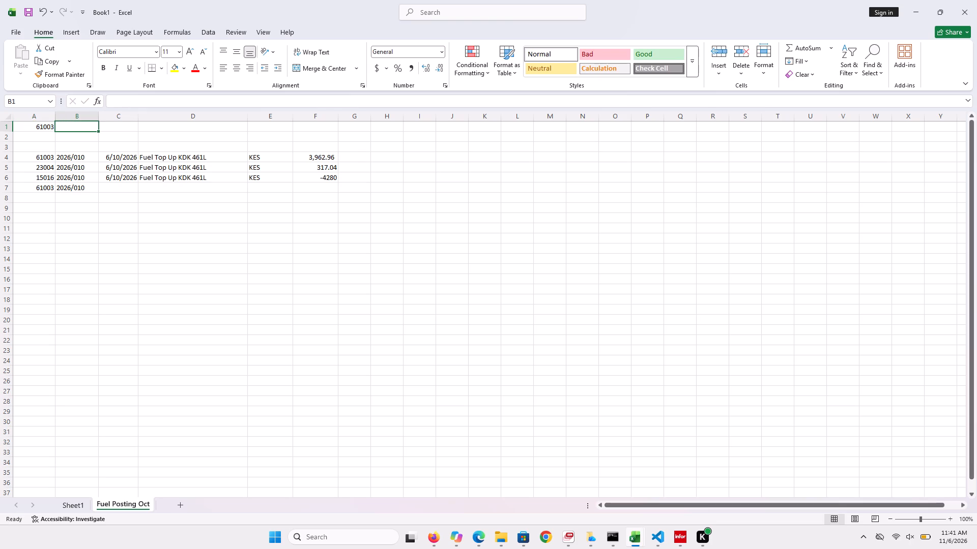
{"action": "type", "text": "2026"}
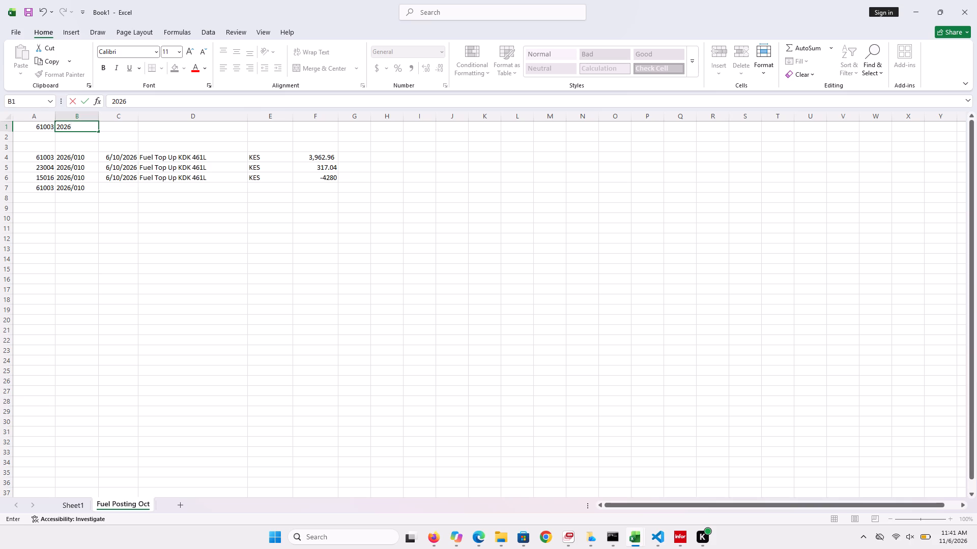
{"action": "key", "text": "slash"}
{"action": "type", "text": "010"}
Enter the date 2/10/2026 in cell C1.
{"action": "left_click", "coordinate": [120, 128]}
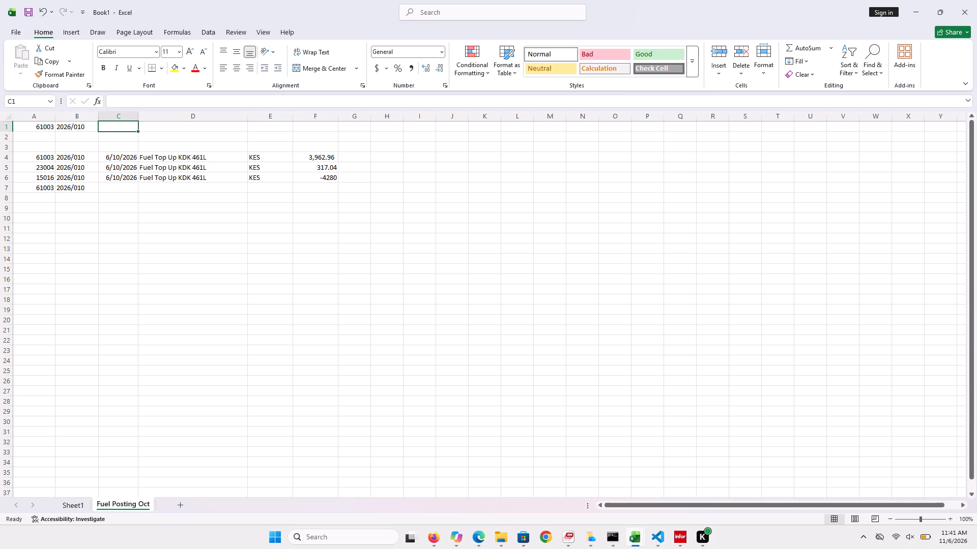
{"action": "key", "text": "2"}
{"action": "type", "text": "/10."}
{"action": "key", "text": "BackSpace"}
{"action": "type", "text": "/202"}
{"action": "key", "text": "6"}
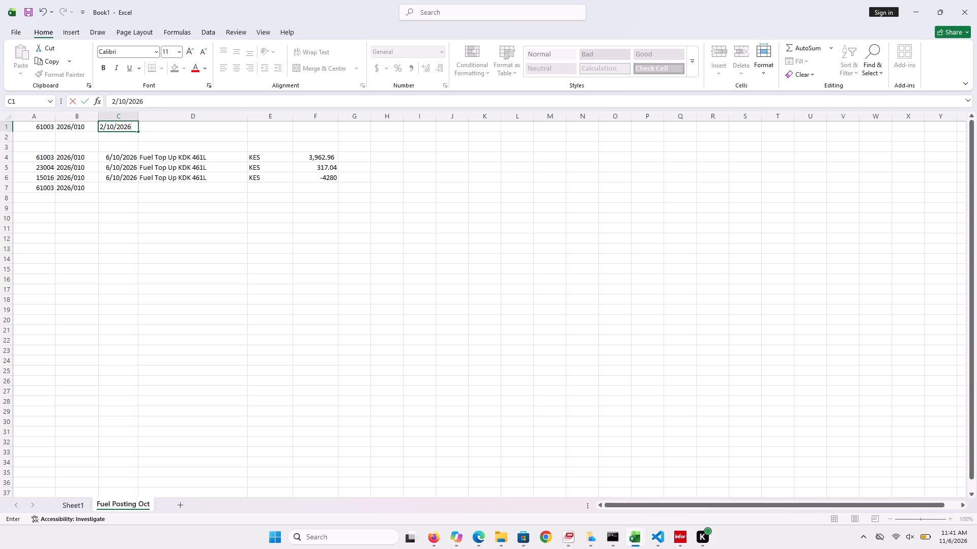
{"action": "left_click", "coordinate": [168, 126]}
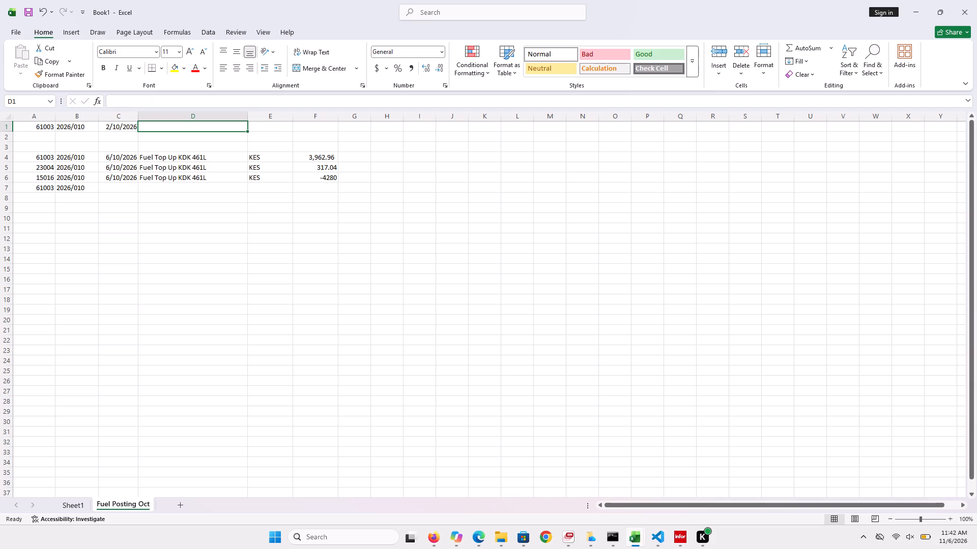
{"action": "key", "text": "u"}
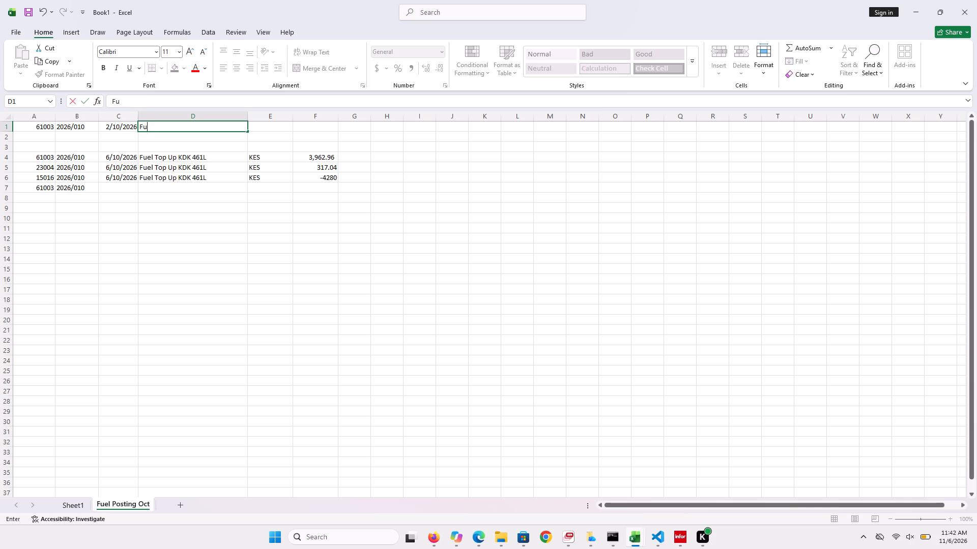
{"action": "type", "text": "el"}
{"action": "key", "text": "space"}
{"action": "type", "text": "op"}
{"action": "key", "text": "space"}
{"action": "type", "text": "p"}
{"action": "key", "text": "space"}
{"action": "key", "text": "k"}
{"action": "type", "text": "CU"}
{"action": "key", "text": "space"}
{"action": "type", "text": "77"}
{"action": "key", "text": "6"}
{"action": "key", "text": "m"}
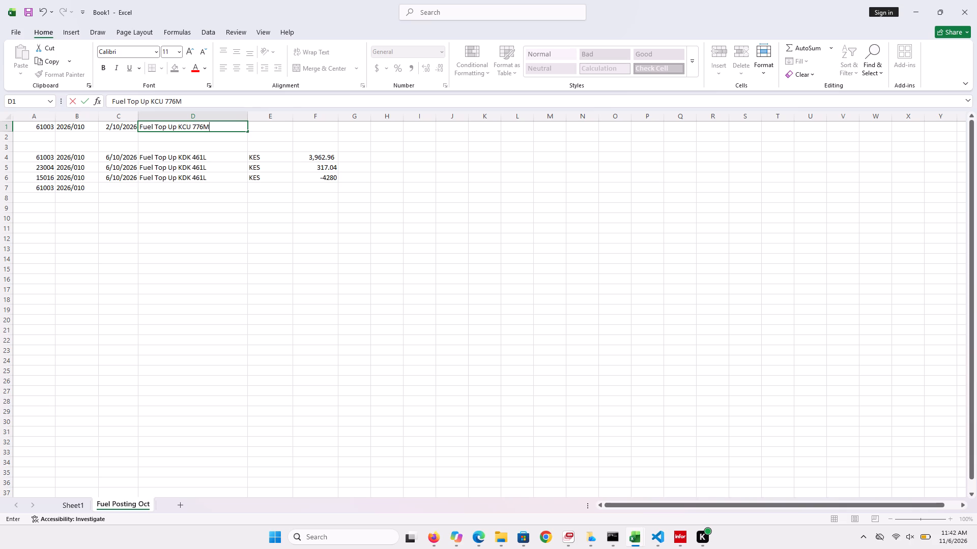
Enter currency KES in E1 and amount 100541 in F1, and check Sheet1's September layout before returning to Fuel Posting Oct.
{"action": "left_click", "coordinate": [271, 131]}
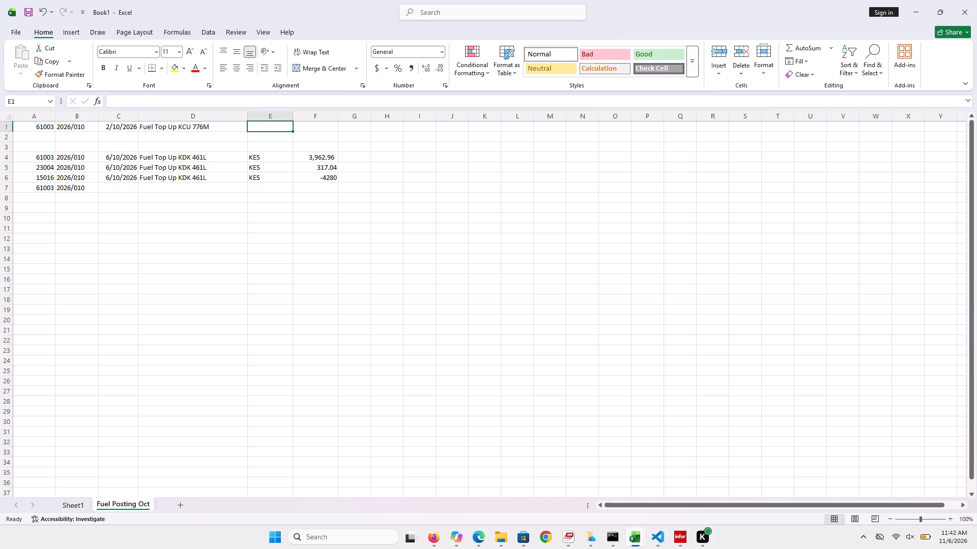
{"action": "type", "text": "KES"}
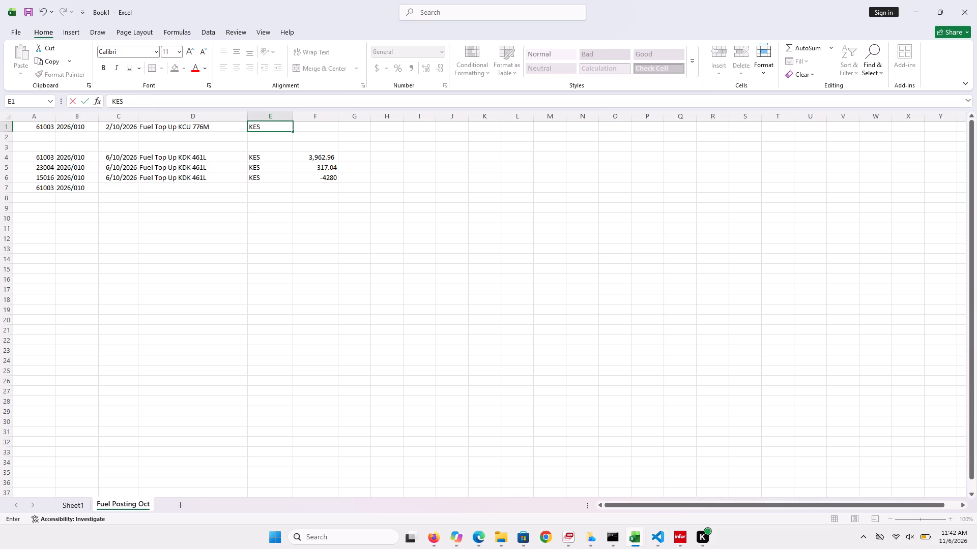
{"action": "left_click", "coordinate": [316, 128]}
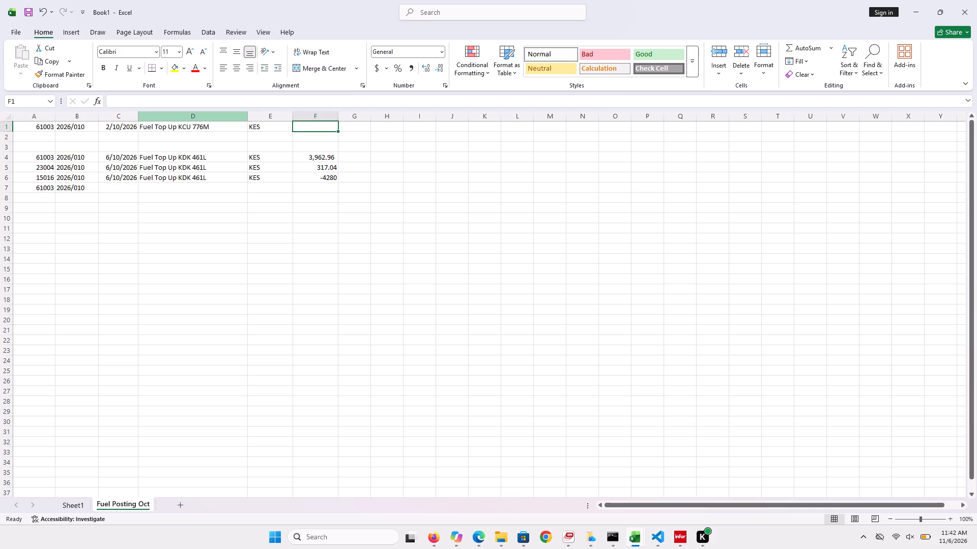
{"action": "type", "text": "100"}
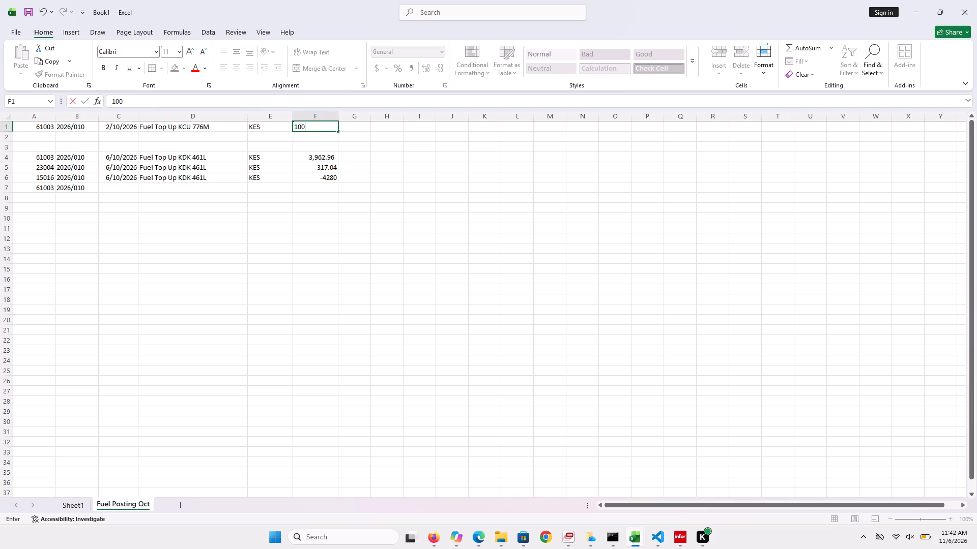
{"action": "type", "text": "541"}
{"action": "left_click", "coordinate": [73, 505]}
{"action": "left_click", "coordinate": [105, 501]}
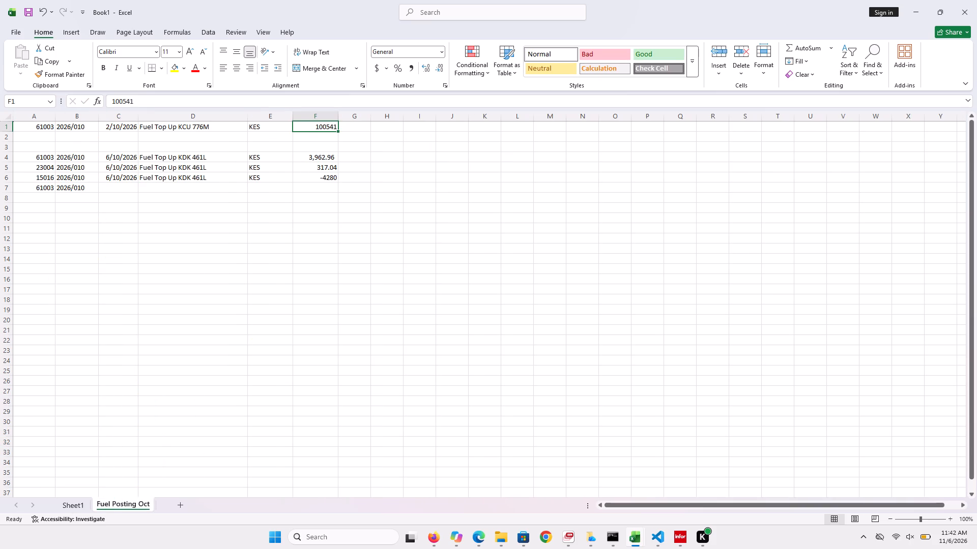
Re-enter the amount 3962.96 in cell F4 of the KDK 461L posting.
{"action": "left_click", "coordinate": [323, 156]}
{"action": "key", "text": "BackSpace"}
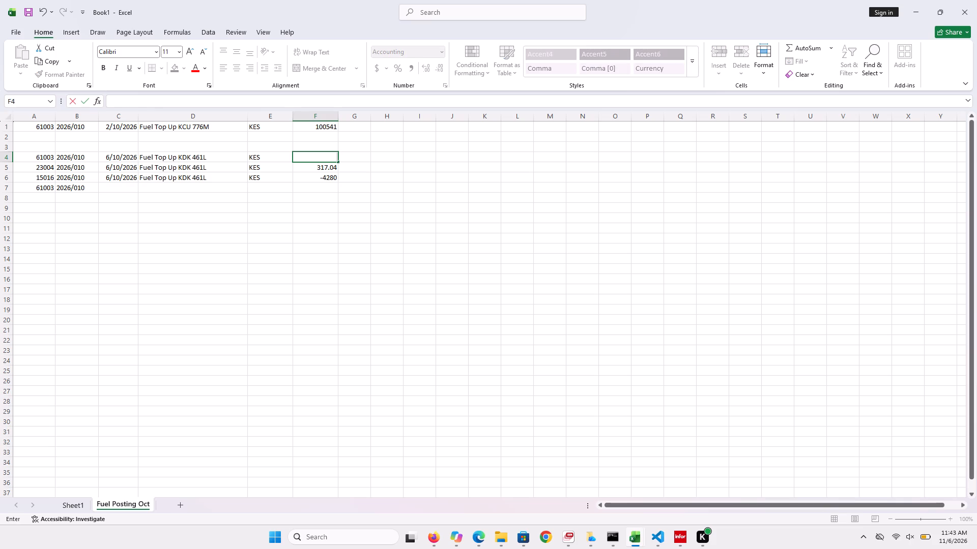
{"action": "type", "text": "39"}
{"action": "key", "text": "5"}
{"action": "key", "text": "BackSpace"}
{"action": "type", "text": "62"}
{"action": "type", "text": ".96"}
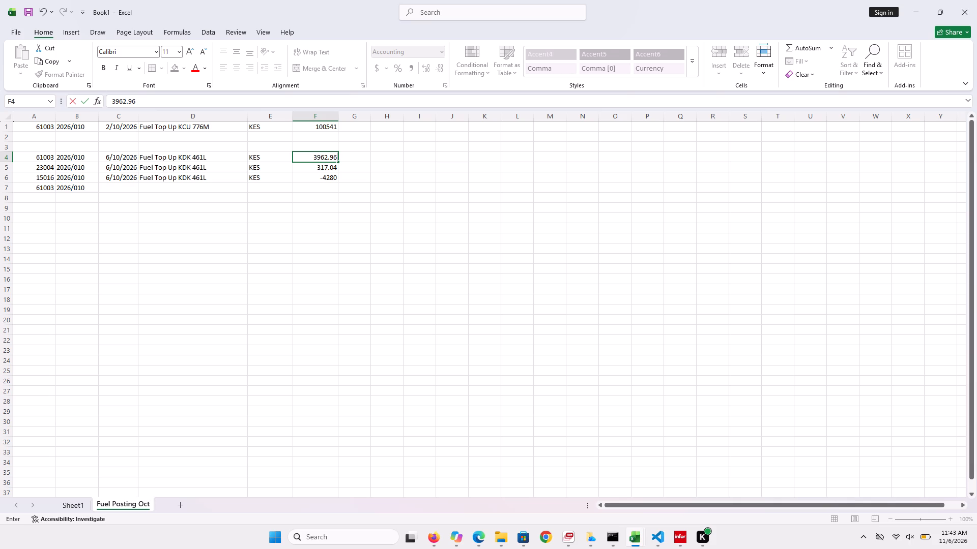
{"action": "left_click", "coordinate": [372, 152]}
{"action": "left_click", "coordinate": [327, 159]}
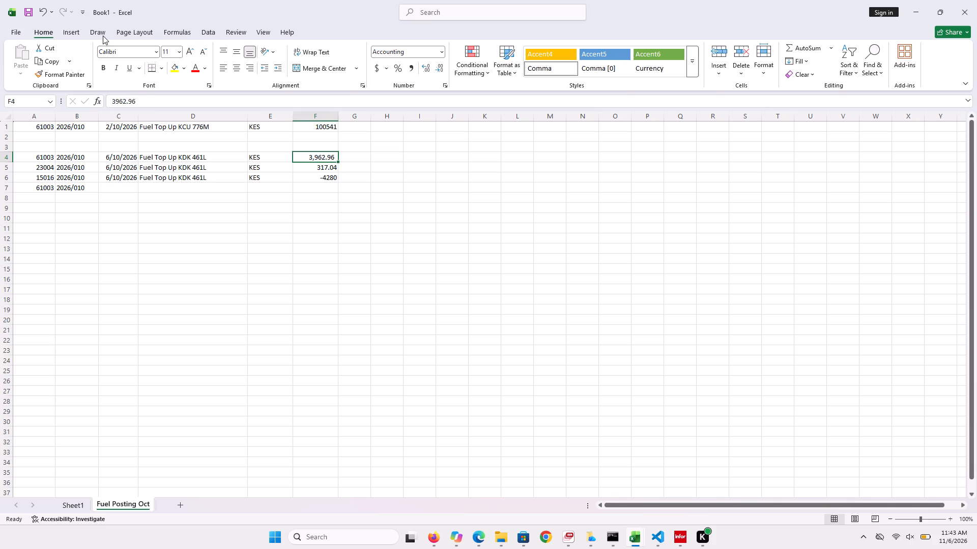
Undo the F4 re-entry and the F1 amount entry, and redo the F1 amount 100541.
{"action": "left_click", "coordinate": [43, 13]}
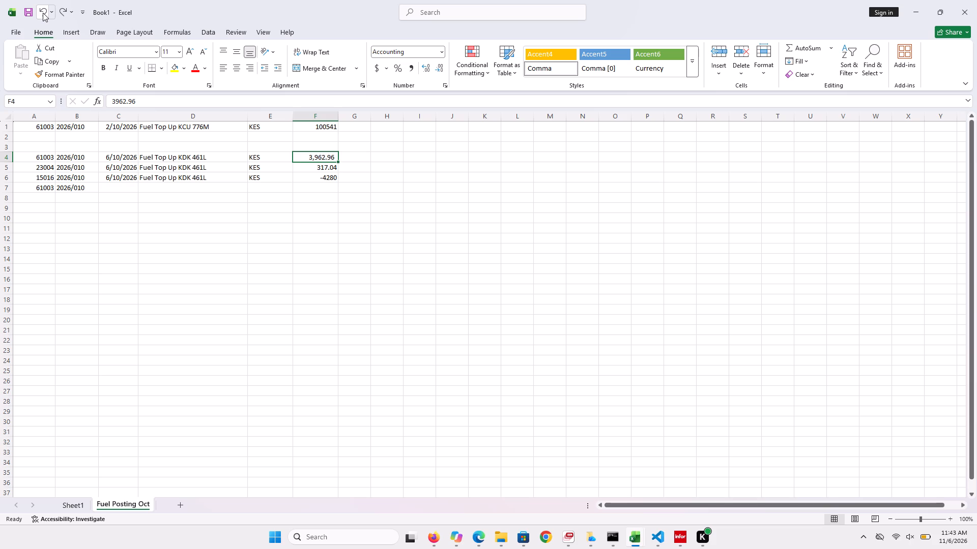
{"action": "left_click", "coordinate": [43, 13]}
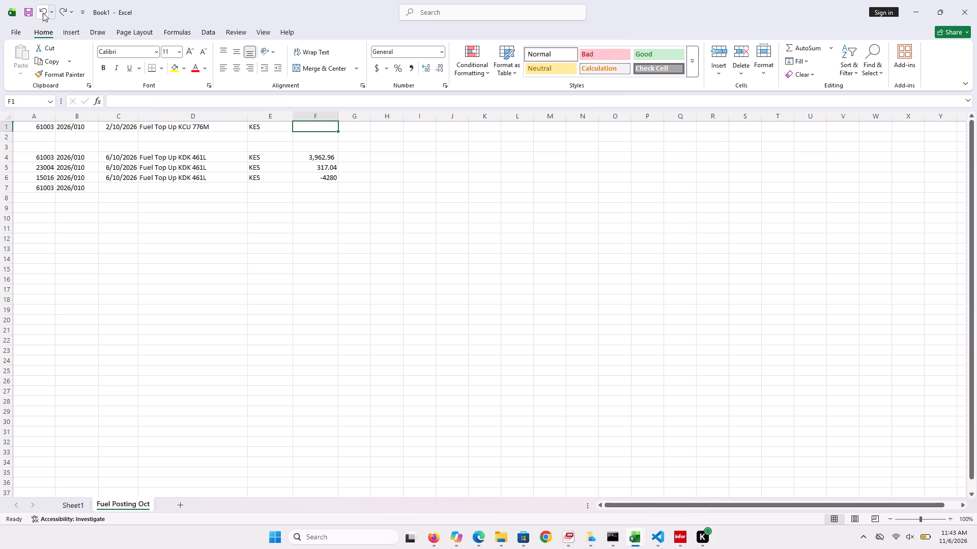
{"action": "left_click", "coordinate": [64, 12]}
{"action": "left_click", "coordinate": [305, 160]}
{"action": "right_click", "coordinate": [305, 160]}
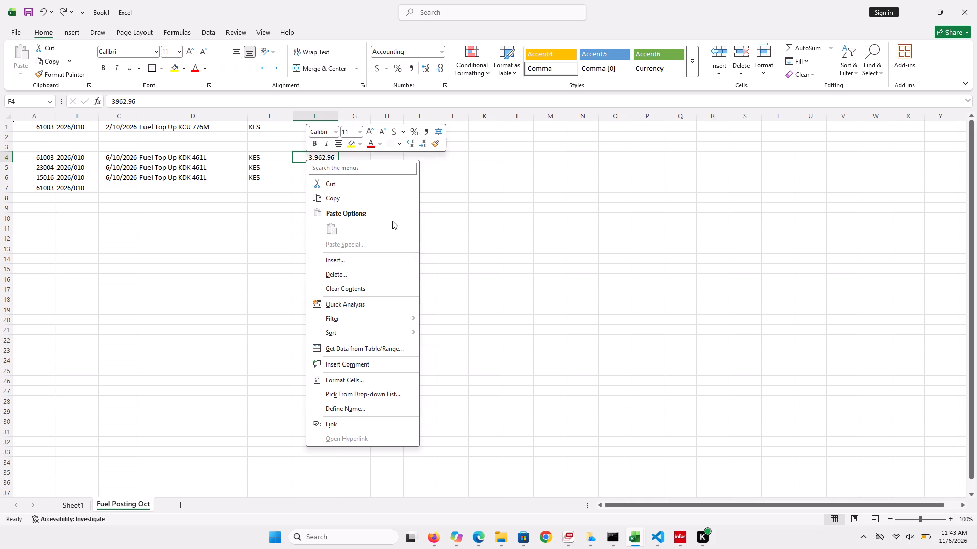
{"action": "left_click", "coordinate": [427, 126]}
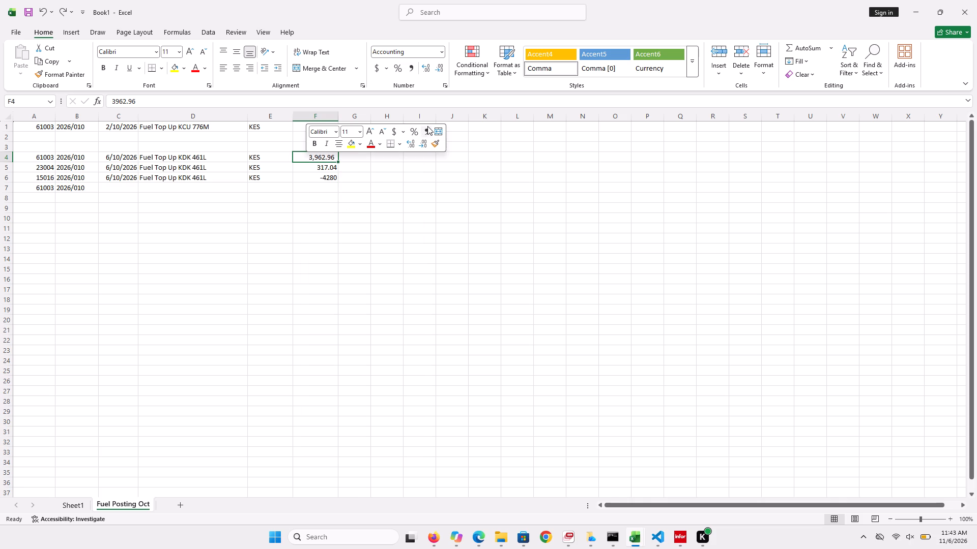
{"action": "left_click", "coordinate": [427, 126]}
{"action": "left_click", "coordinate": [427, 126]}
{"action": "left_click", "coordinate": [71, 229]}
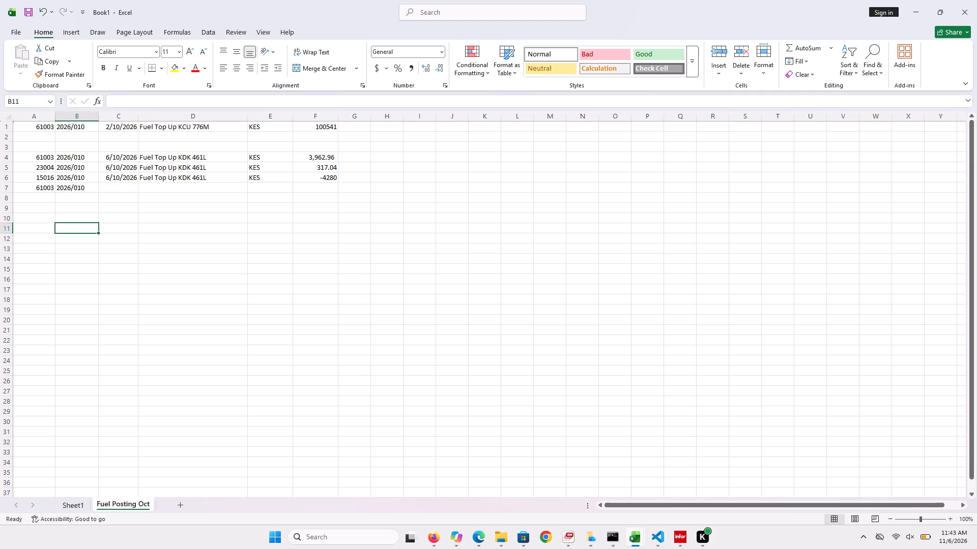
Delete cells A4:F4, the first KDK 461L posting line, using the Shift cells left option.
{"action": "left_click_drag", "start_coordinate": [41, 158], "coordinate": [114, 152]}
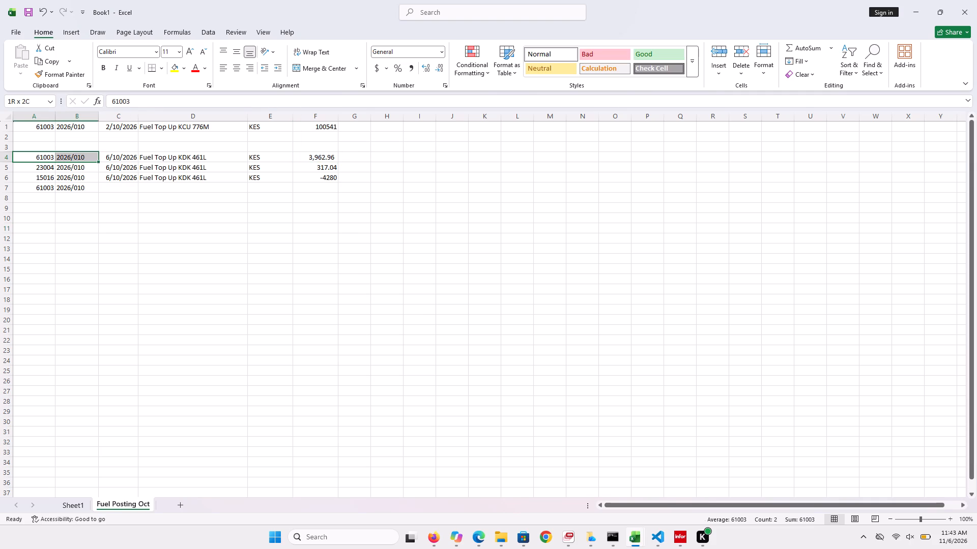
{"action": "left_click_drag", "start_coordinate": [114, 152], "coordinate": [316, 161]}
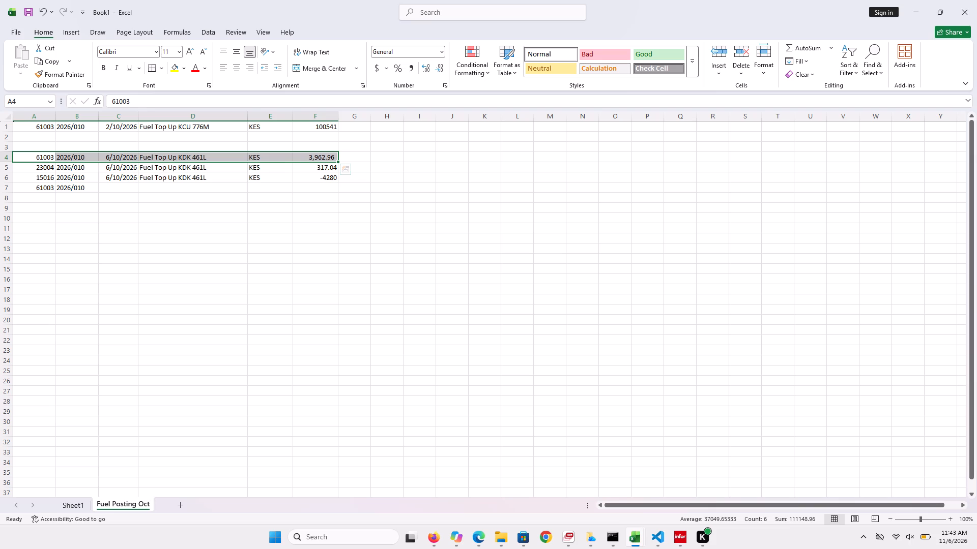
{"action": "left_click", "coordinate": [229, 155]}
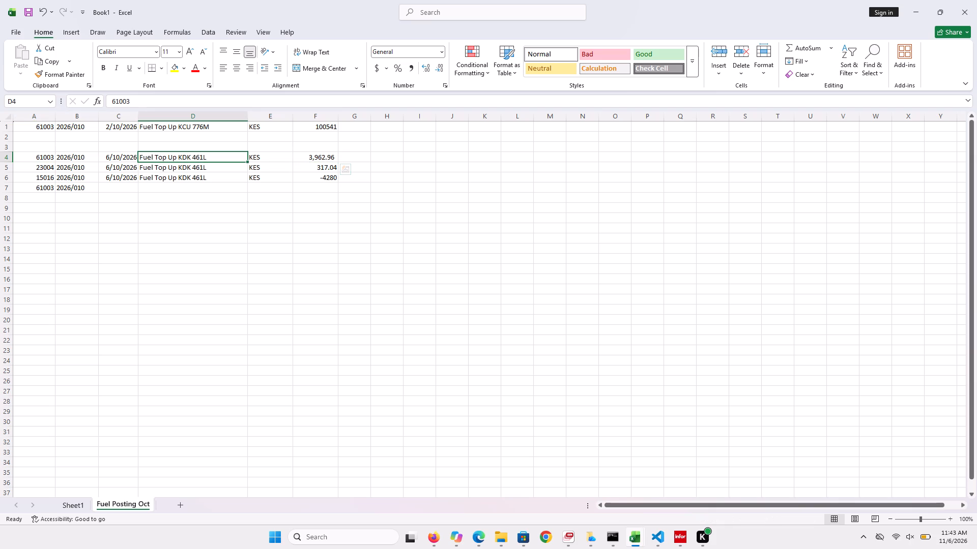
{"action": "left_click", "coordinate": [48, 159]}
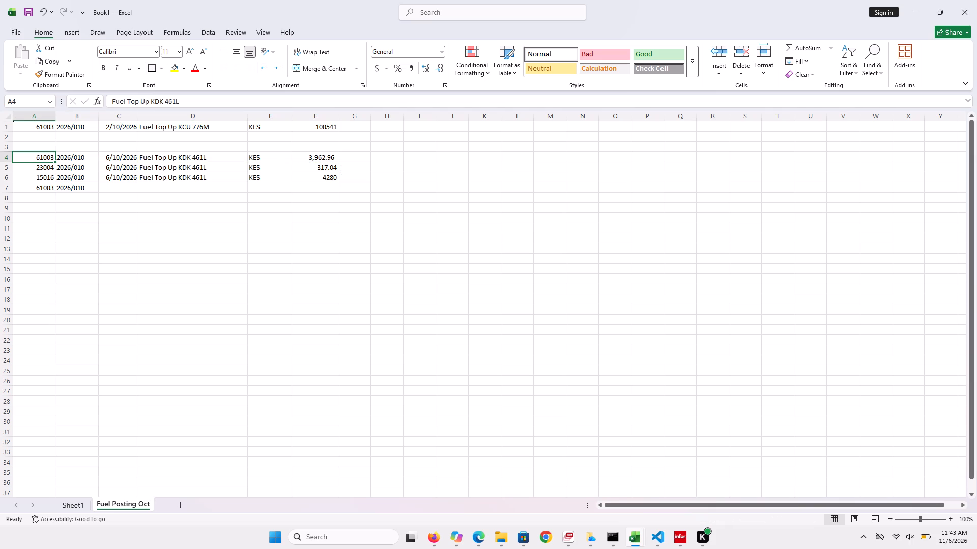
{"action": "left_click_drag", "start_coordinate": [48, 159], "coordinate": [231, 166]}
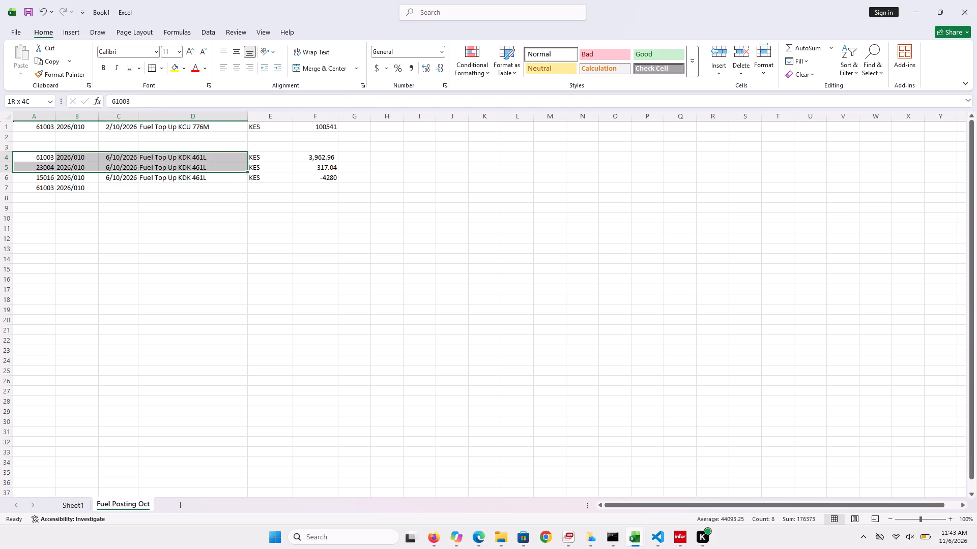
{"action": "left_click_drag", "start_coordinate": [231, 166], "coordinate": [326, 160]}
{"action": "right_click", "coordinate": [326, 160]}
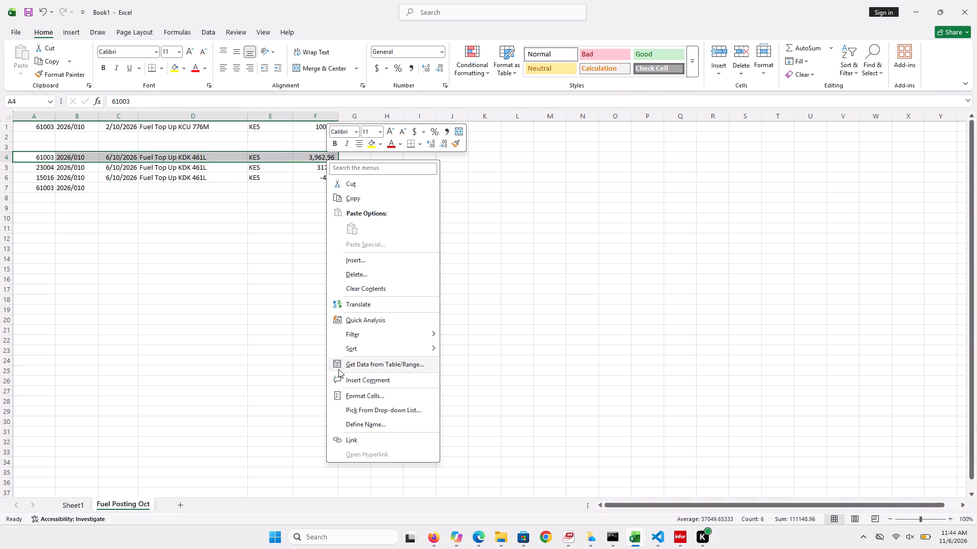
{"action": "left_click", "coordinate": [352, 272]}
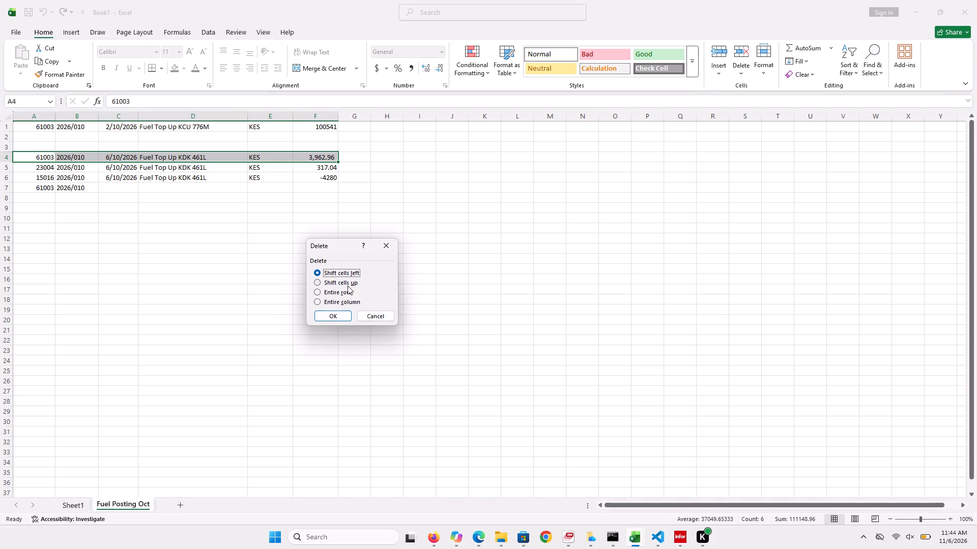
{"action": "left_click", "coordinate": [338, 313]}
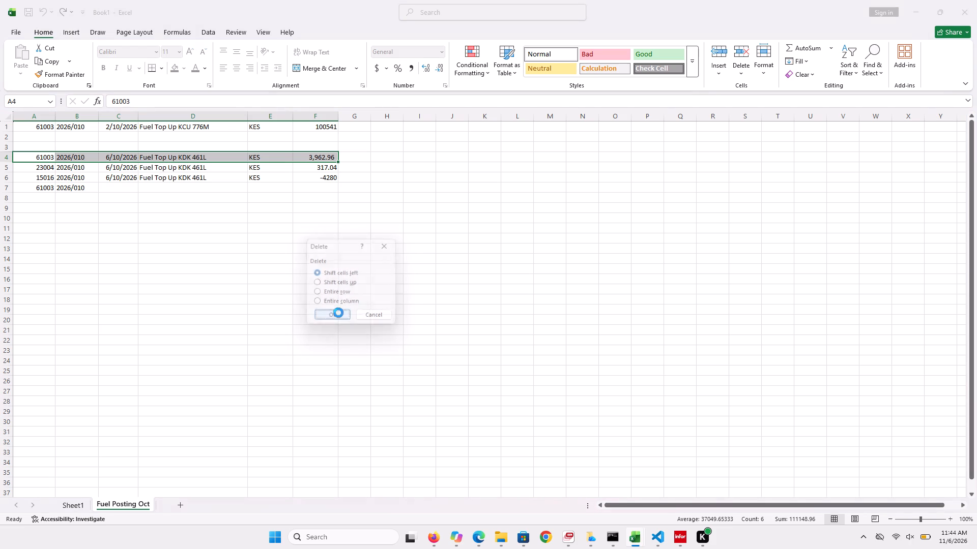
{"action": "left_click", "coordinate": [233, 234]}
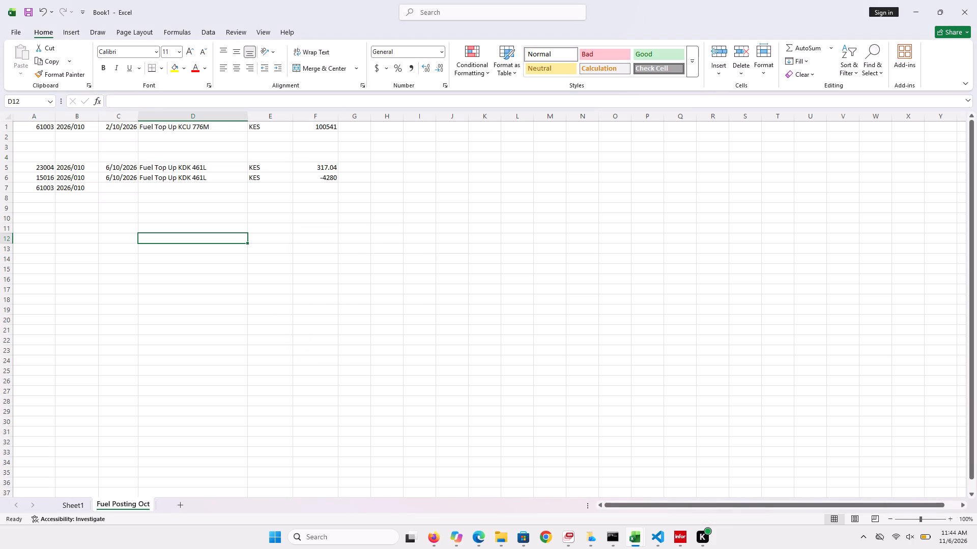
Enter account 61003 in cell A4 and period 2026/010 in cell B4.
{"action": "left_click", "coordinate": [44, 159]}
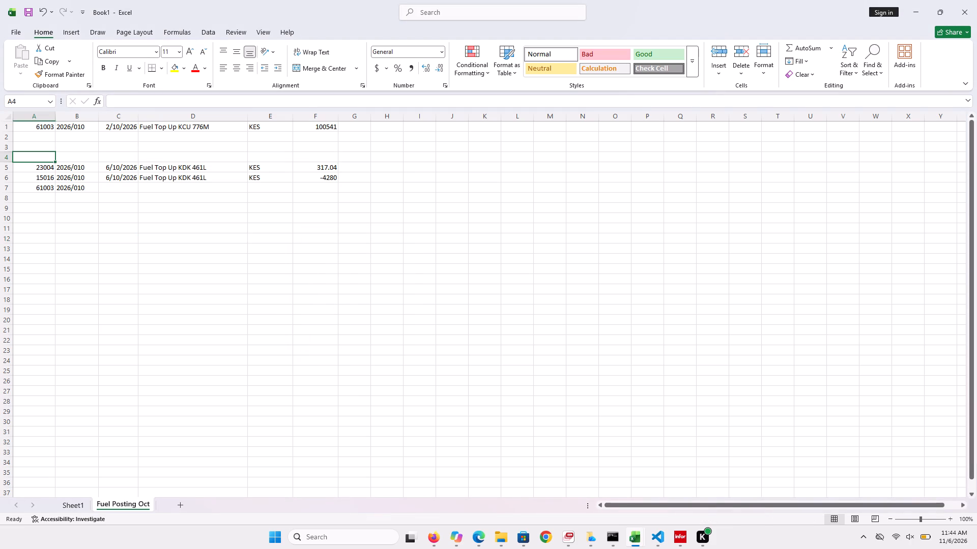
{"action": "type", "text": "61"}
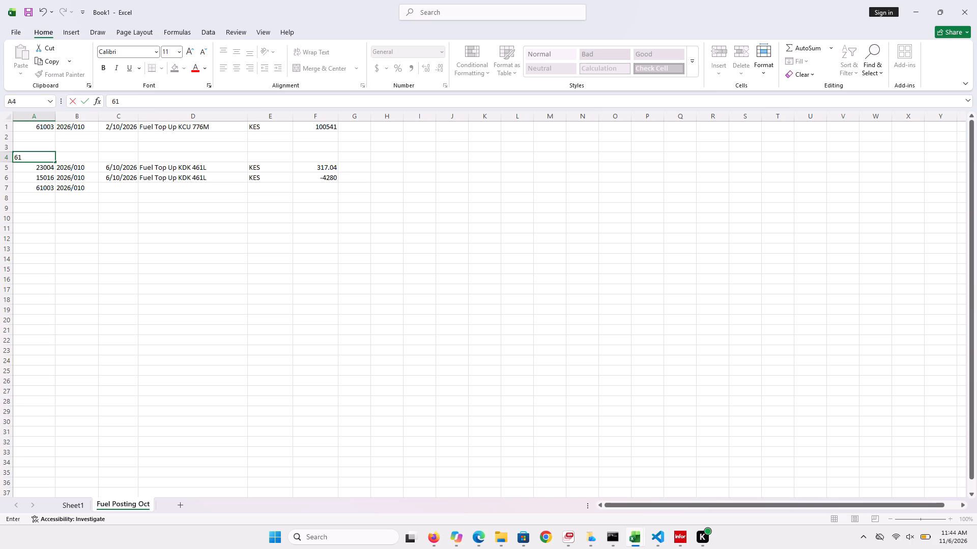
{"action": "type", "text": "00"}
{"action": "key", "text": "3"}
{"action": "left_click", "coordinate": [73, 162]}
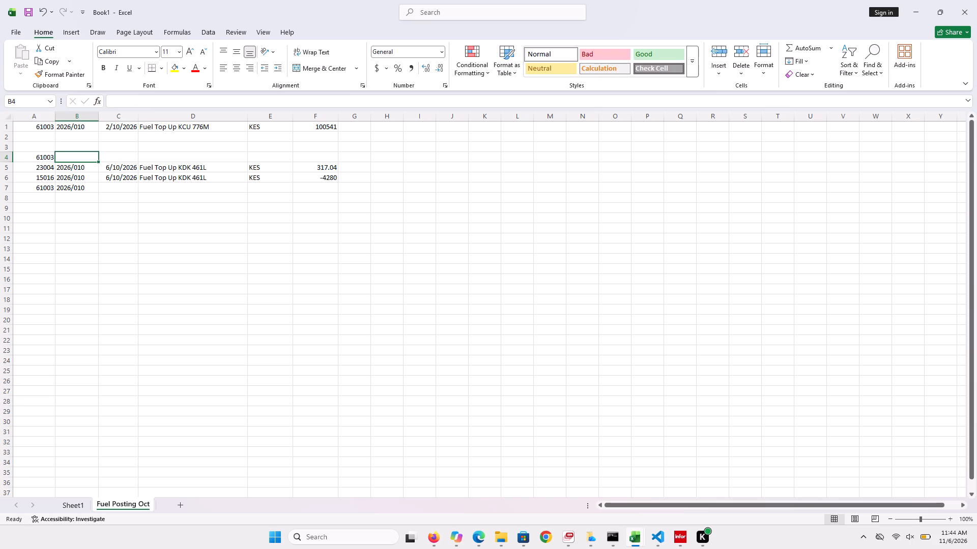
{"action": "type", "text": "2026/010"}
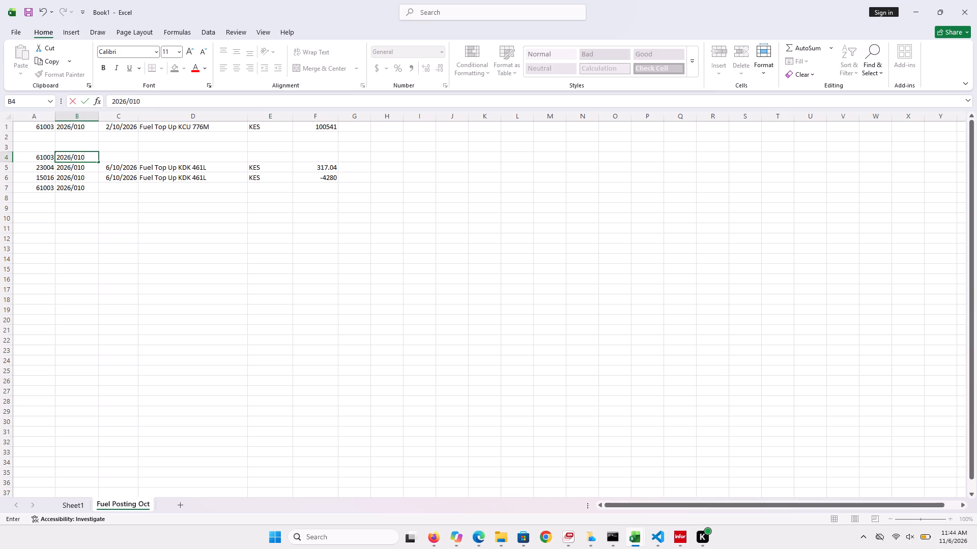
Enter the date 6/10/2026 in cell C4.
{"action": "left_click", "coordinate": [113, 162]}
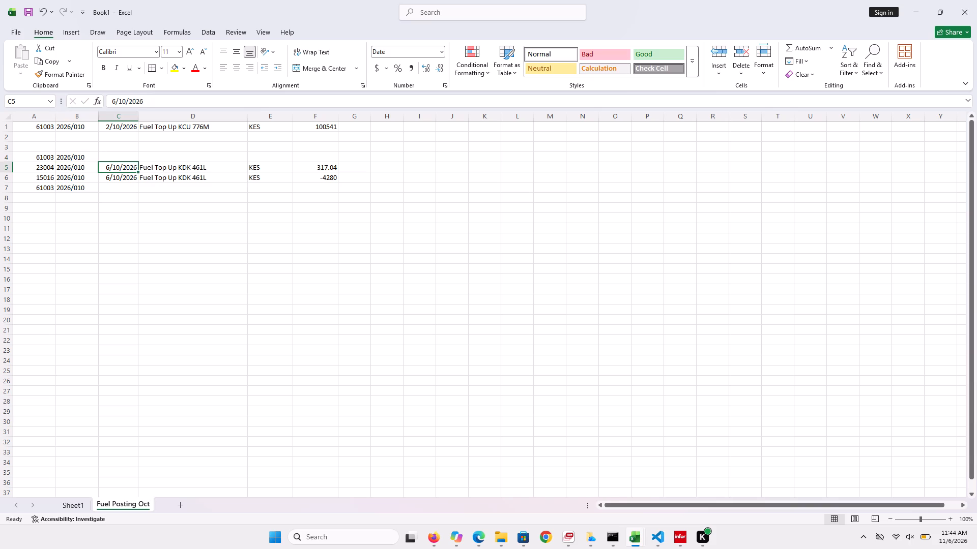
{"action": "left_click", "coordinate": [117, 159]}
{"action": "type", "text": "6."}
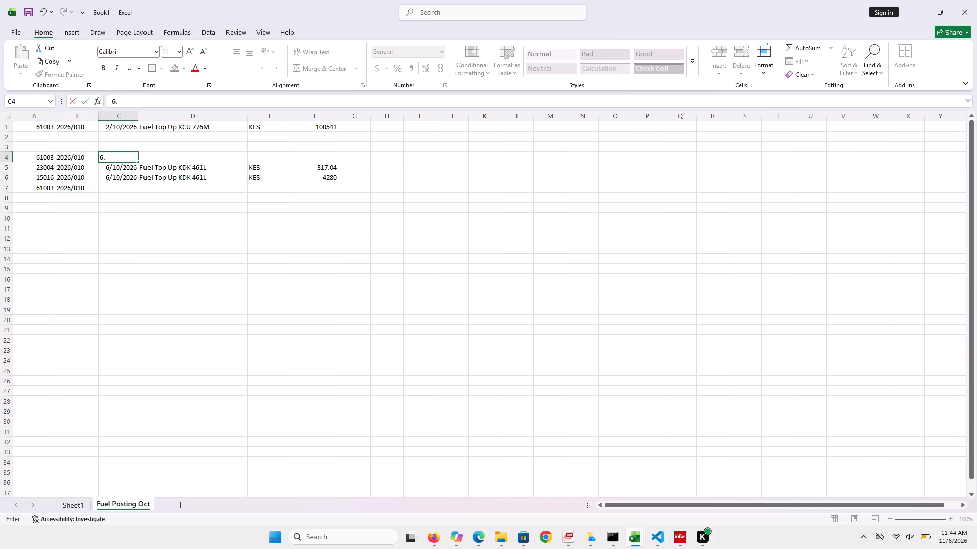
{"action": "key", "text": "BackSpace"}
{"action": "type", "text": "/10"}
{"action": "key", "text": "period"}
{"action": "key", "text": "BackSpace"}
{"action": "type", "text": "/20"}
{"action": "type", "text": "26"}
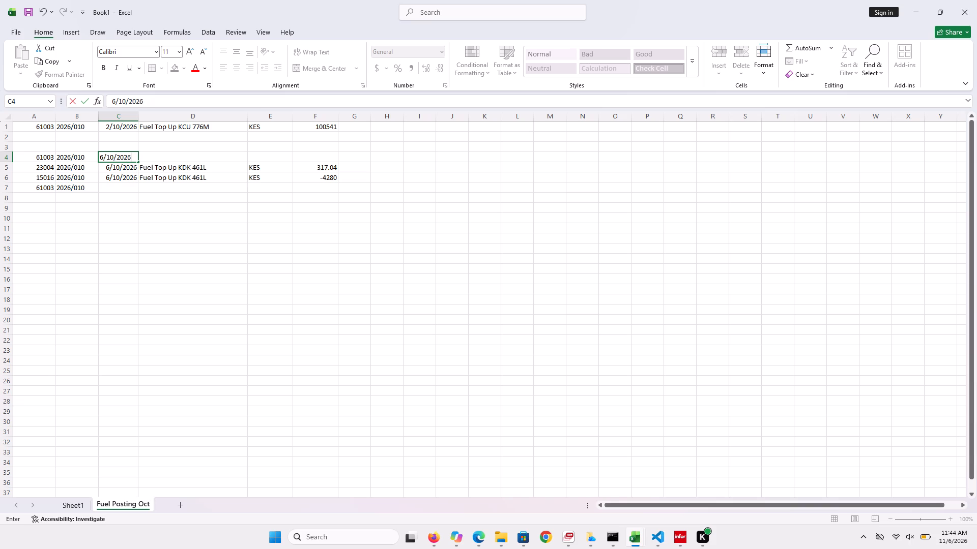
{"action": "left_click", "coordinate": [166, 159]}
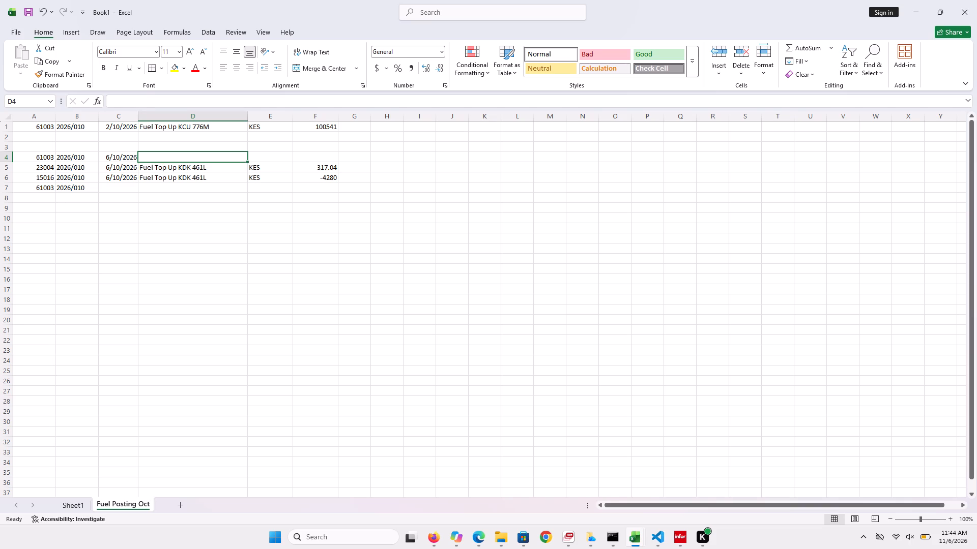
{"action": "key", "text": "f"}
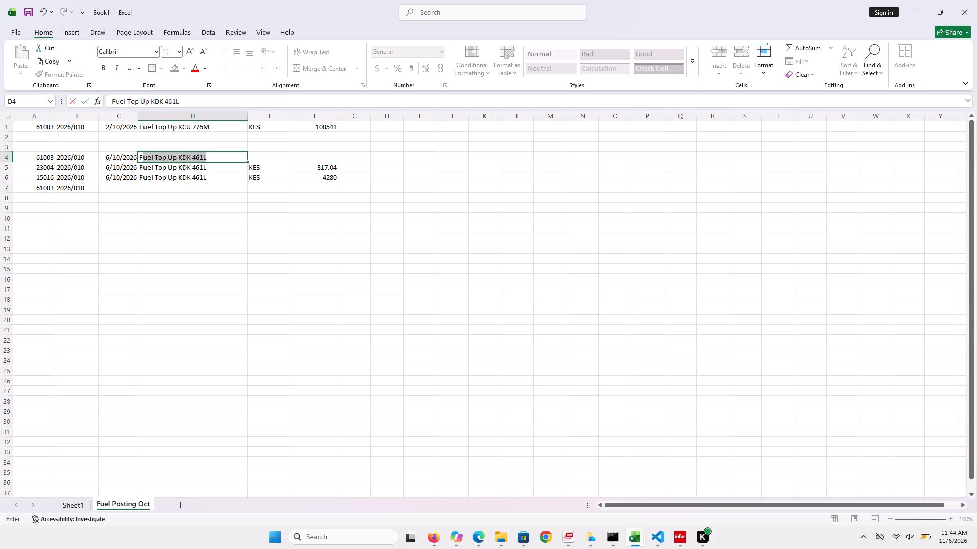
{"action": "key", "text": "Tab"}
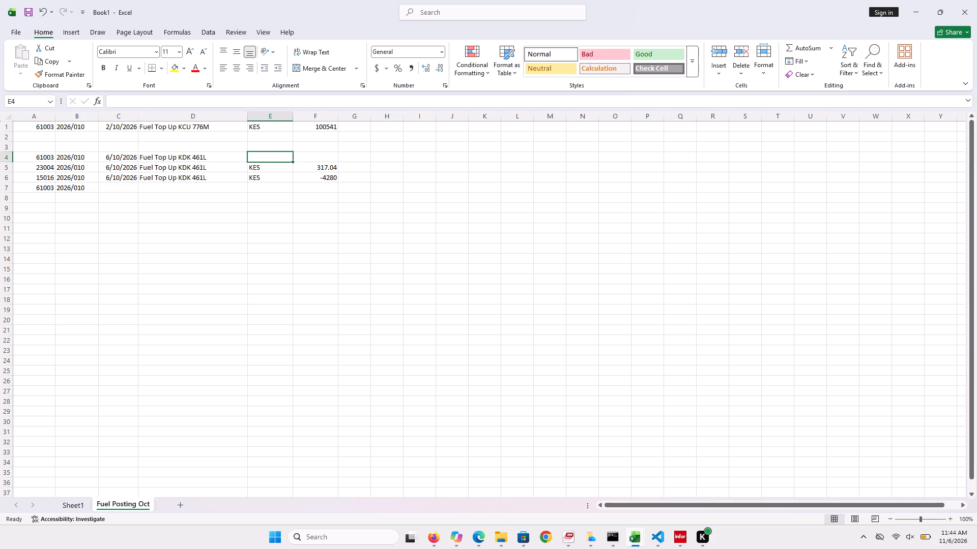
{"action": "key", "text": "j"}
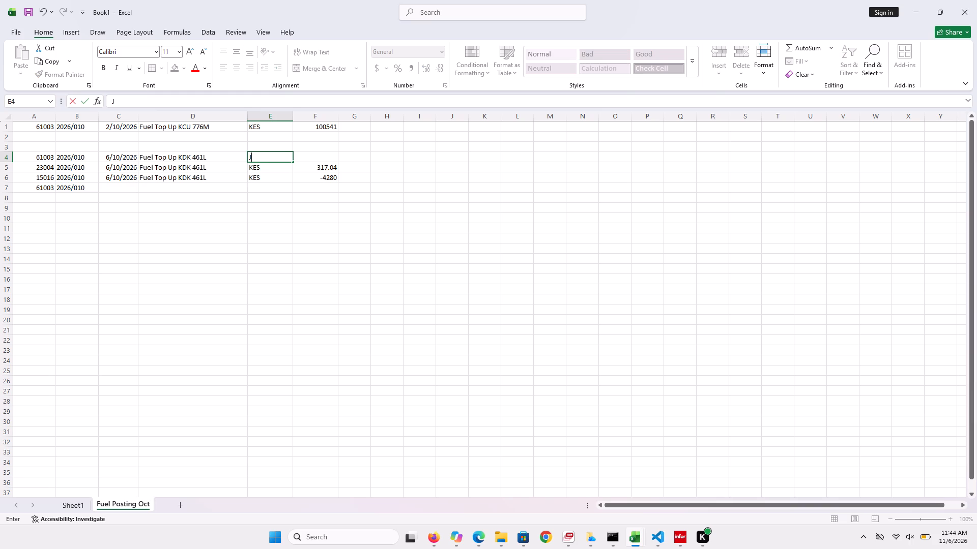
{"action": "key", "text": "BackSpace"}
{"action": "type", "text": "KE"}
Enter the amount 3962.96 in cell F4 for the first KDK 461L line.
{"action": "left_click", "coordinate": [317, 165]}
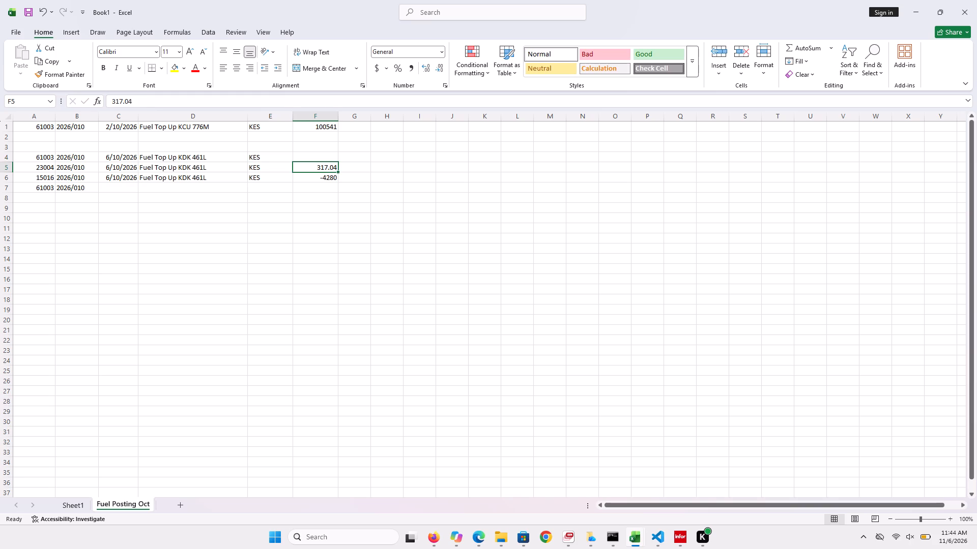
{"action": "left_click", "coordinate": [316, 158]}
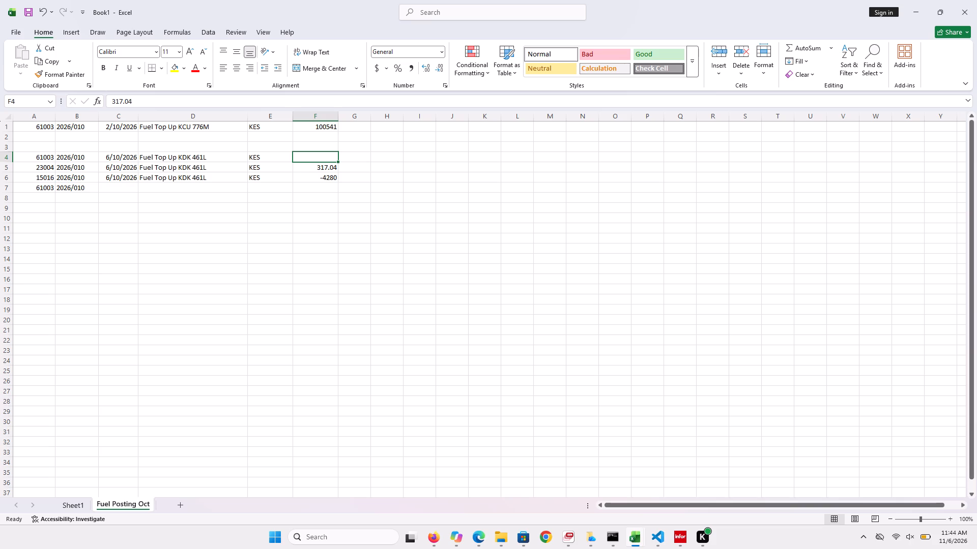
{"action": "key", "text": "3"}
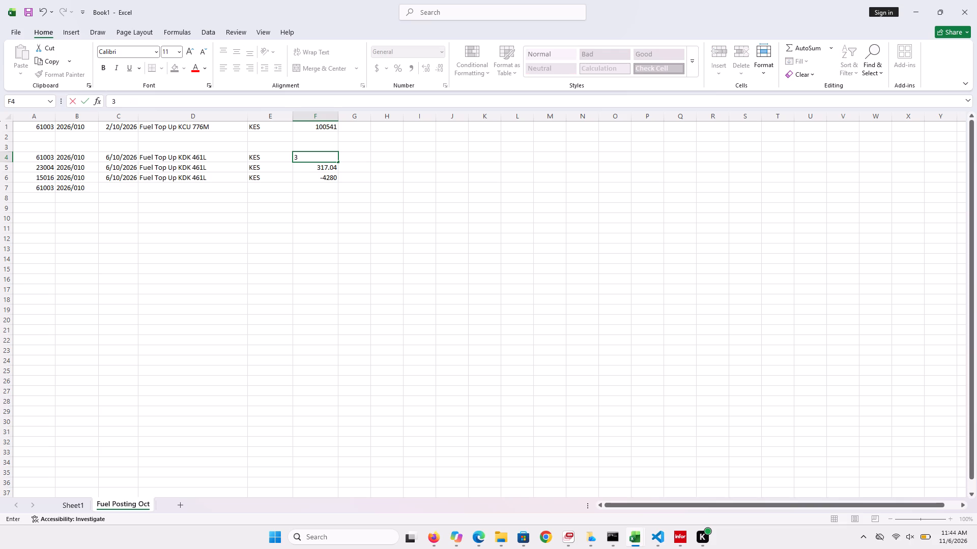
{"action": "key", "text": "9"}
{"action": "type", "text": "62"}
{"action": "type", "text": ".96"}
{"action": "left_click", "coordinate": [338, 191]}
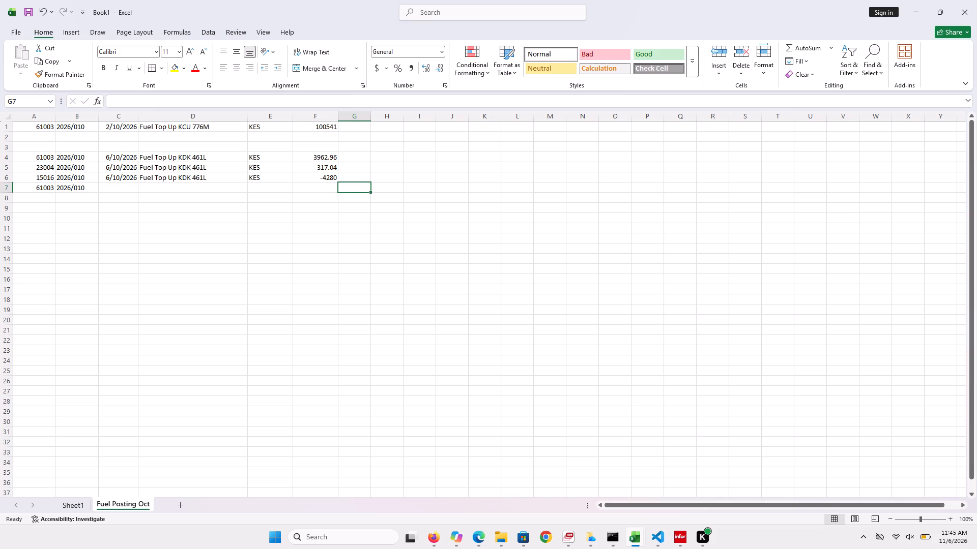
Enter account 23004 in cell A2 and period 2026/010 in cell B2.
{"action": "left_click", "coordinate": [300, 138]}
{"action": "left_click", "coordinate": [33, 137]}
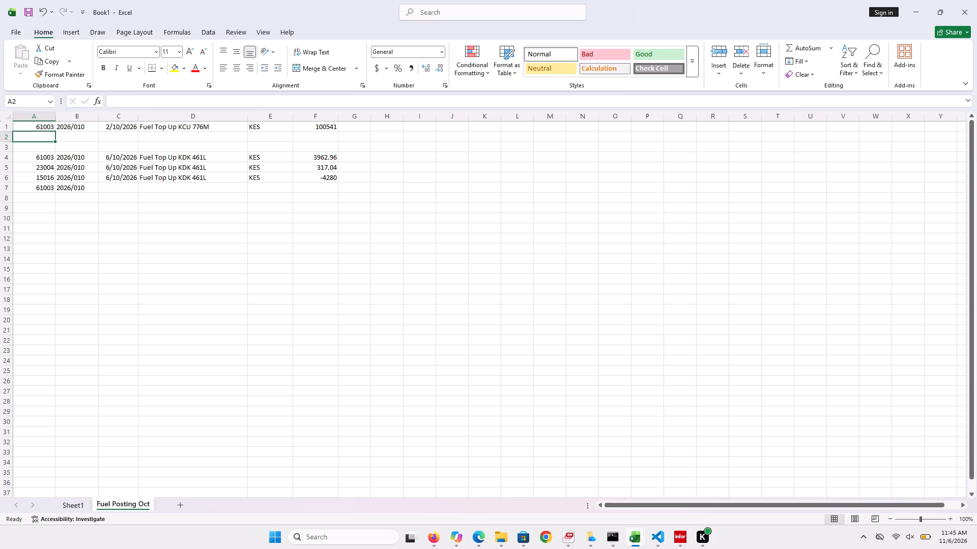
{"action": "type", "text": "23"}
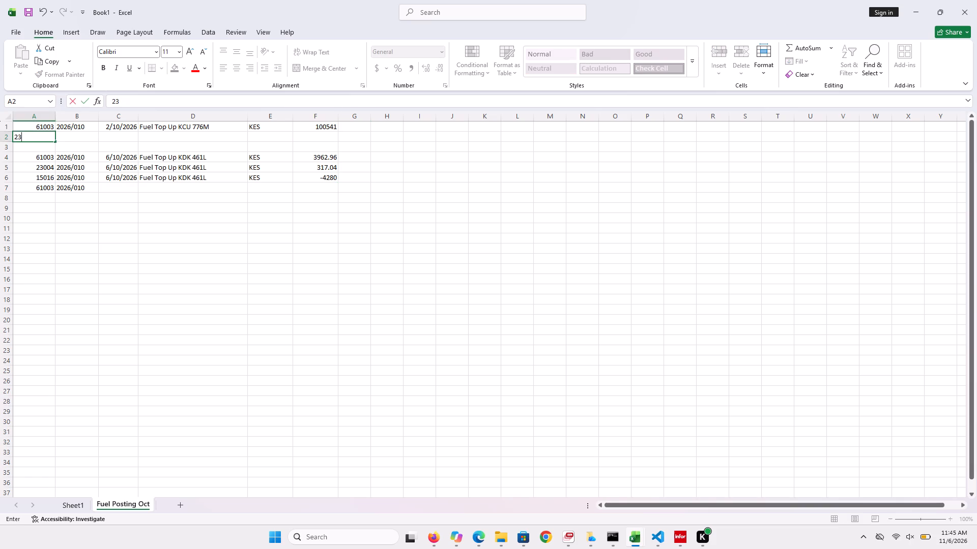
{"action": "type", "text": "00"}
{"action": "key", "text": "4"}
{"action": "left_click", "coordinate": [67, 142]}
{"action": "left_click", "coordinate": [75, 138]}
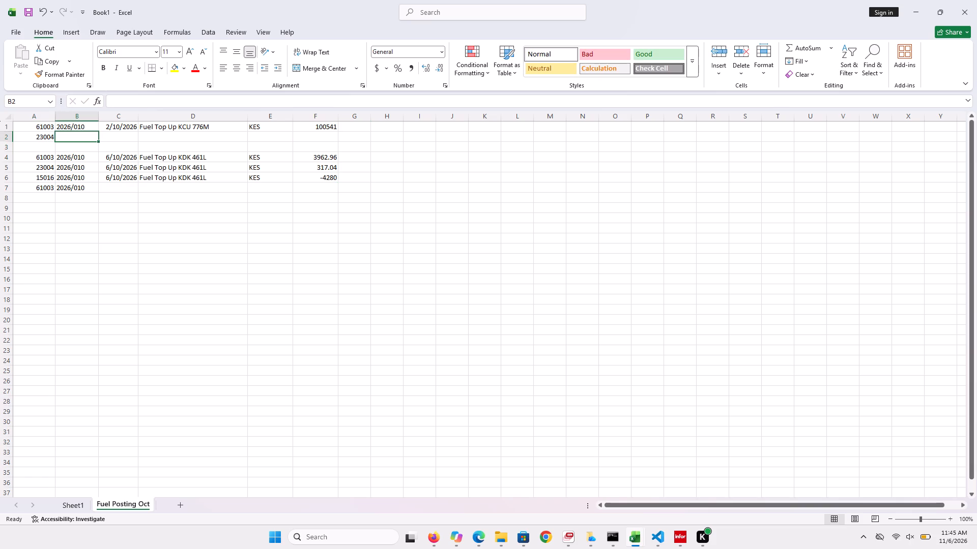
{"action": "type", "text": "2026"}
{"action": "type", "text": "/0"}
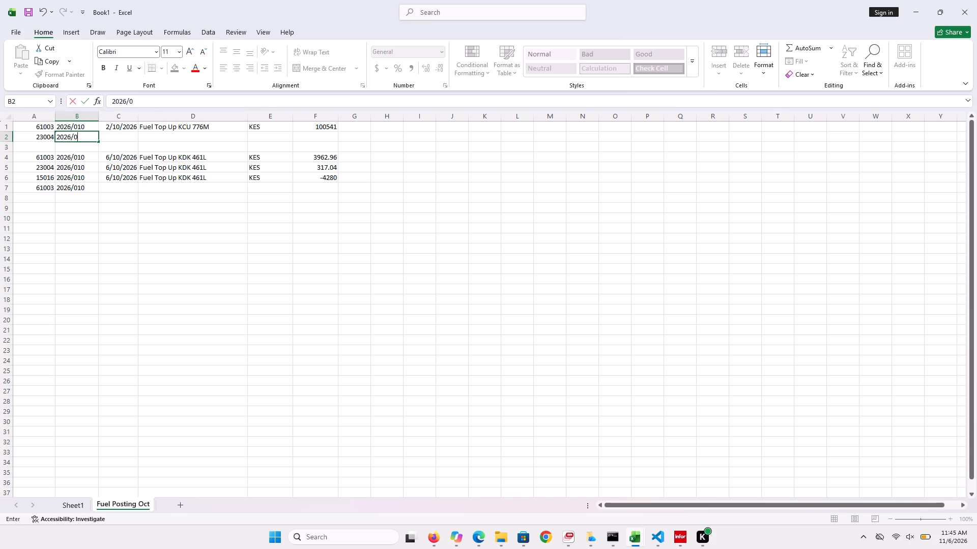
{"action": "type", "text": "10"}
Enter the date 2/10/2026 in cell C2.
{"action": "left_click", "coordinate": [128, 138]}
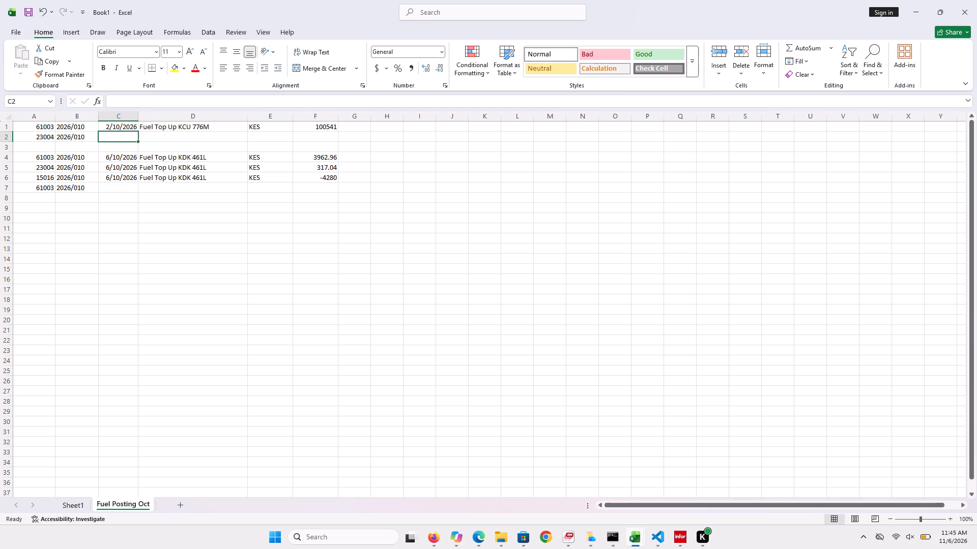
{"action": "left_click", "coordinate": [124, 155]}
{"action": "left_click", "coordinate": [125, 138]}
{"action": "key", "text": "2"}
{"action": "type", "text": "/10/2020"}
{"action": "key", "text": "BackSpace"}
{"action": "key", "text": "6"}
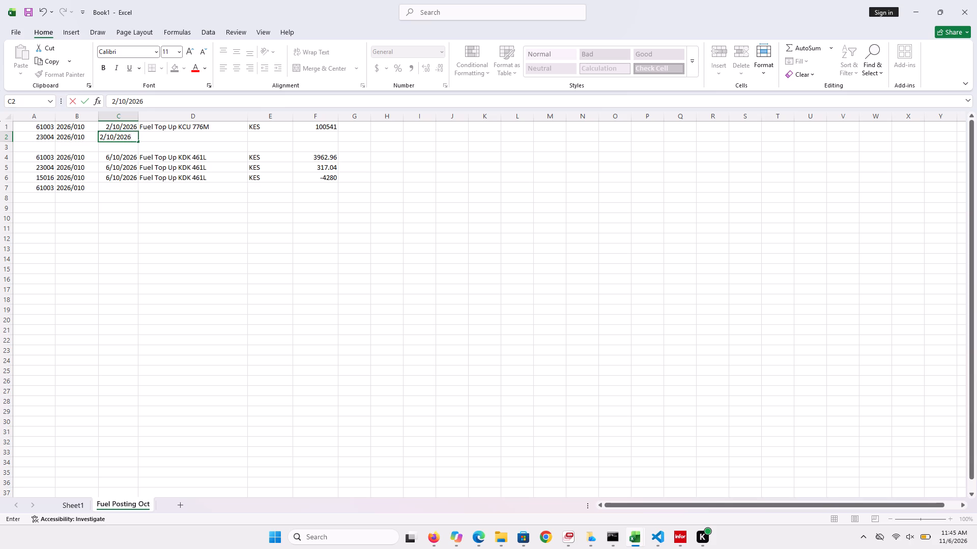
{"action": "left_click", "coordinate": [177, 137]}
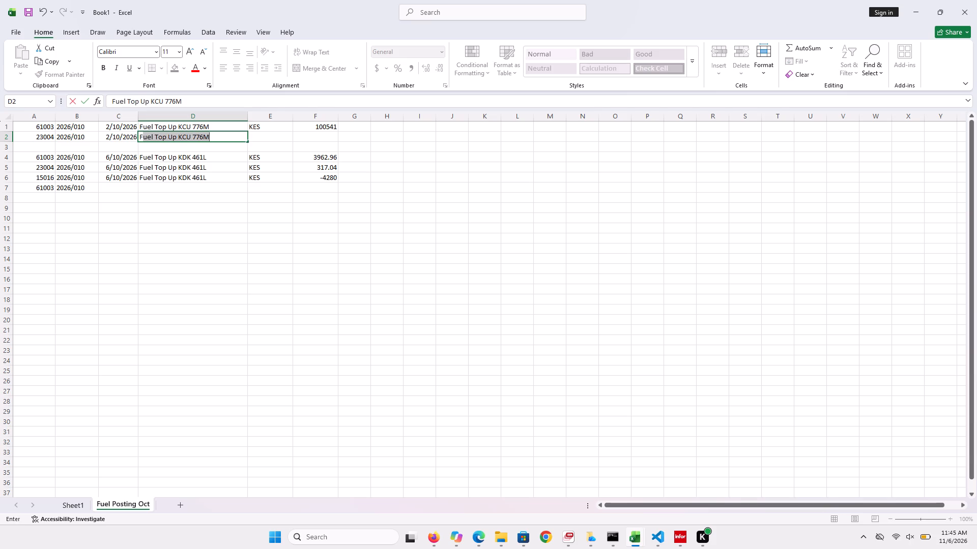
{"action": "key", "text": "Tab"}
{"action": "type", "text": "KE"}
{"action": "key", "text": "Tab"}
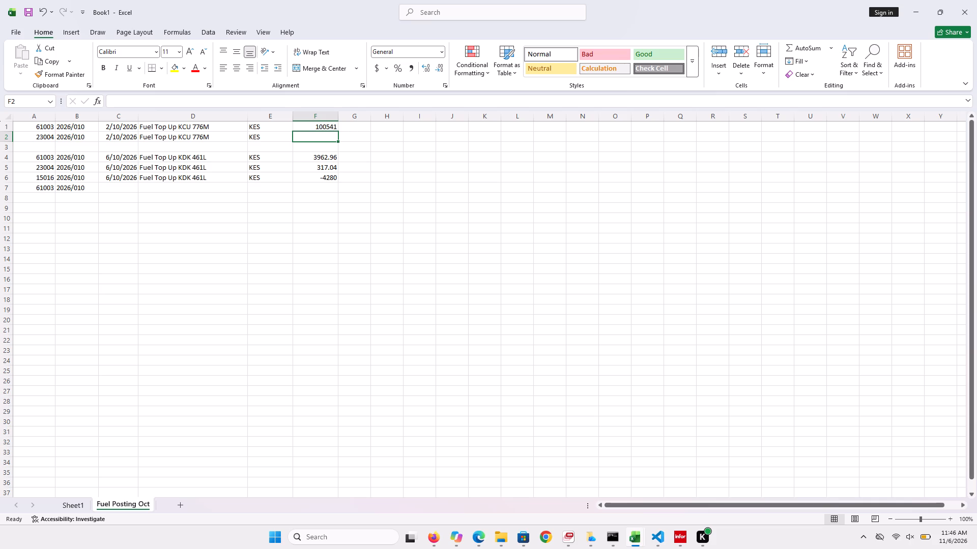
Set the amount in cell F1, the first KCU 776M line, to 10541.67.
{"action": "left_click", "coordinate": [318, 129]}
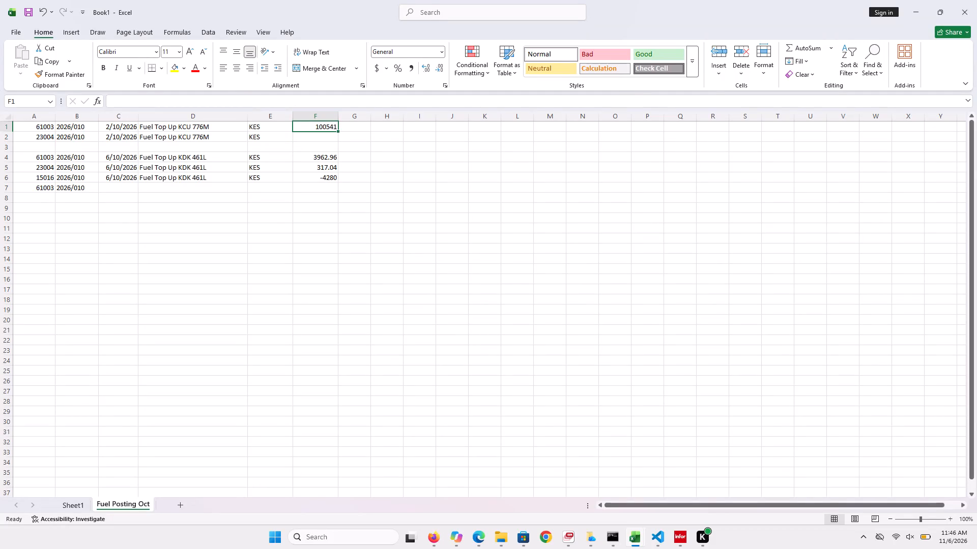
{"action": "type", "text": "10"}
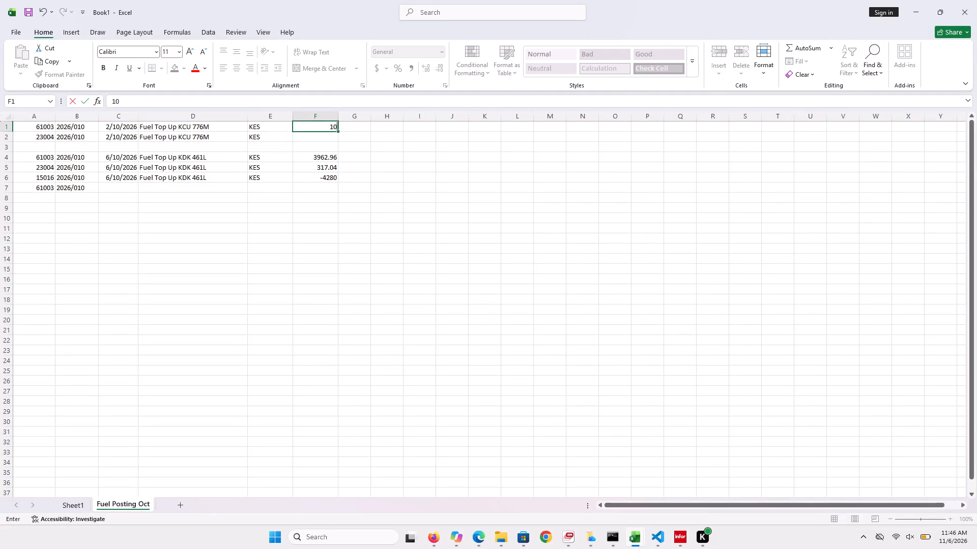
{"action": "key", "text": "5"}
{"action": "type", "text": "41"}
{"action": "type", "text": ".67"}
{"action": "left_click", "coordinate": [322, 142]}
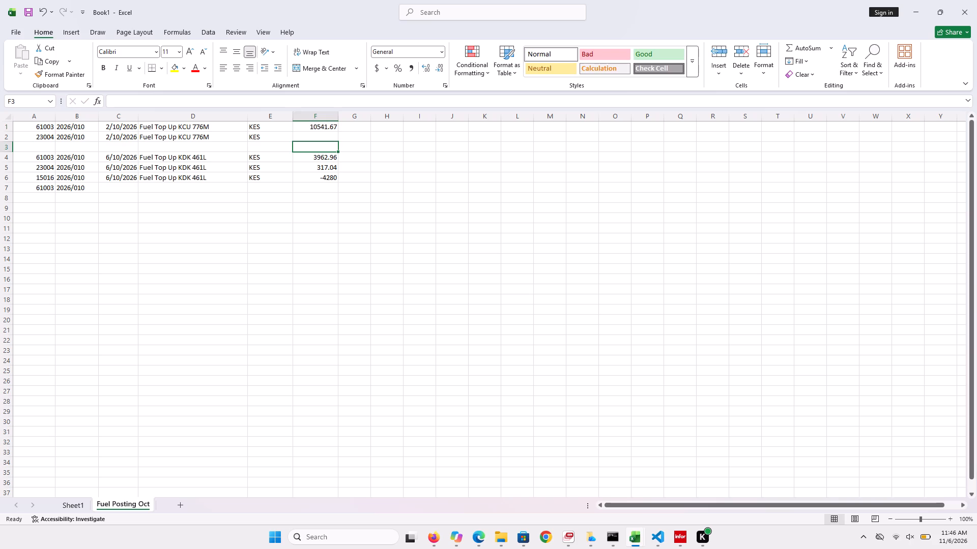
{"action": "left_click", "coordinate": [322, 137]}
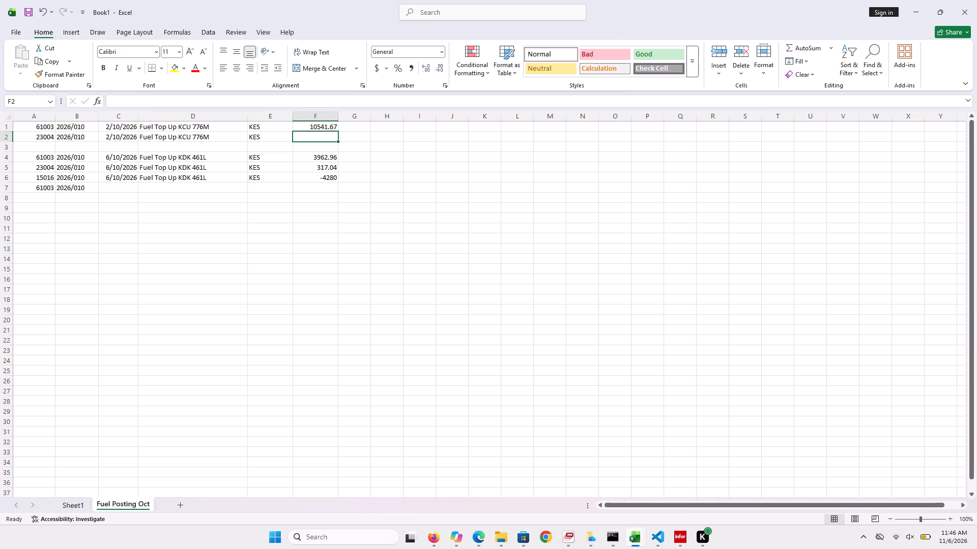
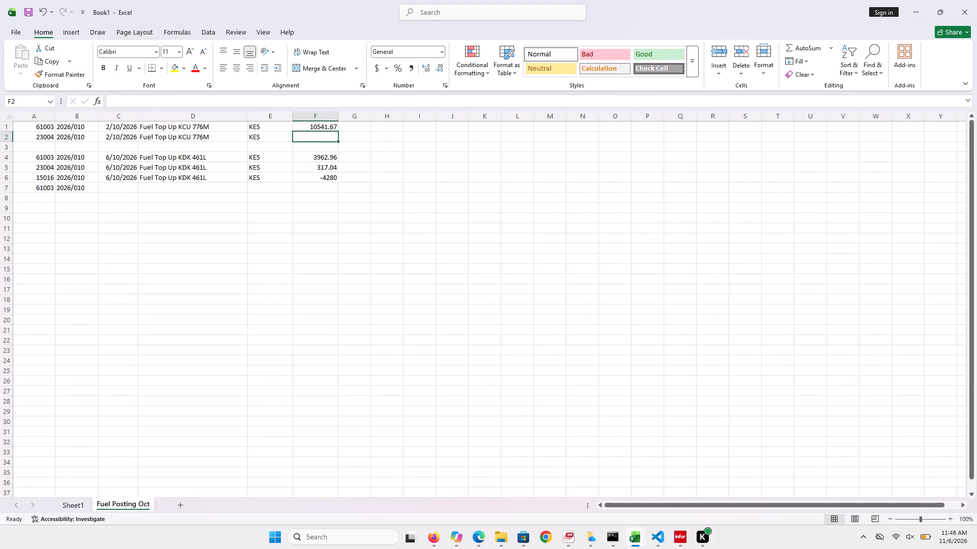
Set the amount in cell F2, the second KCU 776M line, to 843.33.
{"action": "left_click", "coordinate": [319, 140]}
{"action": "type", "text": "843"}
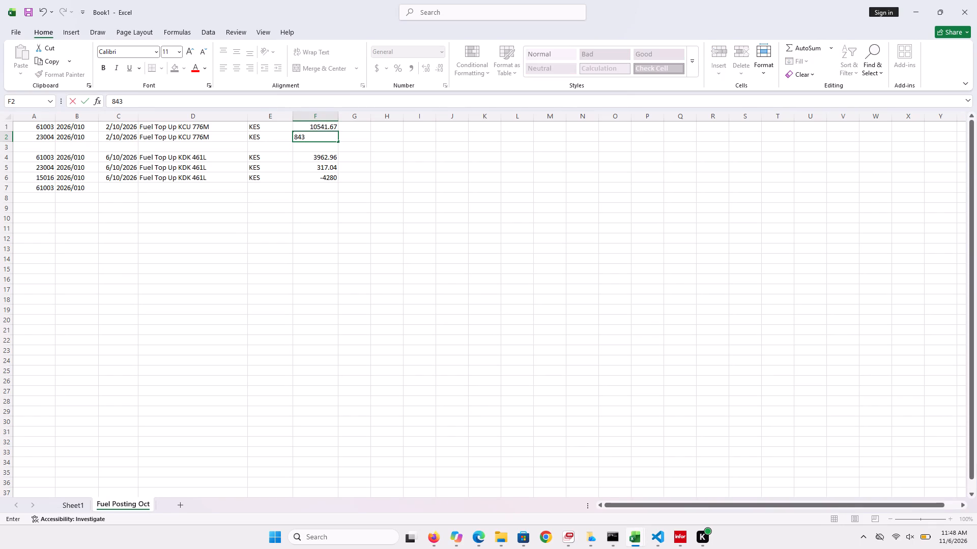
{"action": "key", "text": "period"}
{"action": "type", "text": "33"}
{"action": "left_click", "coordinate": [285, 151]}
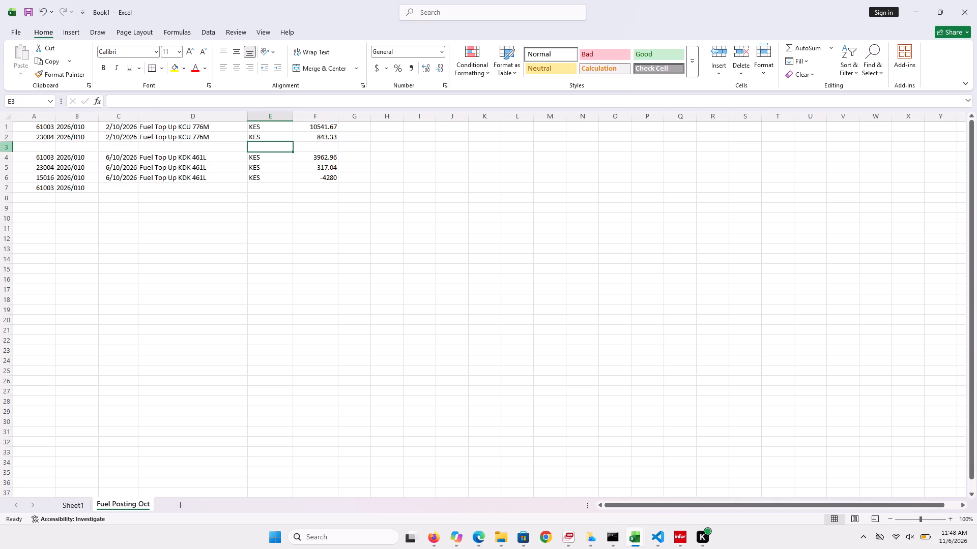
Enter account 15016 in cell A3 and period 2026/010 in cell B3.
{"action": "left_click", "coordinate": [28, 147]}
{"action": "type", "text": "15"}
{"action": "type", "text": "016"}
{"action": "key", "text": "Tab"}
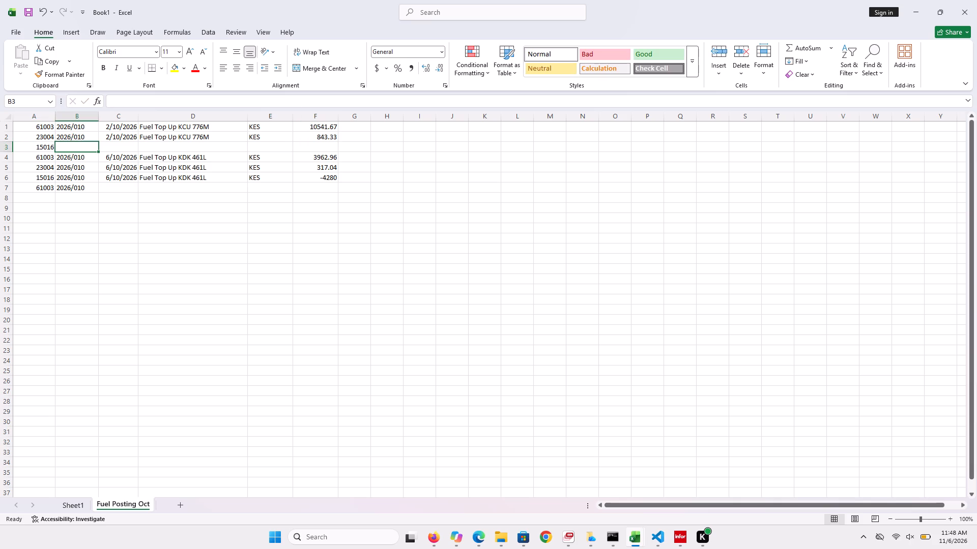
{"action": "type", "text": "202"}
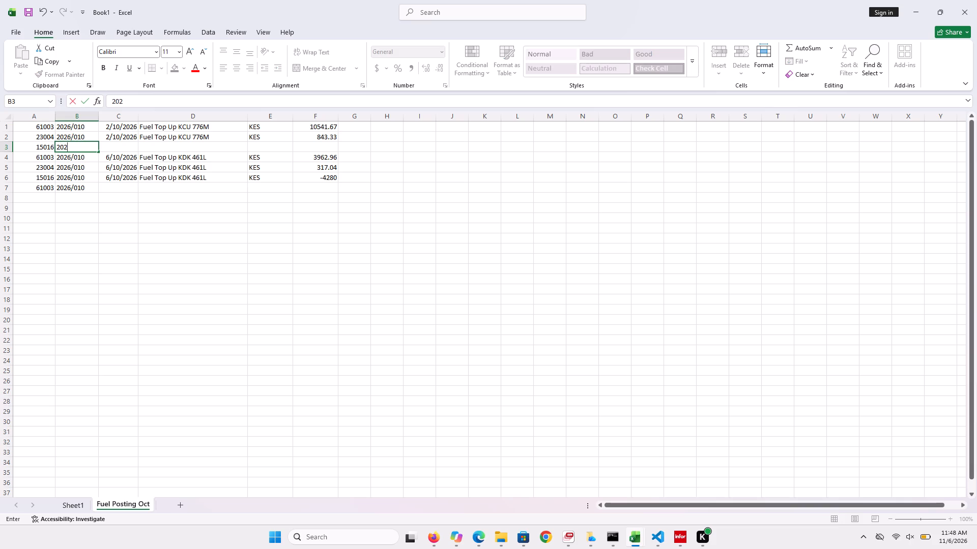
{"action": "key", "text": "6"}
{"action": "key", "text": "slash"}
{"action": "type", "text": "010"}
{"action": "key", "text": "Tab"}
Enter the date 2/10/2026 in cell C3.
{"action": "type", "text": "2/10/"}
{"action": "type", "text": "202"}
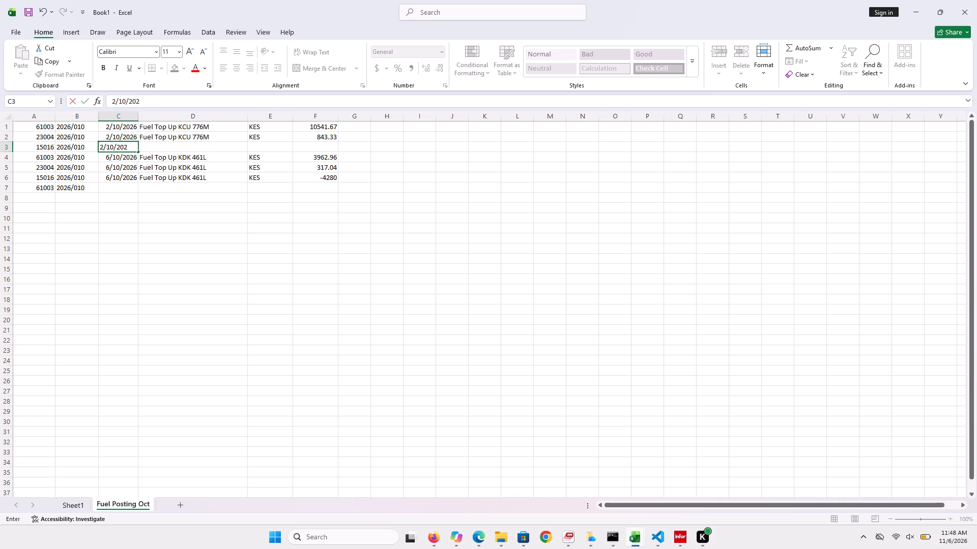
{"action": "key", "text": "6"}
{"action": "key", "text": "Tab"}
{"action": "key", "text": "f"}
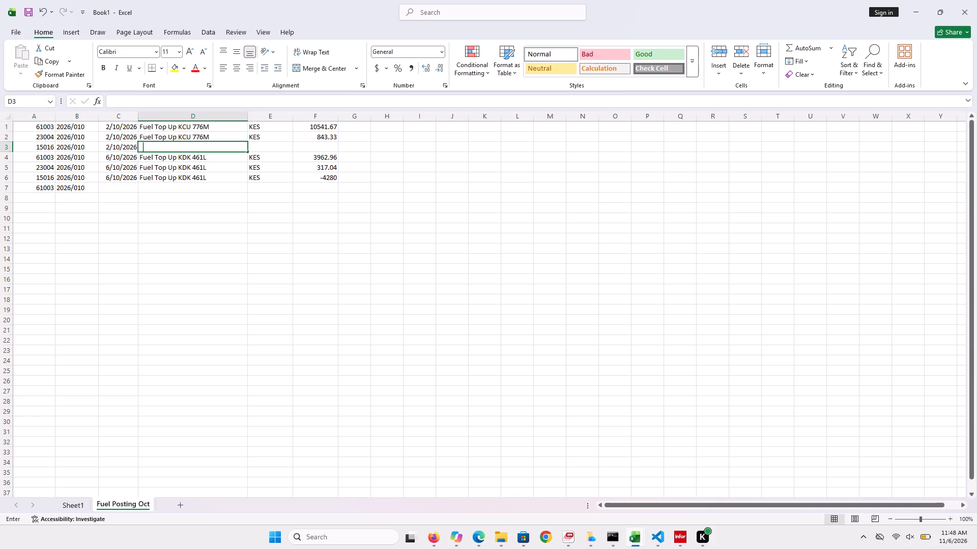
{"action": "key", "text": "u"}
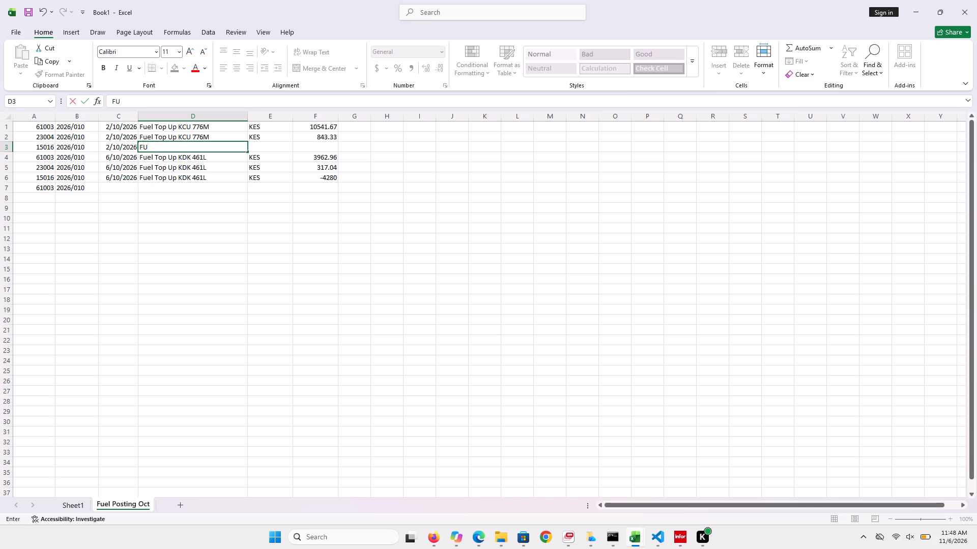
{"action": "key", "text": "BackSpace"}
{"action": "type", "text": "e;"}
{"action": "key", "text": "BackSpace"}
{"action": "type", "text": "l"}
{"action": "key", "text": "space"}
{"action": "left_click", "coordinate": [72, 499]}
{"action": "left_click", "coordinate": [120, 504]}
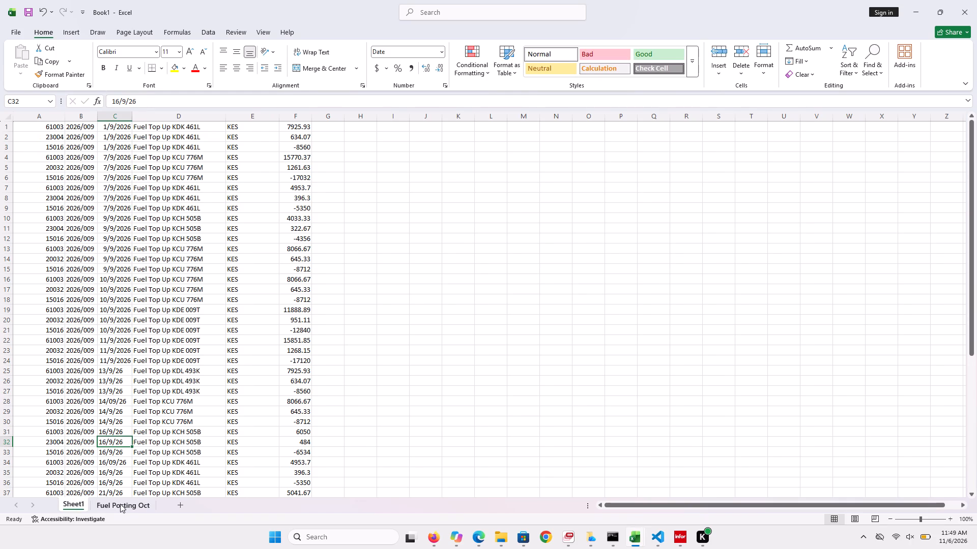
{"action": "left_click", "coordinate": [206, 145]}
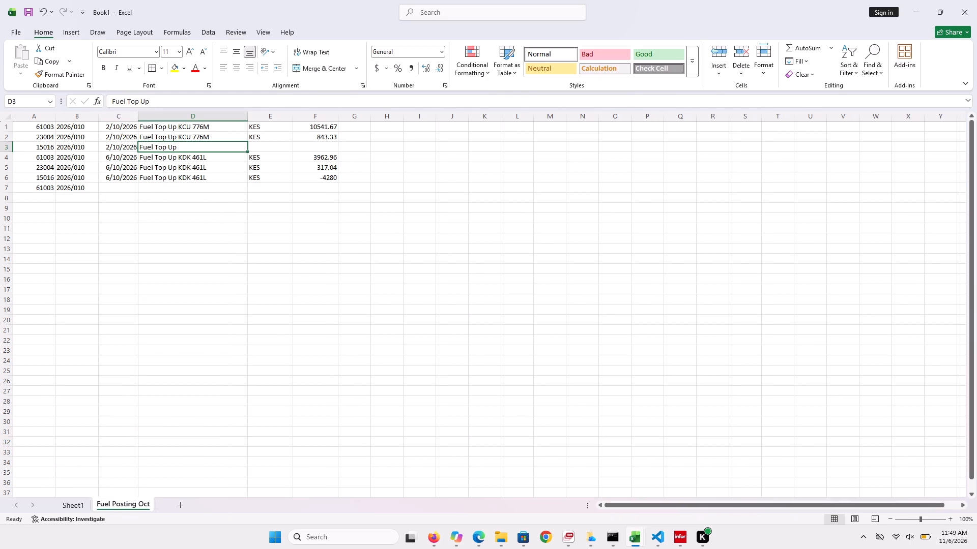
{"action": "left_click", "coordinate": [201, 146]}
{"action": "double_click", "coordinate": [199, 148]}
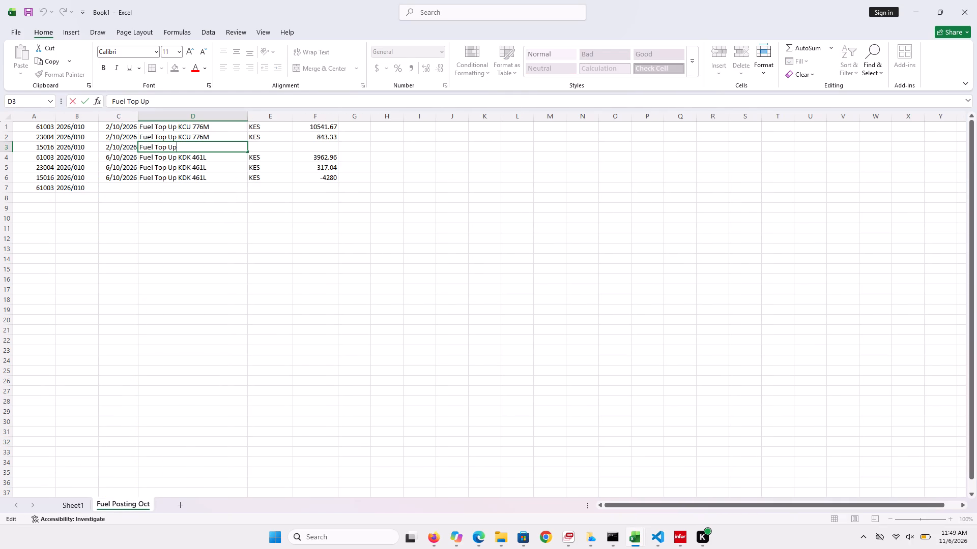
{"action": "left_click", "coordinate": [199, 148]}
{"action": "key", "text": "space"}
{"action": "key", "text": "space"}
{"action": "key", "text": "j"}
{"action": "key", "text": "BackSpace"}
{"action": "type", "text": "KV"}
{"action": "key", "text": "BackSpace"}
{"action": "type", "text": "CU"}
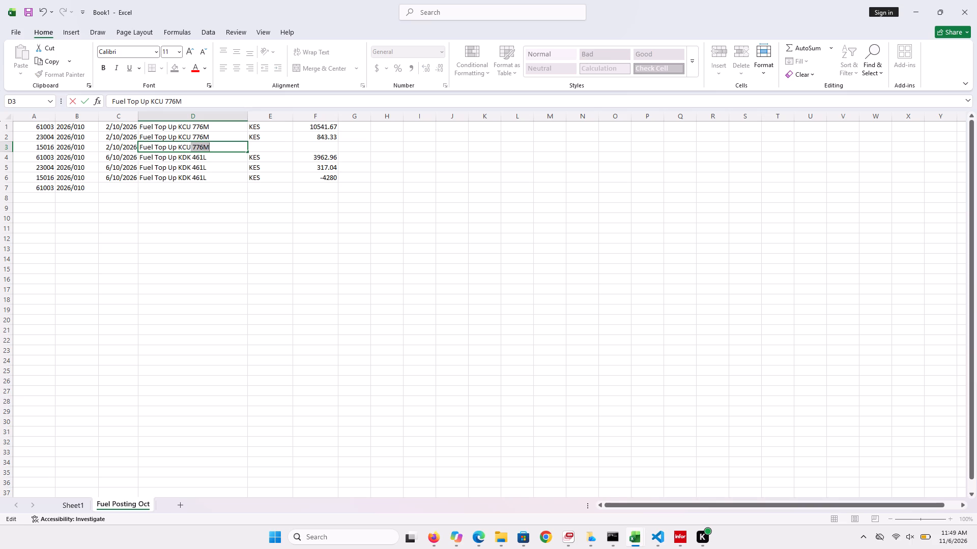
{"action": "key", "text": "space"}
{"action": "key", "text": "Tab"}
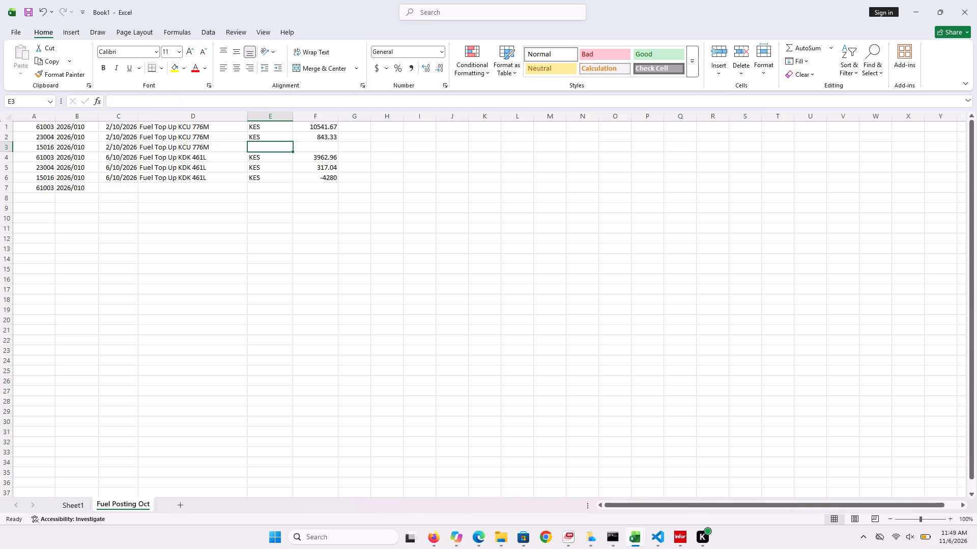
Enter the currency KES in cell E3 and the amount -11385 in cell F3.
{"action": "type", "text": "KES"}
{"action": "key", "text": "space"}
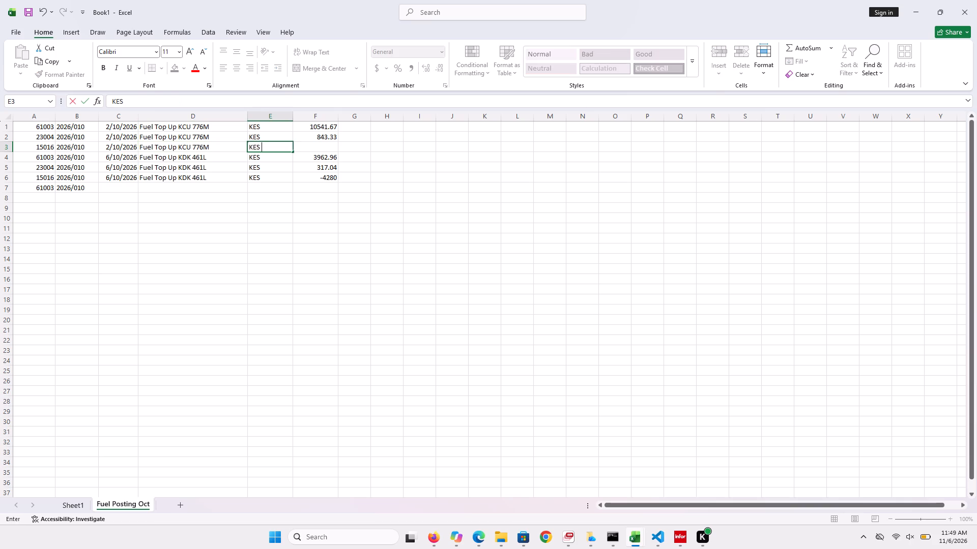
{"action": "key", "text": "Tab"}
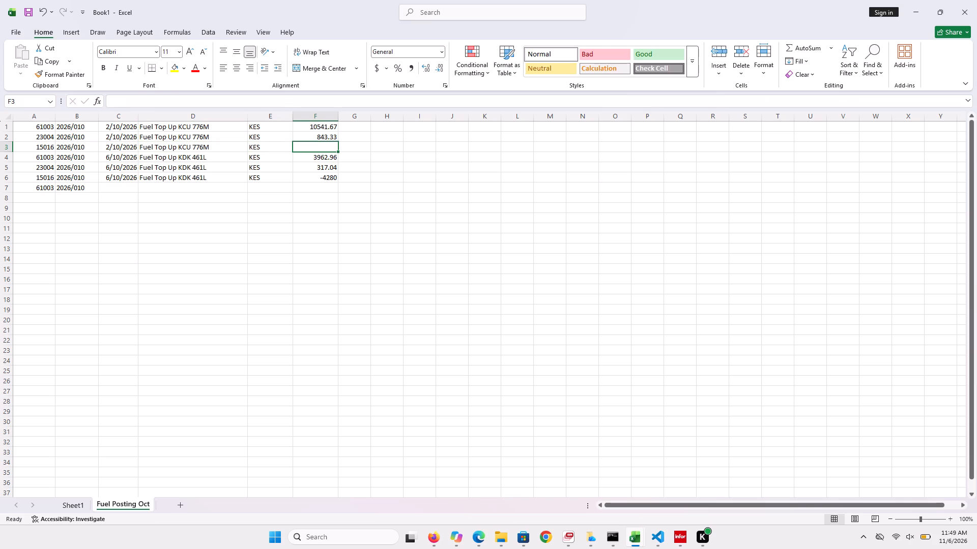
{"action": "key", "text": "minus"}
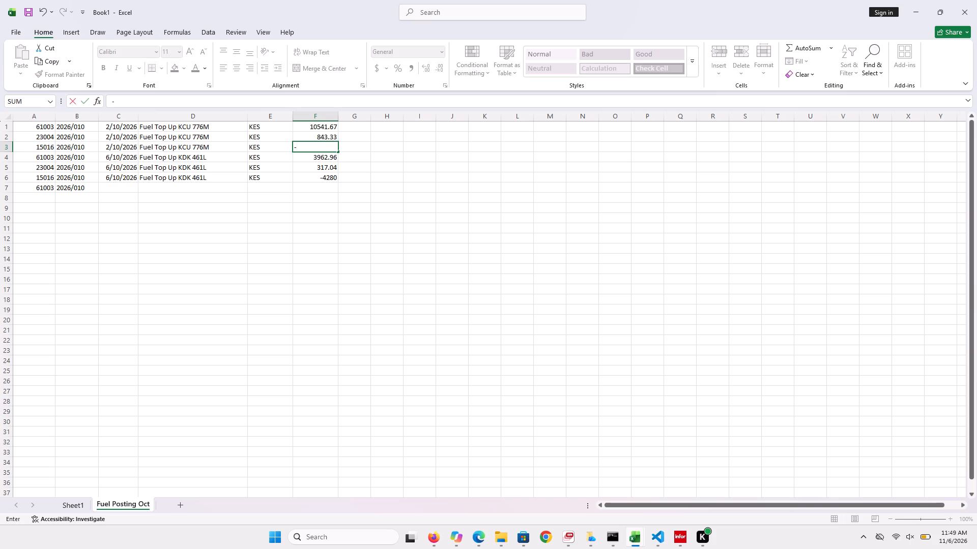
{"action": "type", "text": "113"}
{"action": "type", "text": "85"}
{"action": "left_click", "coordinate": [214, 202]}
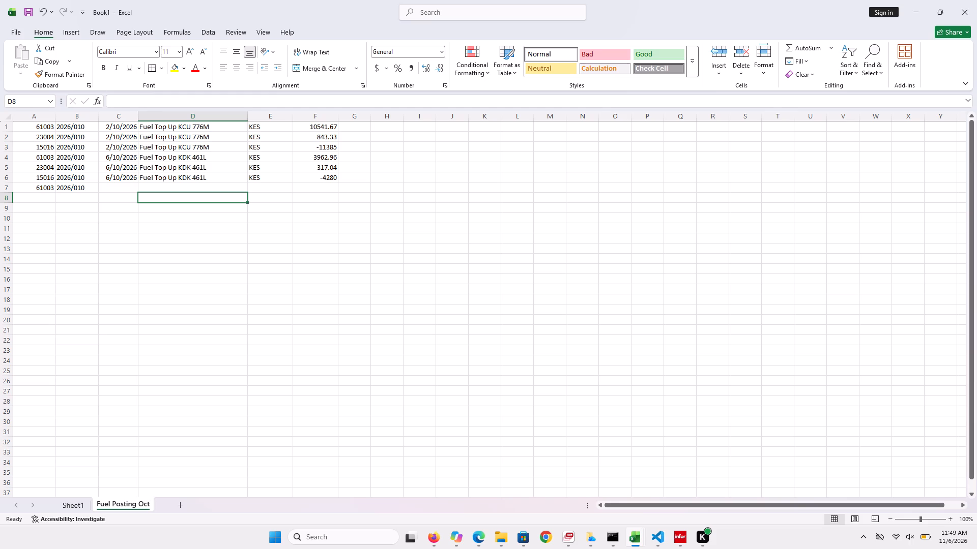
Select cell C7, the empty date cell of the 61003 line below the KDK 461L postings.
{"action": "left_click", "coordinate": [118, 186]}
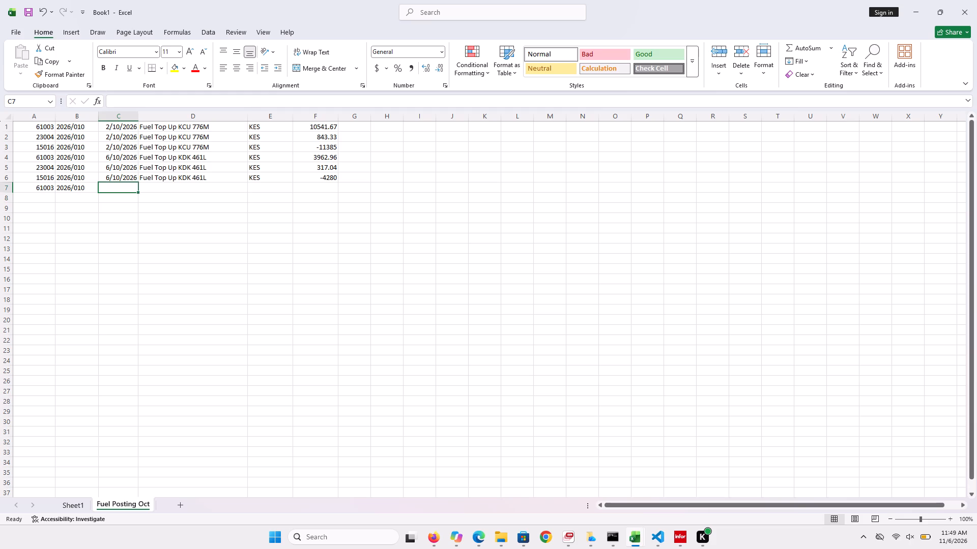
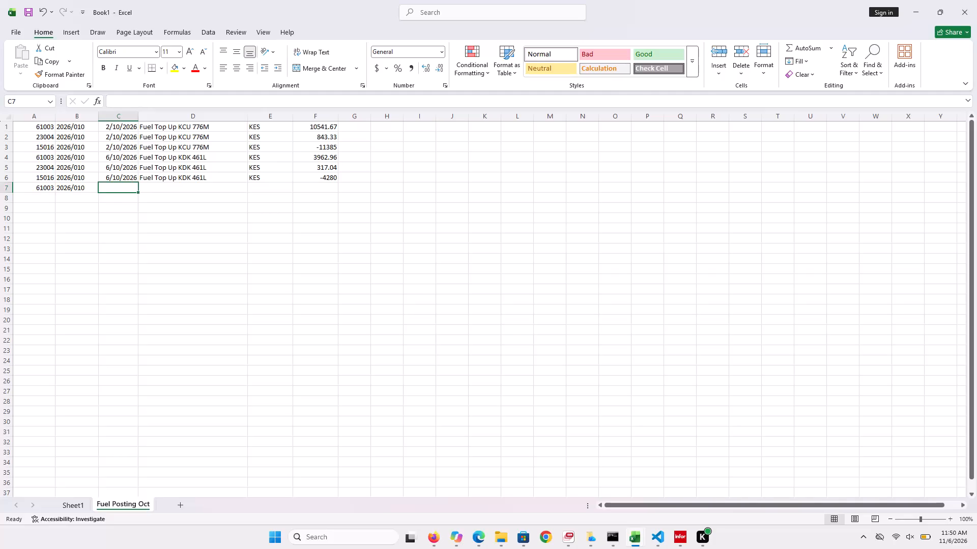
Enter the date 14/10/2026 in cell C7.
{"action": "left_click", "coordinate": [116, 187]}
{"action": "key", "text": "1"}
{"action": "key", "text": "4"}
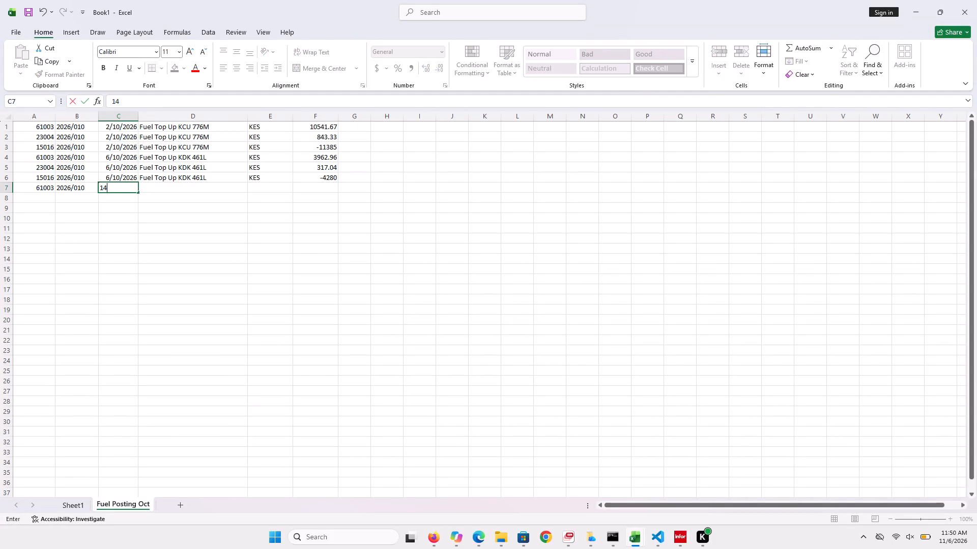
{"action": "type", "text": "/10"}
{"action": "type", "text": "/202"}
{"action": "key", "text": "6"}
{"action": "left_click", "coordinate": [159, 191]}
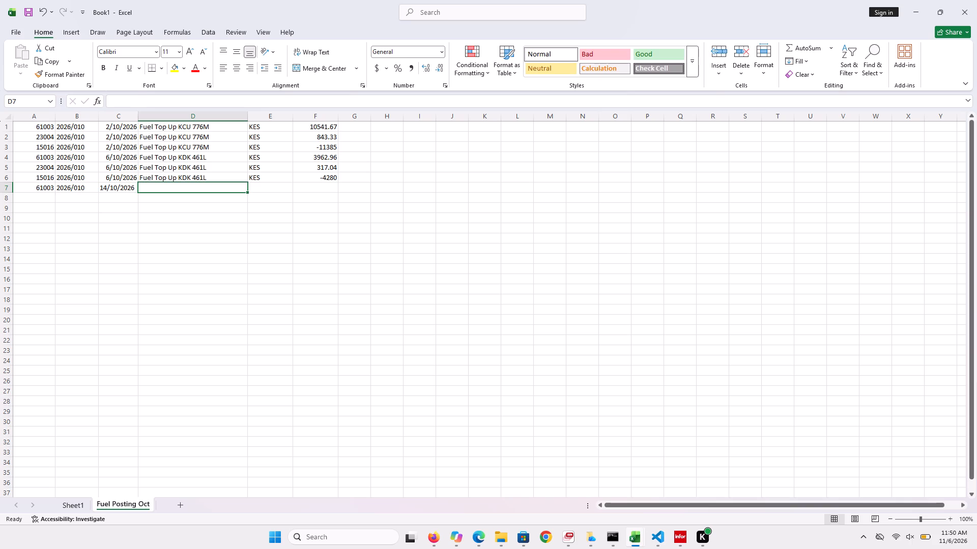
{"action": "left_click", "coordinate": [159, 187]}
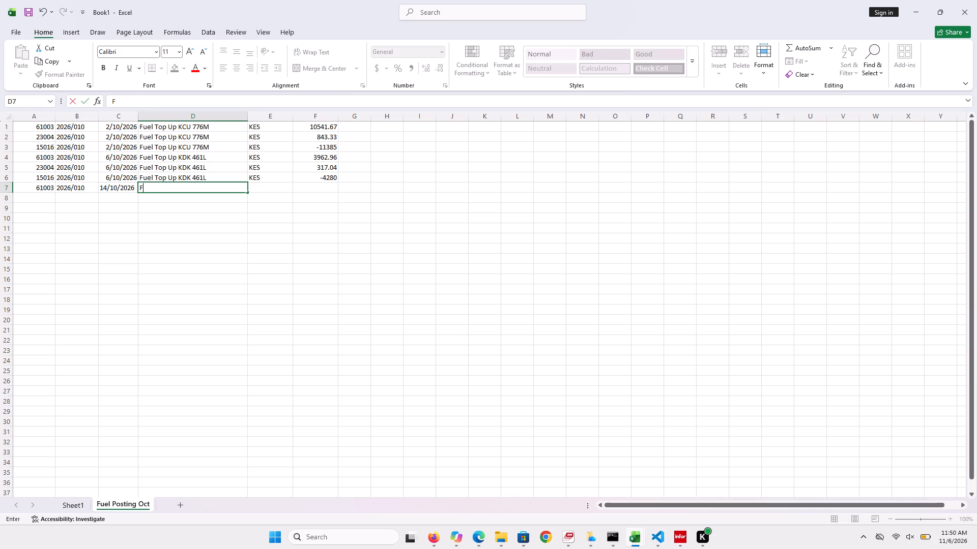
{"action": "key", "text": "BackSpace"}
{"action": "key", "text": "u"}
{"action": "key", "text": "BackSpace"}
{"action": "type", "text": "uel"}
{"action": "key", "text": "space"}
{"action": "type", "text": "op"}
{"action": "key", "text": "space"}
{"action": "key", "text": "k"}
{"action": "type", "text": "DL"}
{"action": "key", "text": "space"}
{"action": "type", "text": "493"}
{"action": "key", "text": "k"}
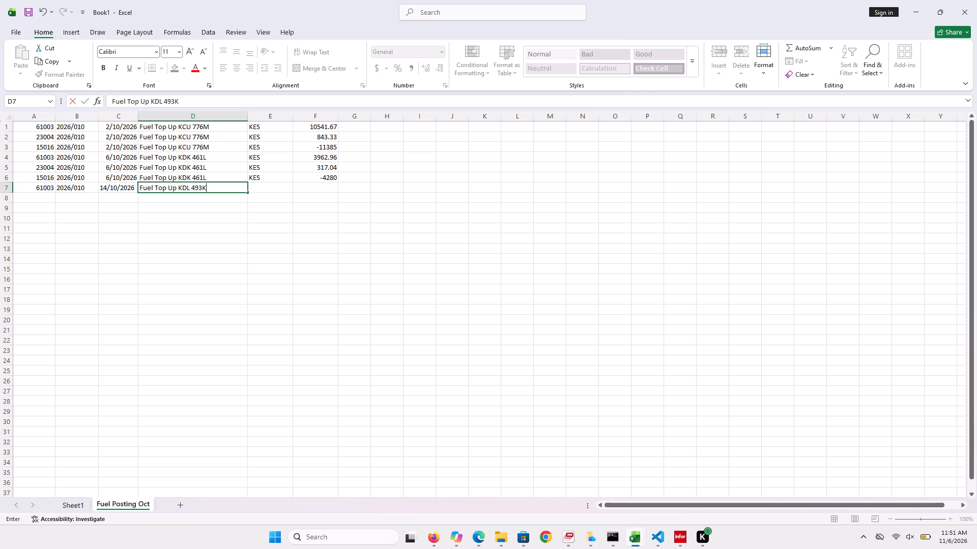
{"action": "left_click", "coordinate": [74, 501]}
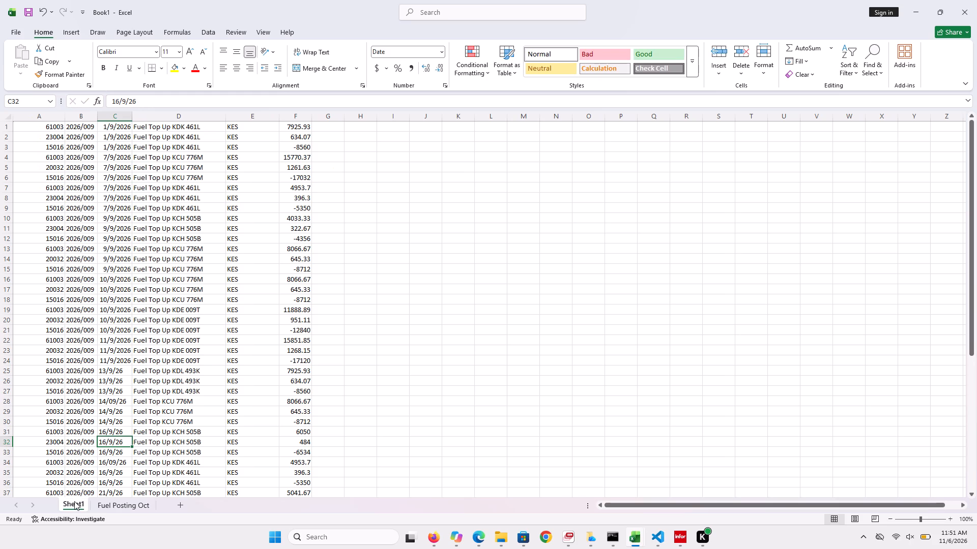
{"action": "left_click", "coordinate": [127, 506]}
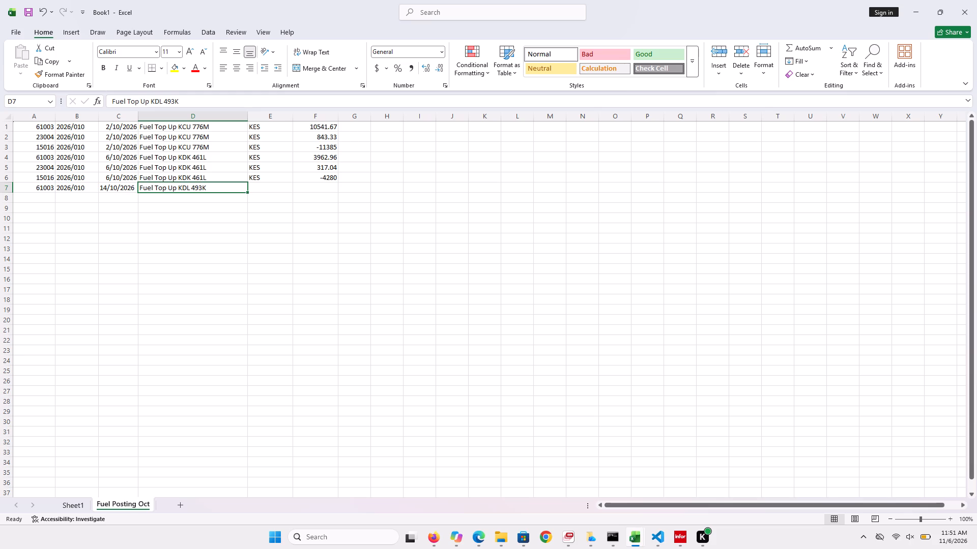
Enter the currency KES in cell E7 and the amount 4629.63 in cell F7.
{"action": "left_click", "coordinate": [254, 190]}
{"action": "key", "text": "k"}
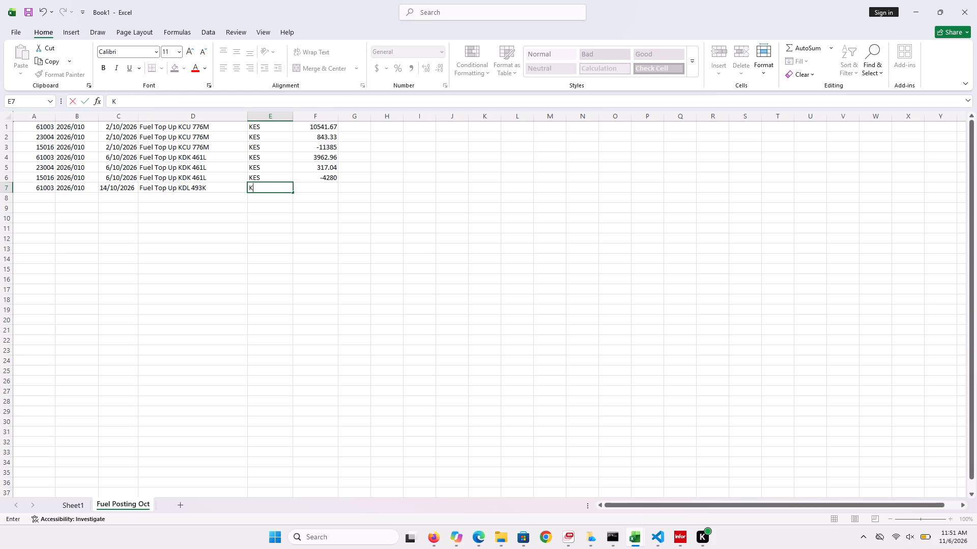
{"action": "type", "text": "ES"}
{"action": "key", "text": "space"}
{"action": "left_click", "coordinate": [319, 189]}
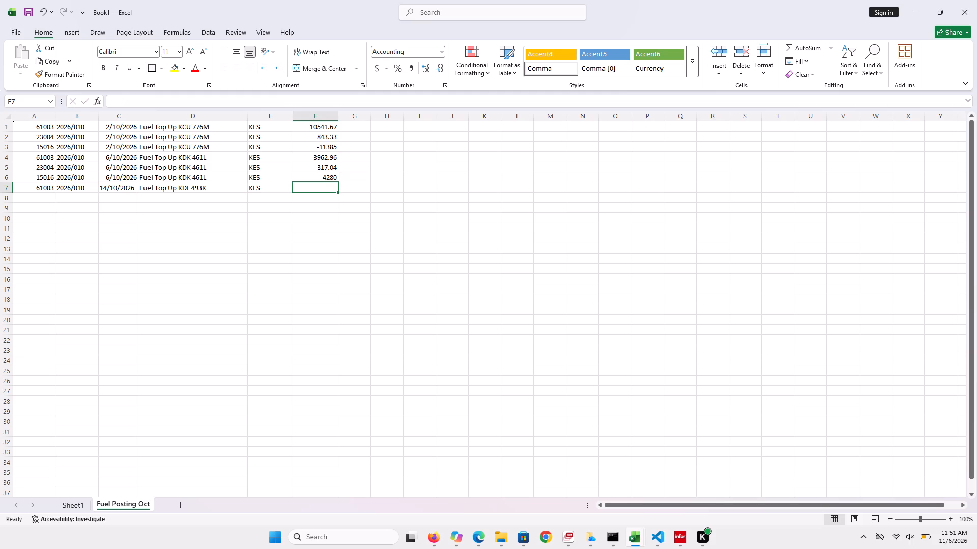
{"action": "key", "text": "4"}
{"action": "type", "text": "629."}
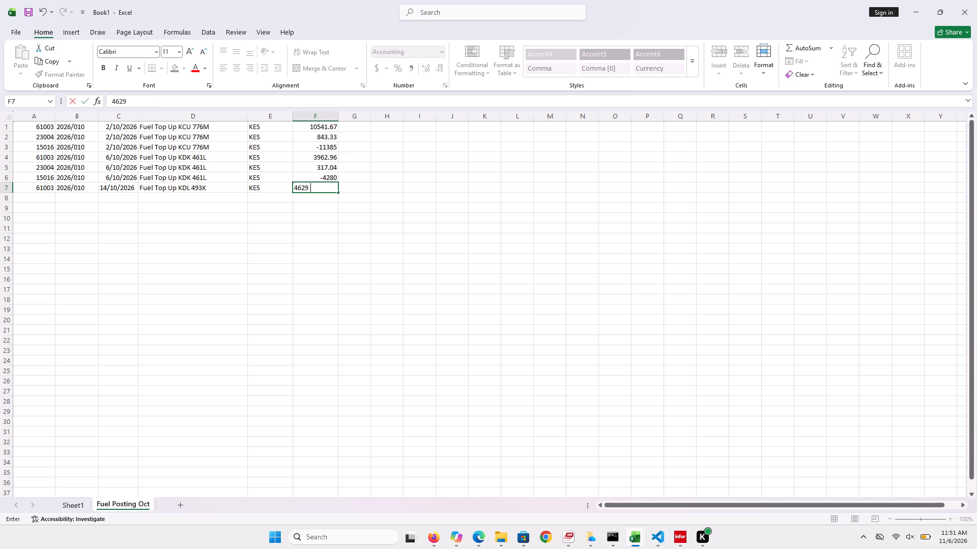
{"action": "type", "text": "63"}
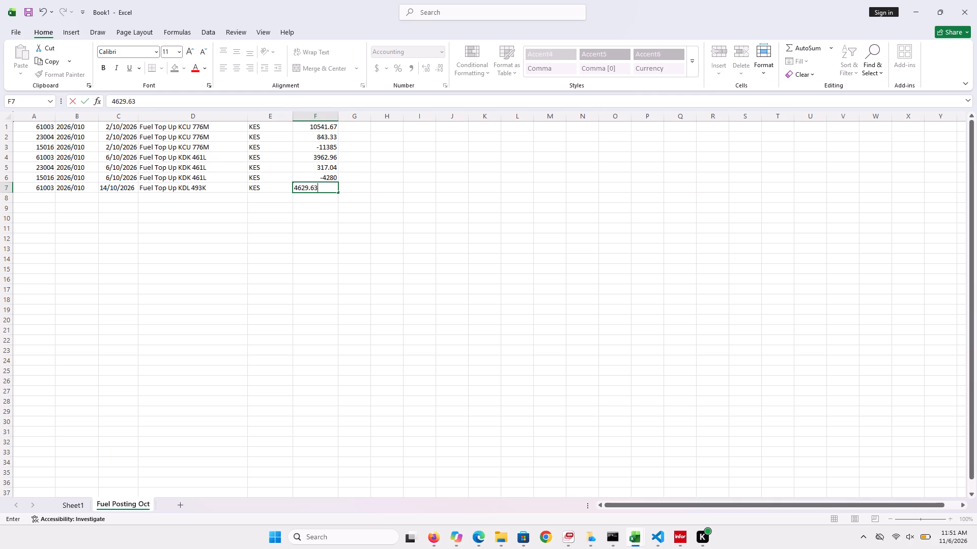
{"action": "left_click", "coordinate": [327, 203]}
Start the second KDL 493K posting line with account 23004 in cell A8 and period 2026/010 in cell B8.
{"action": "left_click", "coordinate": [36, 199]}
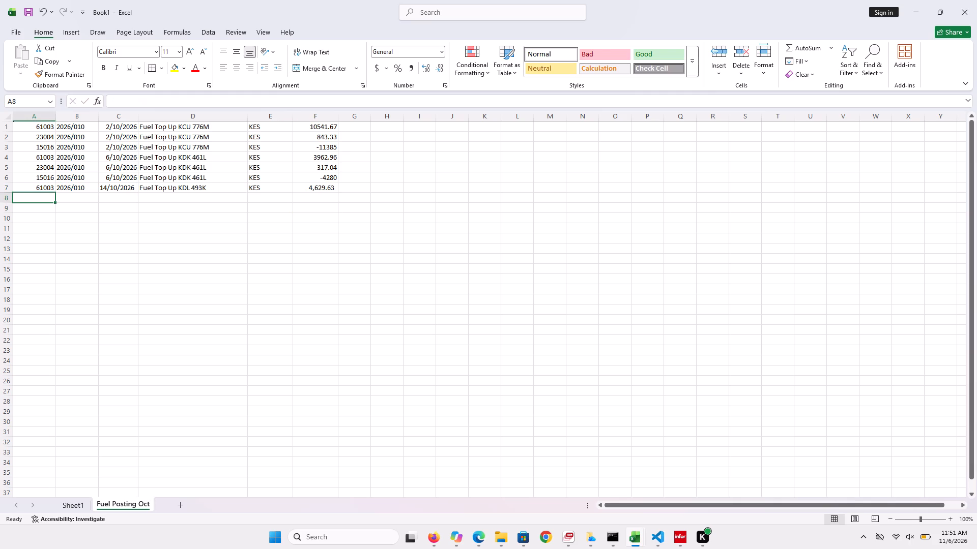
{"action": "type", "text": "23"}
{"action": "type", "text": "004"}
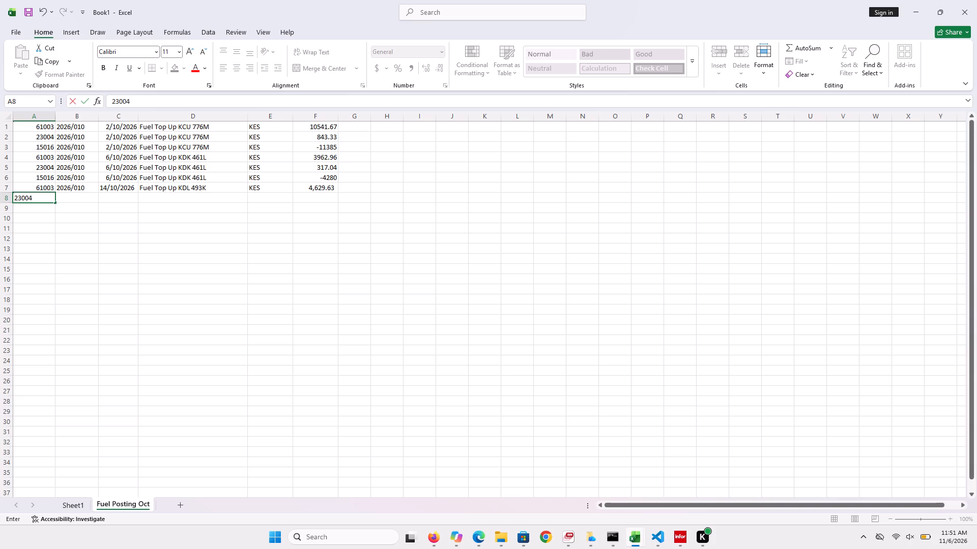
{"action": "double_click", "coordinate": [65, 200]}
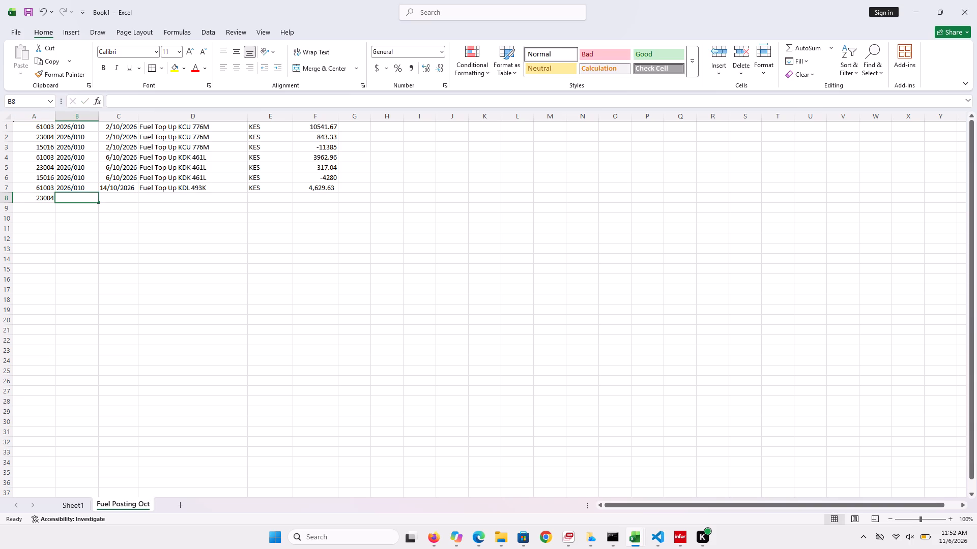
{"action": "type", "text": "202"}
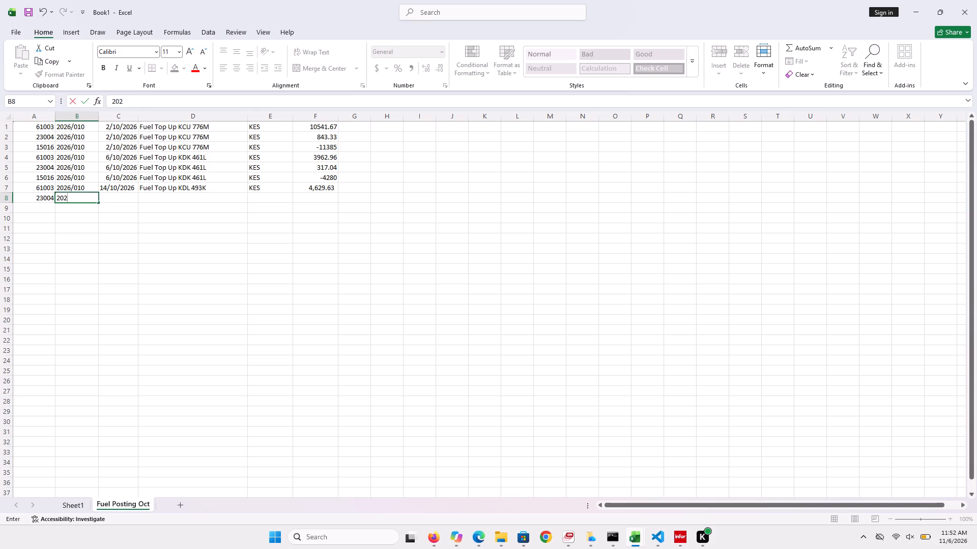
{"action": "type", "text": "6/010"}
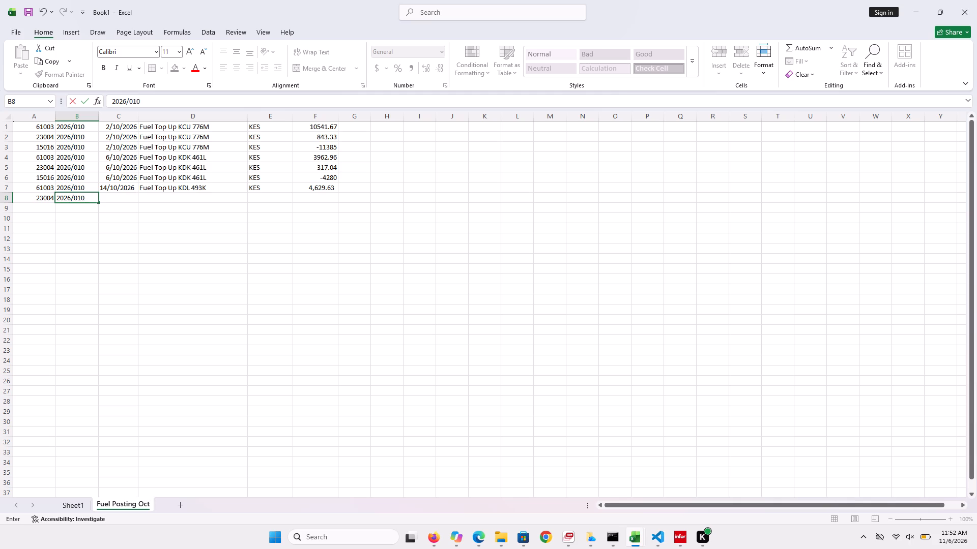
Enter the date 14/10/2026 in cell C8.
{"action": "left_click", "coordinate": [122, 198]}
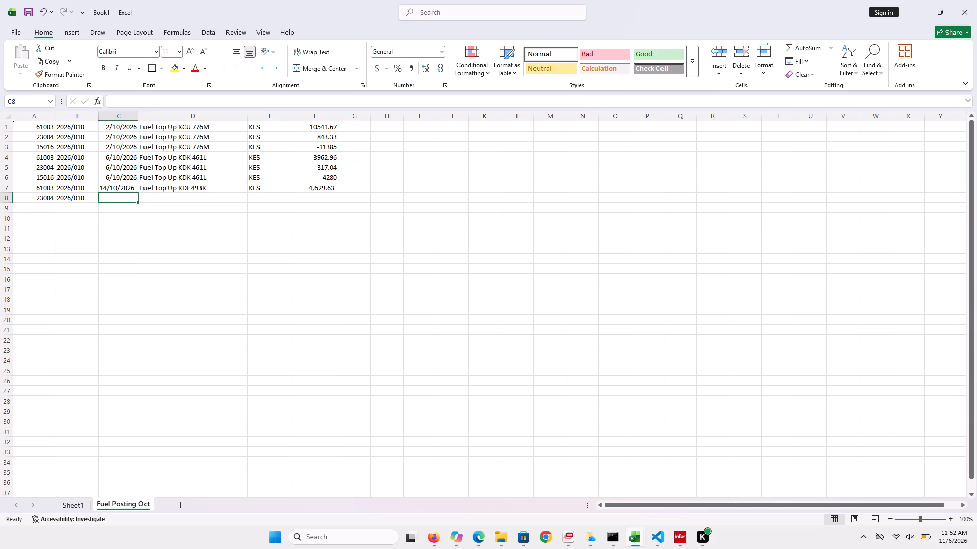
{"action": "key", "text": "1"}
{"action": "key", "text": "4"}
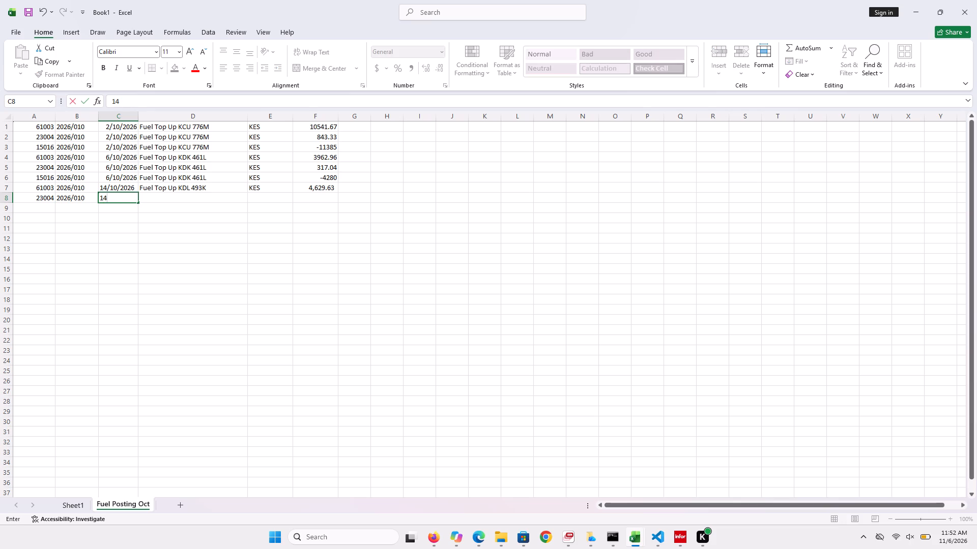
{"action": "type", "text": "/10"}
{"action": "type", "text": "/20"}
{"action": "type", "text": "26"}
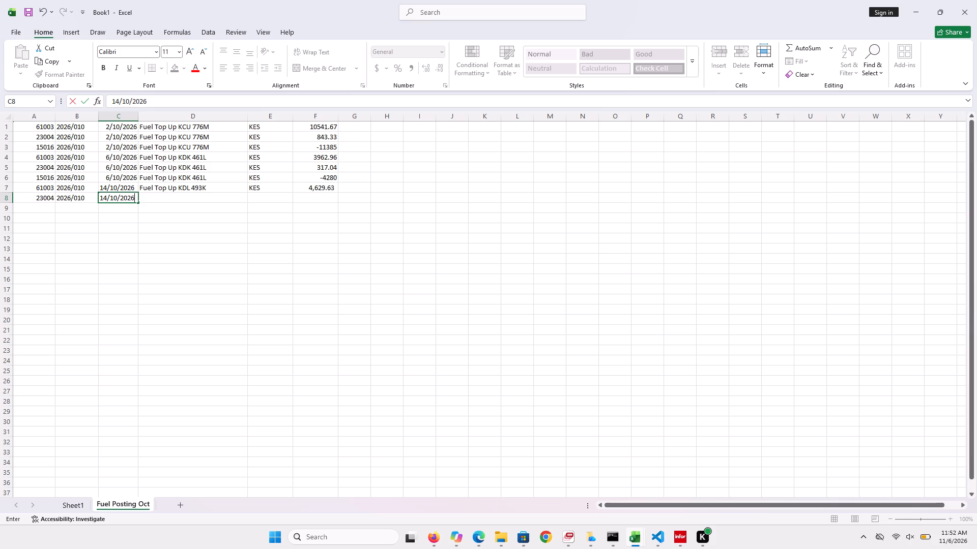
{"action": "left_click", "coordinate": [164, 199]}
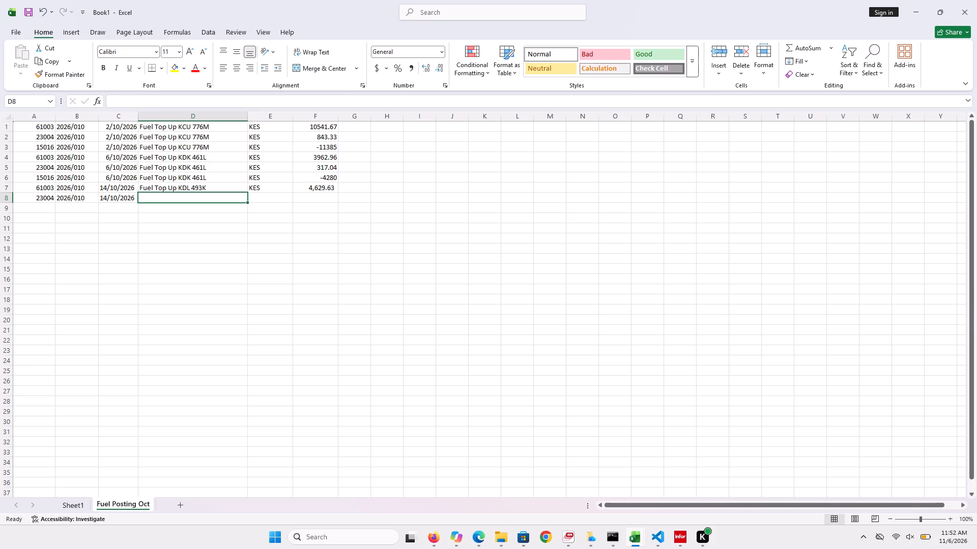
{"action": "type", "text": "ue;"}
{"action": "key", "text": "BackSpace"}
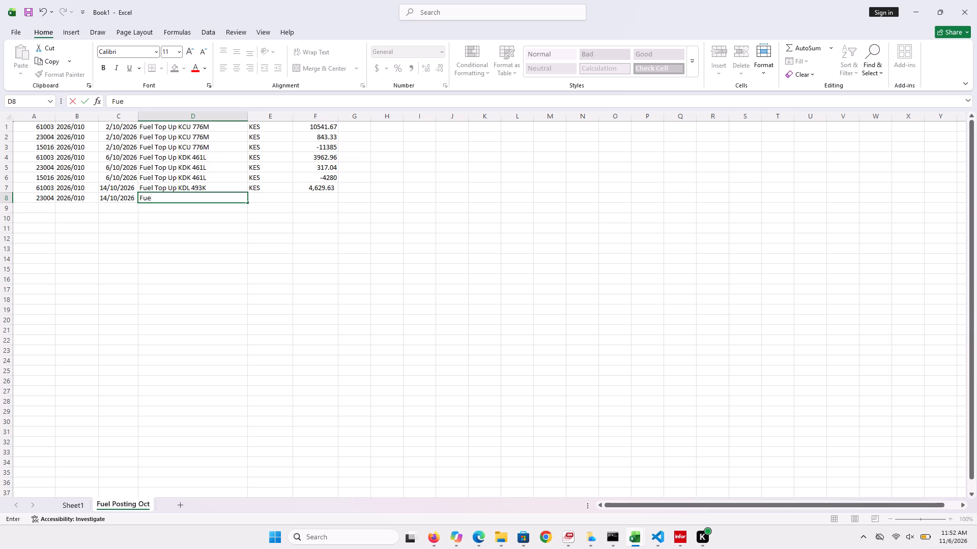
{"action": "type", "text": "l"}
{"action": "key", "text": "space"}
{"action": "type", "text": "op"}
{"action": "key", "text": "space"}
{"action": "type", "text": "o"}
{"action": "key", "text": "space"}
{"action": "key", "text": "BackSpace"}
{"action": "key", "text": "BackSpace"}
{"action": "type", "text": "p"}
{"action": "key", "text": "space"}
{"action": "type", "text": "KDL"}
{"action": "key", "text": "Tab"}
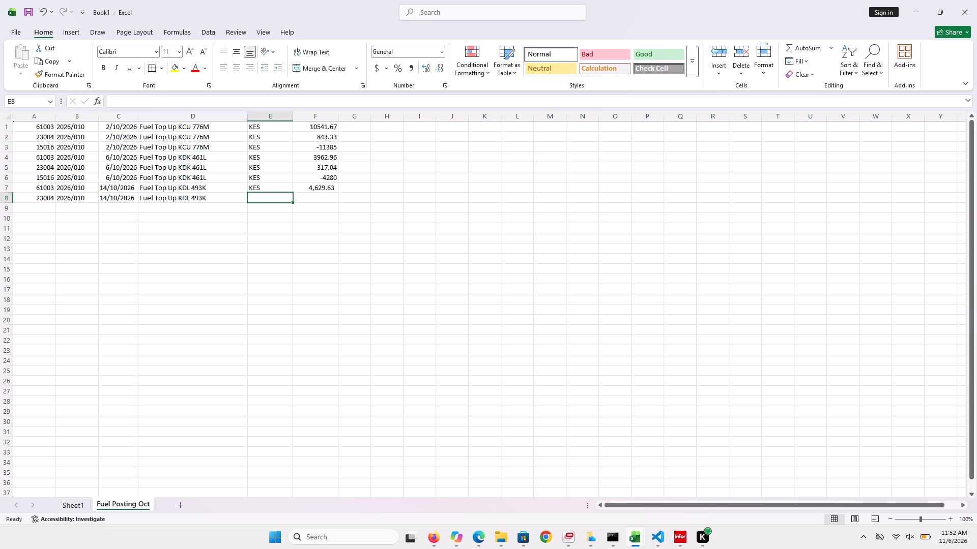
Enter the currency KES in cell E8 and the amount 370.37 in cell F8.
{"action": "key", "text": "k"}
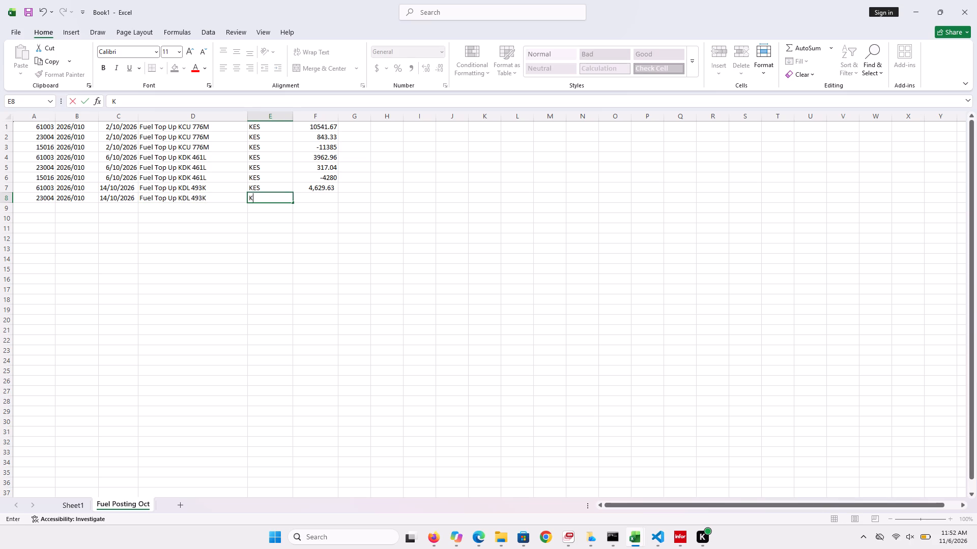
{"action": "key", "text": "w"}
{"action": "key", "text": "BackSpace"}
{"action": "key", "text": "e"}
{"action": "key", "text": "s"}
{"action": "key", "text": "Tab"}
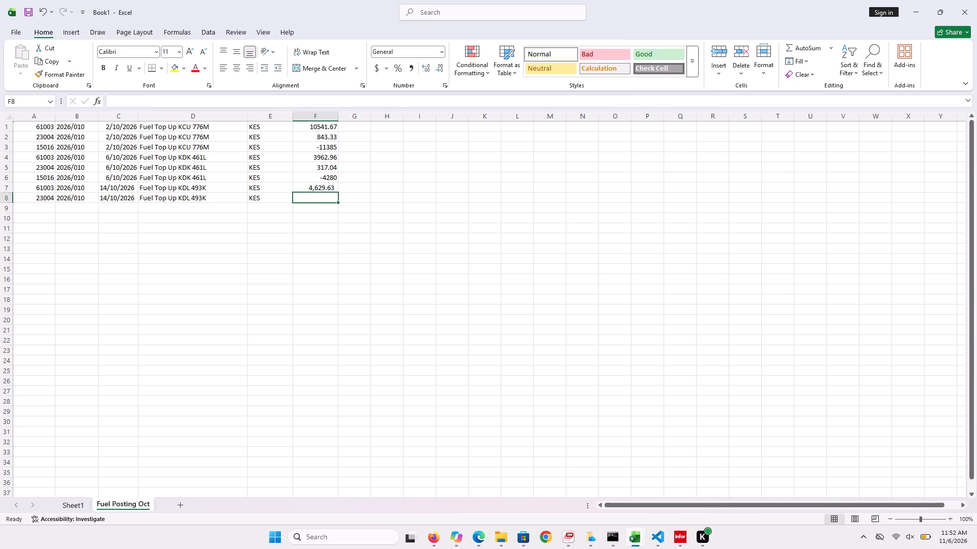
{"action": "key", "text": "3"}
{"action": "key", "text": "7"}
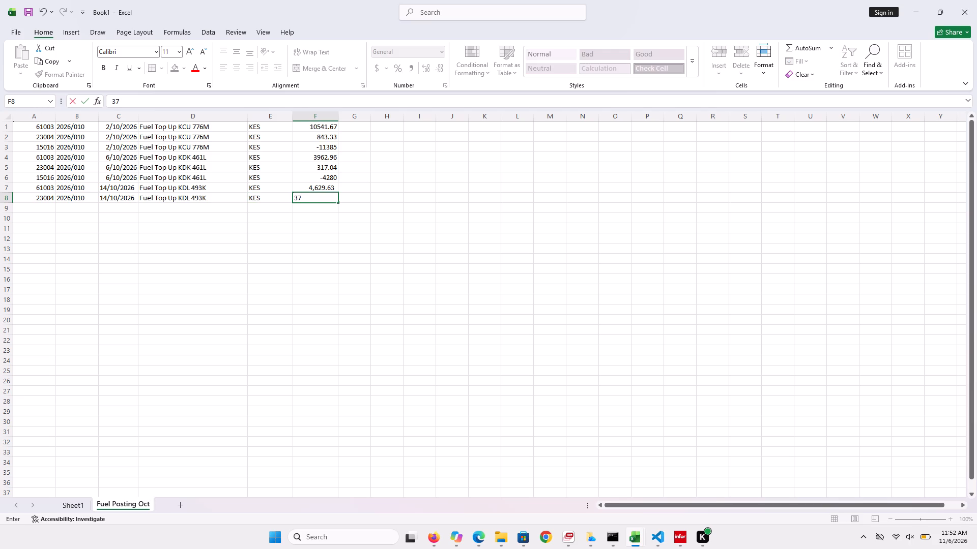
{"action": "key", "text": "0"}
{"action": "type", "text": ".3"}
{"action": "key", "text": "7"}
Start the third KDL 493K posting line with account 15016 in cell A9 and period 2026/010 in cell B9.
{"action": "left_click", "coordinate": [43, 205]}
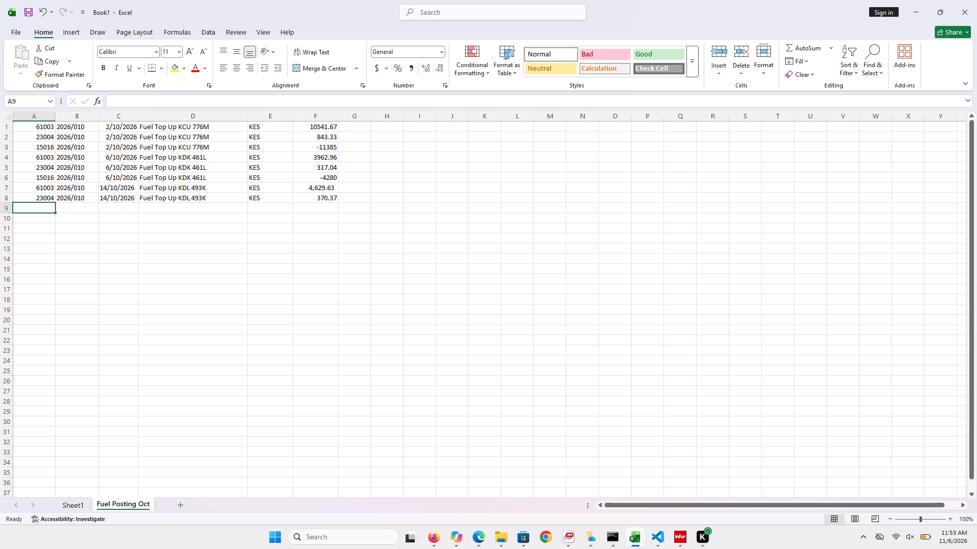
{"action": "type", "text": "15"}
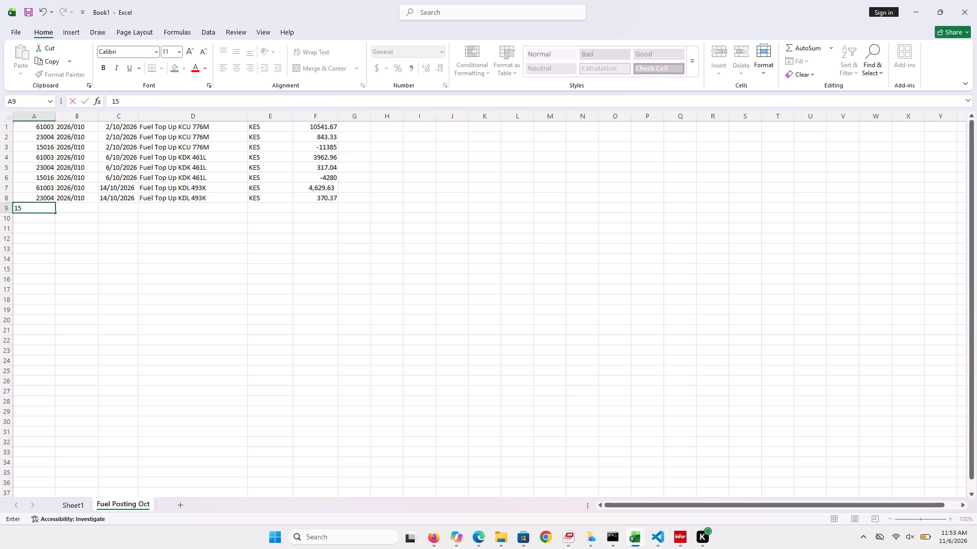
{"action": "type", "text": "016"}
{"action": "key", "text": "Tab"}
{"action": "type", "text": "202"}
{"action": "key", "text": "6"}
{"action": "type", "text": "/010"}
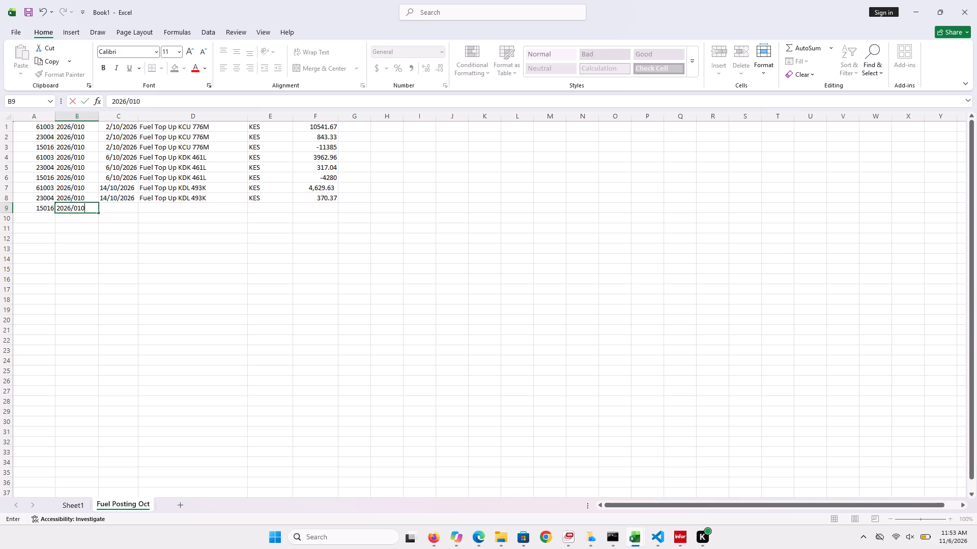
Enter the date 14/10/2026 in cell C9.
{"action": "left_click", "coordinate": [123, 207]}
{"action": "type", "text": "14"}
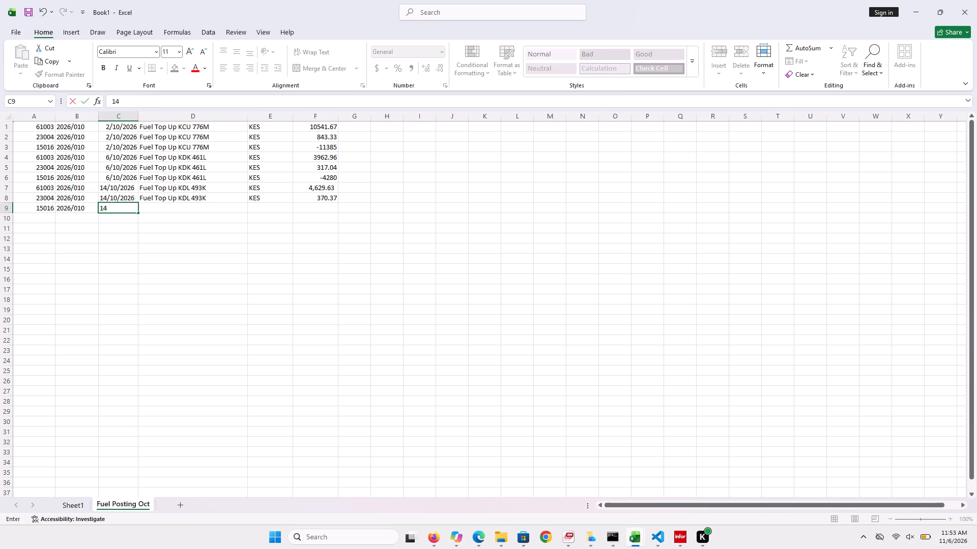
{"action": "type", "text": "/10"}
{"action": "type", "text": "/1"}
{"action": "key", "text": "BackSpace"}
{"action": "type", "text": "202"}
{"action": "key", "text": "6"}
{"action": "key", "text": "Tab"}
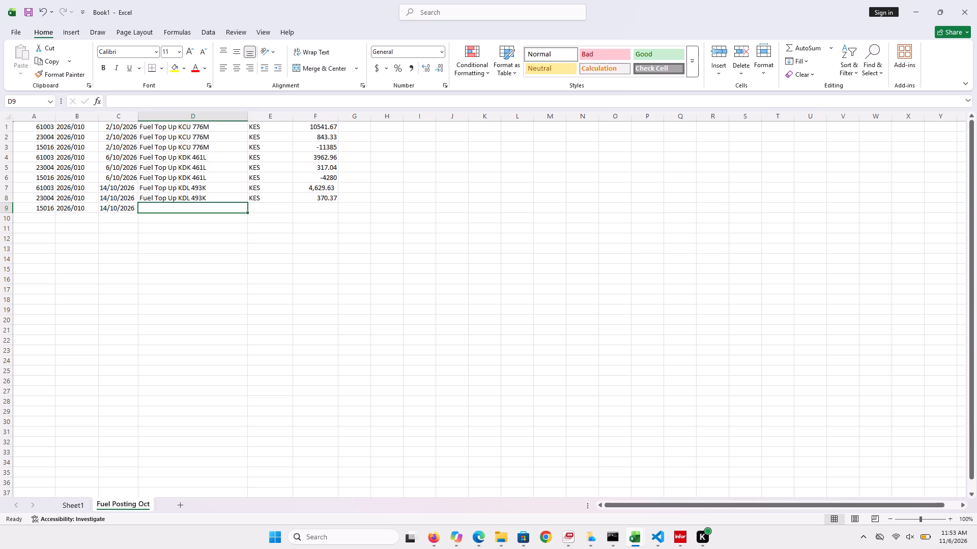
{"action": "type", "text": "ue"}
{"action": "type", "text": "l"}
{"action": "key", "text": "space"}
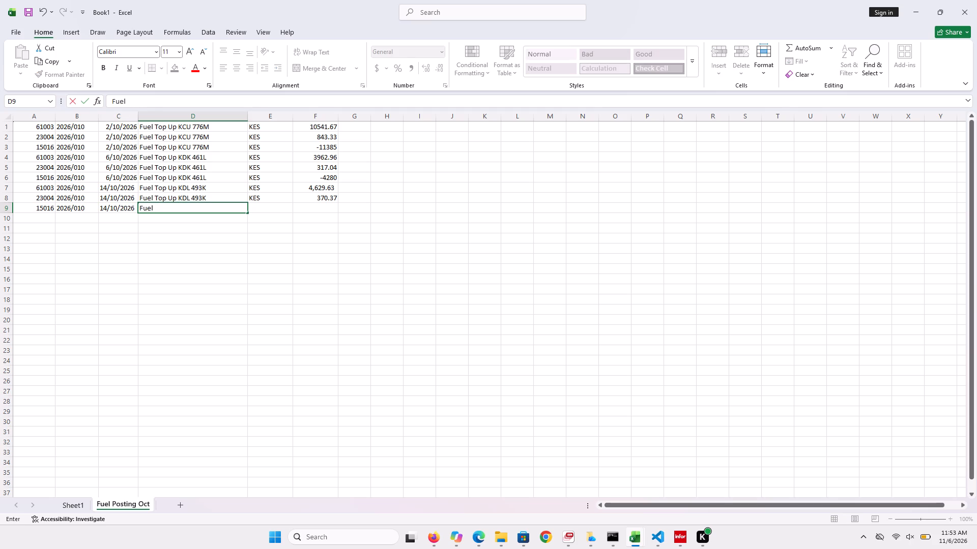
{"action": "type", "text": "op"}
{"action": "key", "text": "space"}
{"action": "key", "text": "u"}
{"action": "key", "text": "k"}
{"action": "key", "text": "f"}
{"action": "key", "text": "BackSpace"}
{"action": "type", "text": "DL"}
{"action": "key", "text": "space"}
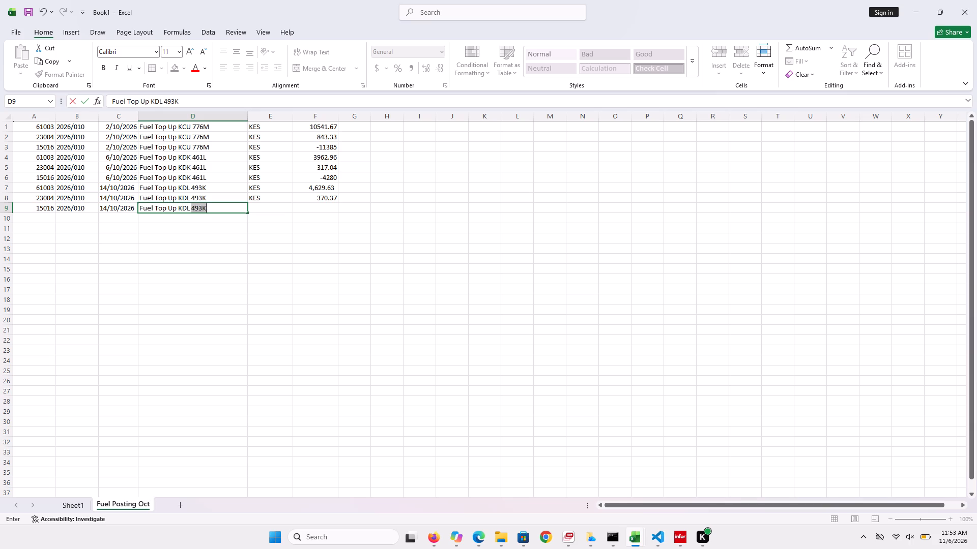
{"action": "key", "text": "Tab"}
Enter the currency KES in cell E9 and the amount -5000 in cell F9.
{"action": "type", "text": "KES"}
{"action": "key", "text": "Tab"}
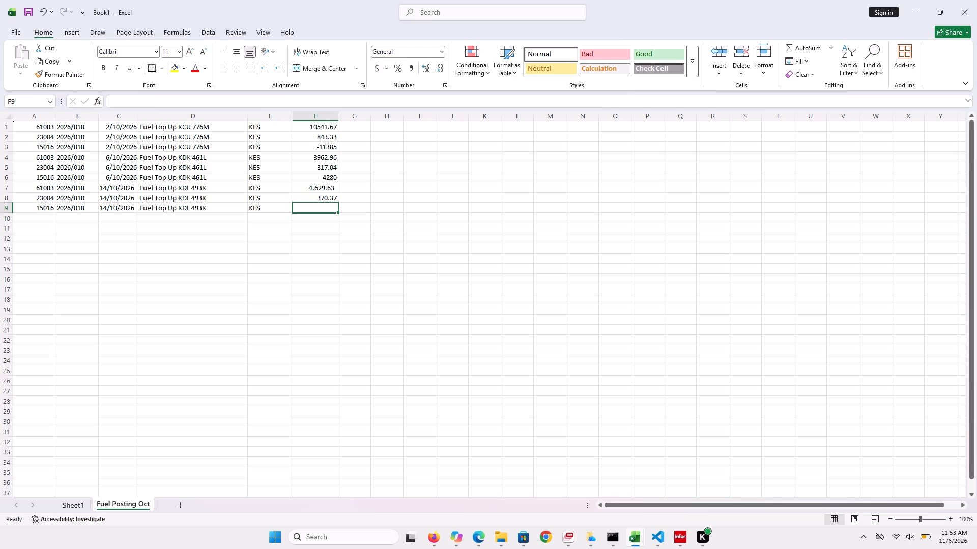
{"action": "key", "text": "minus"}
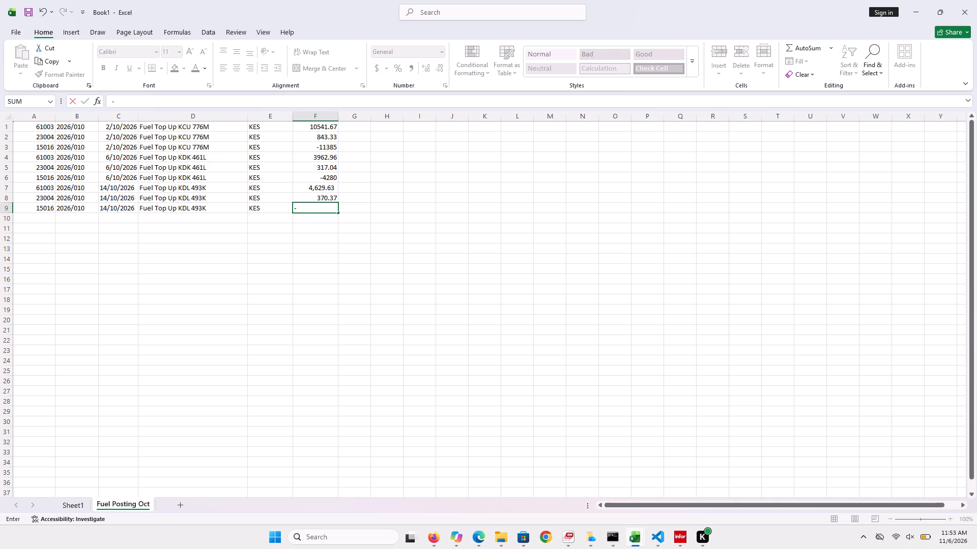
{"action": "type", "text": "5000"}
{"action": "key", "text": "Down"}
Start the next top-up posting in Fuel Posting Oct with account 61003 in cell A10 and period 2026/010 in cell B10.
{"action": "key", "text": "Left"}
{"action": "key", "text": "Left"}
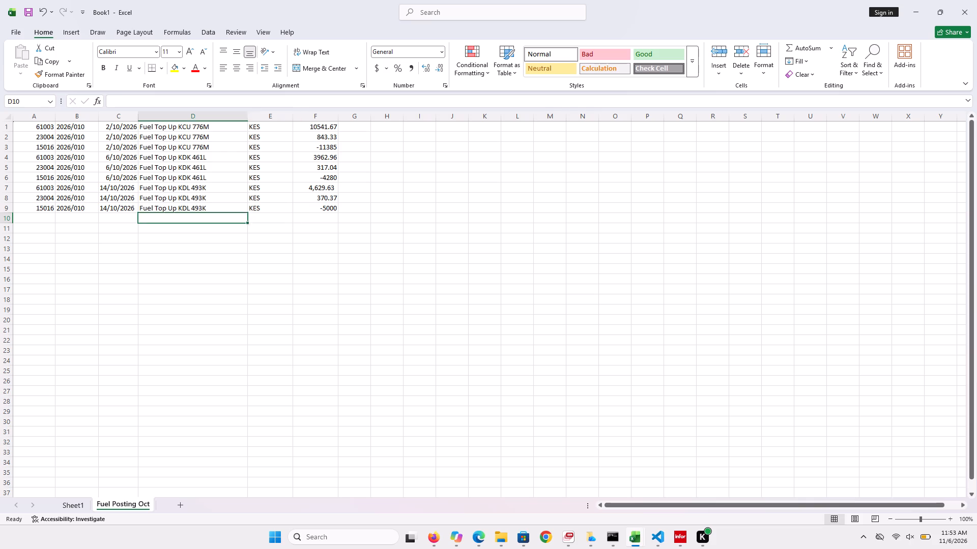
{"action": "key", "text": "Left"}
{"action": "key", "text": "Left"}
{"action": "key", "text": "Left"}
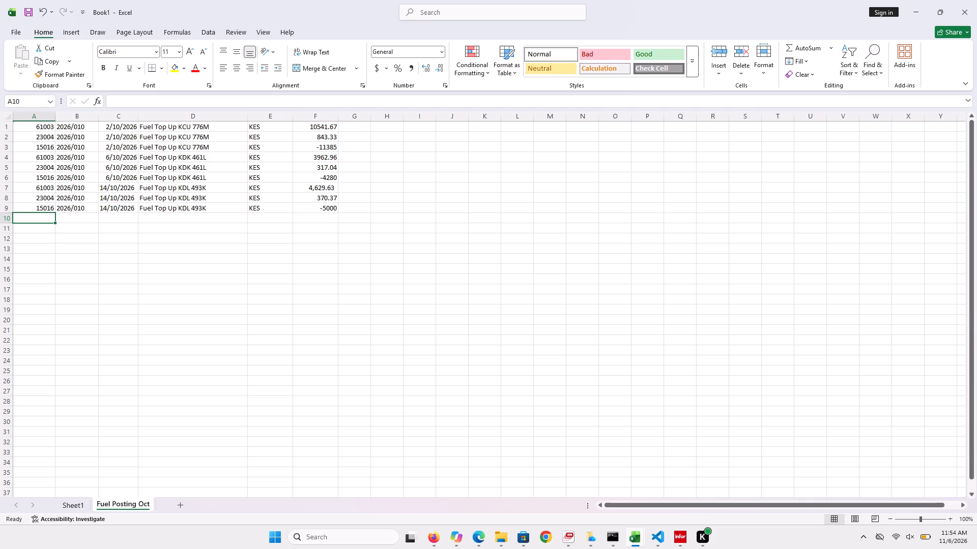
{"action": "left_click", "coordinate": [75, 504]}
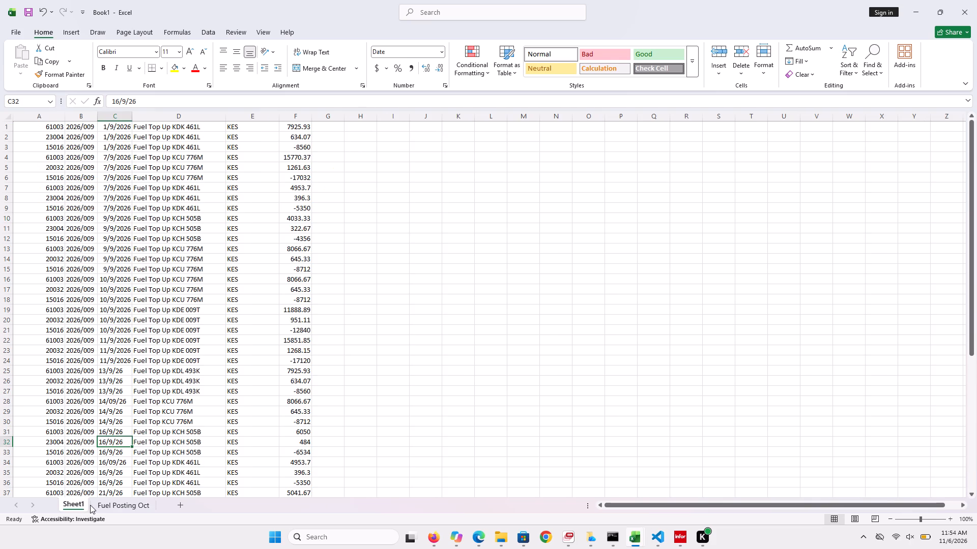
{"action": "left_click", "coordinate": [104, 503]}
{"action": "left_click", "coordinate": [89, 224]}
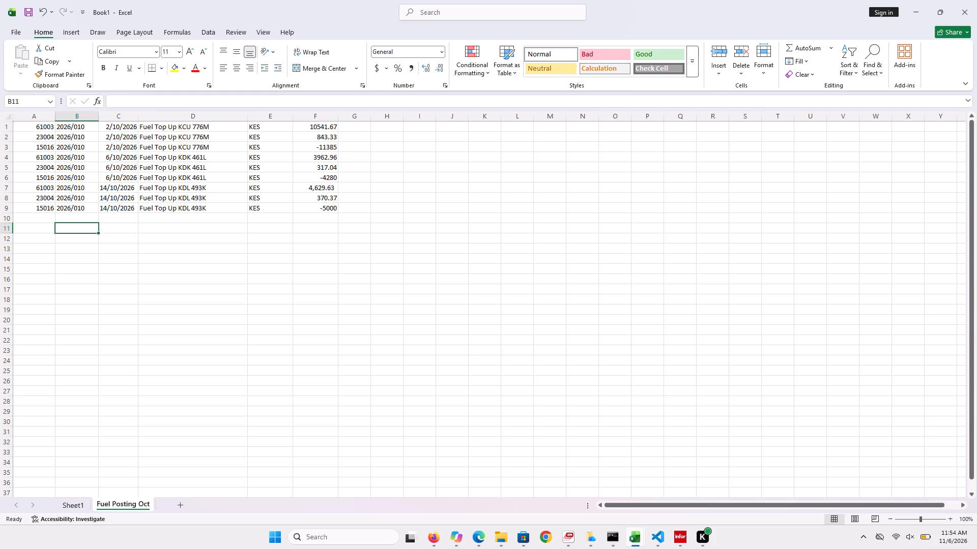
{"action": "left_click", "coordinate": [39, 219]}
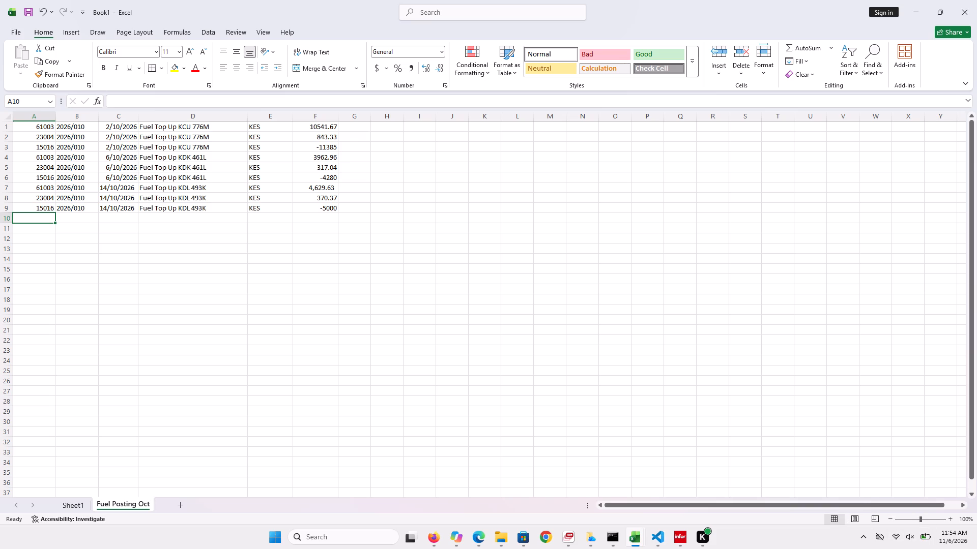
{"action": "type", "text": "61"}
{"action": "type", "text": "003"}
{"action": "key", "text": "Right"}
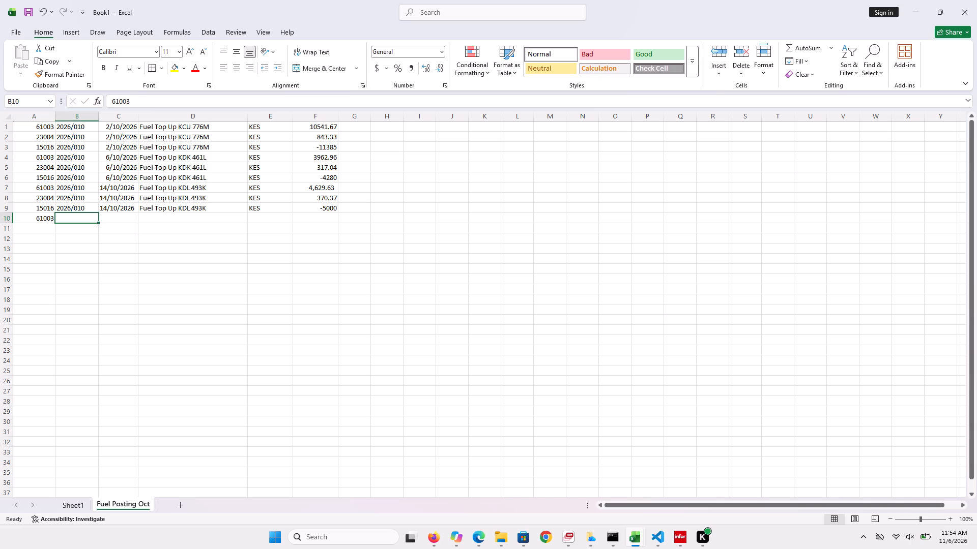
{"action": "type", "text": "2026"}
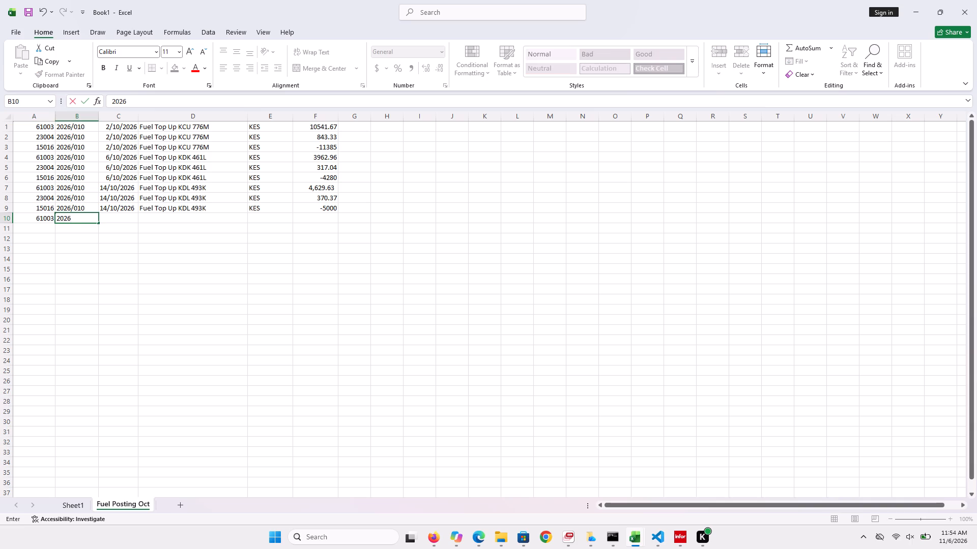
{"action": "type", "text": "/010"}
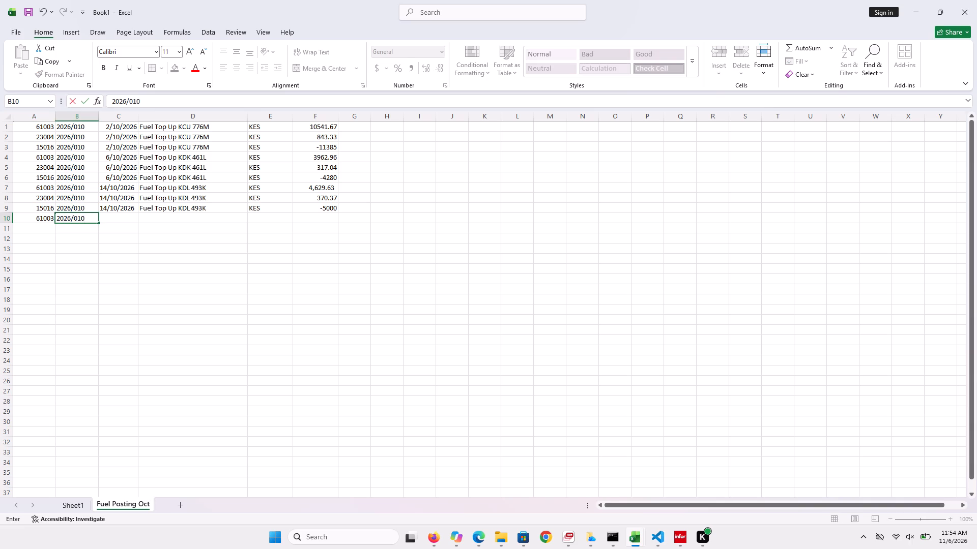
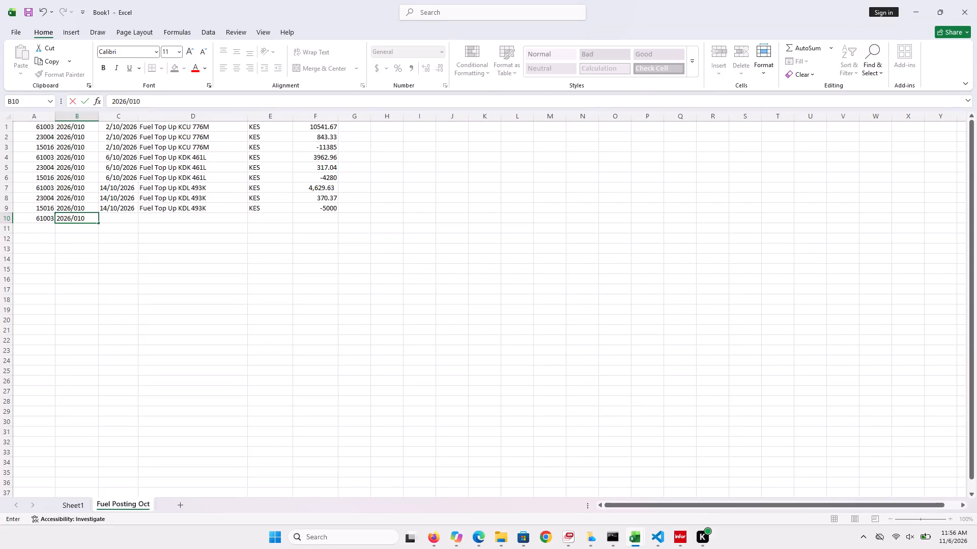
Enter the date 19/10/2026 in cell C10.
{"action": "left_click", "coordinate": [122, 216]}
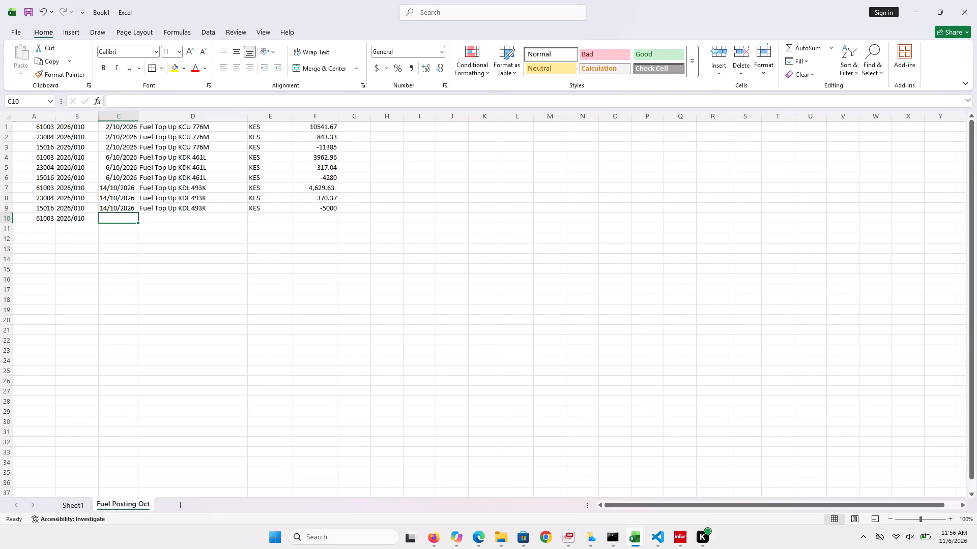
{"action": "type", "text": "19"}
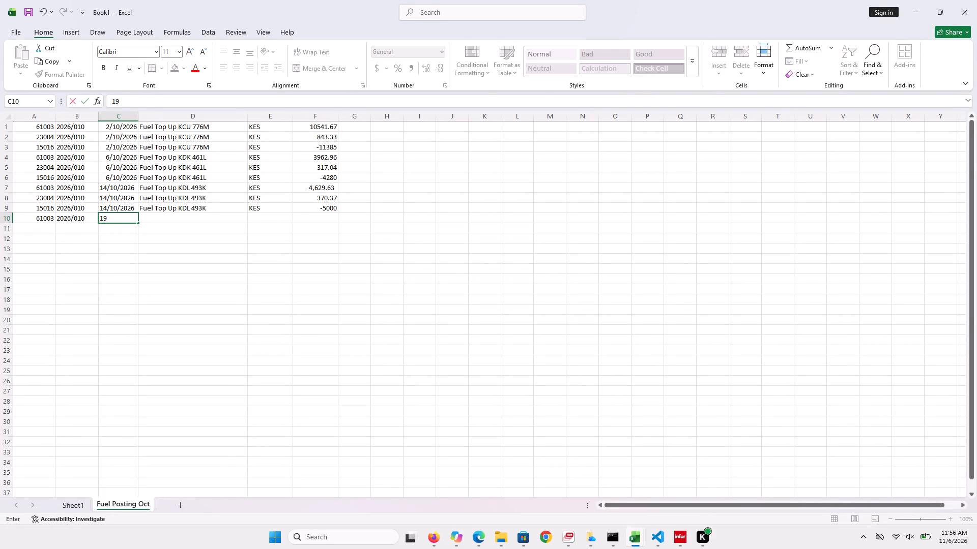
{"action": "key", "text": "slash"}
{"action": "type", "text": "10"}
{"action": "key", "text": "slash"}
{"action": "type", "text": "10"}
{"action": "key", "text": "BackSpace"}
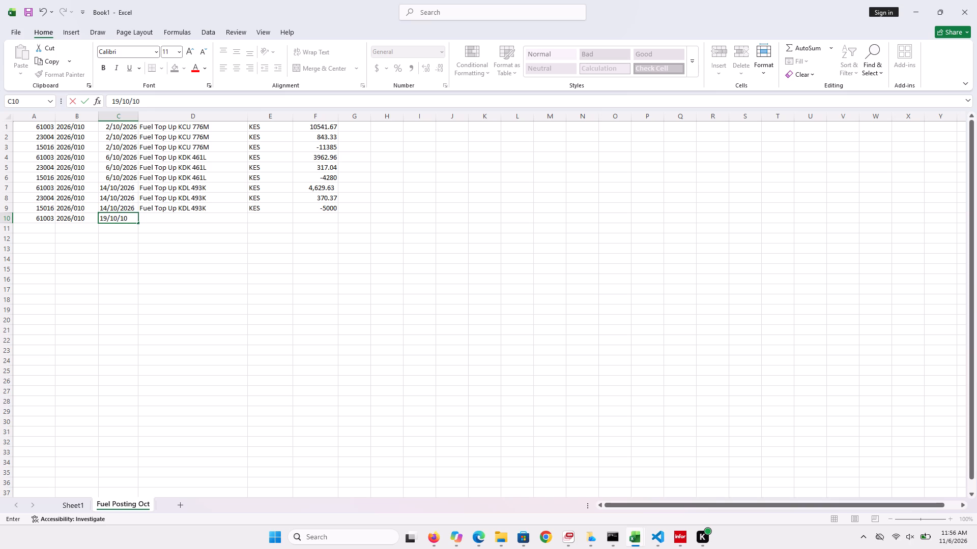
{"action": "key", "text": "BackSpace"}
{"action": "type", "text": "2026"}
Enter the description Steering Fluid KBT 122V in cell D10.
{"action": "left_click", "coordinate": [169, 220]}
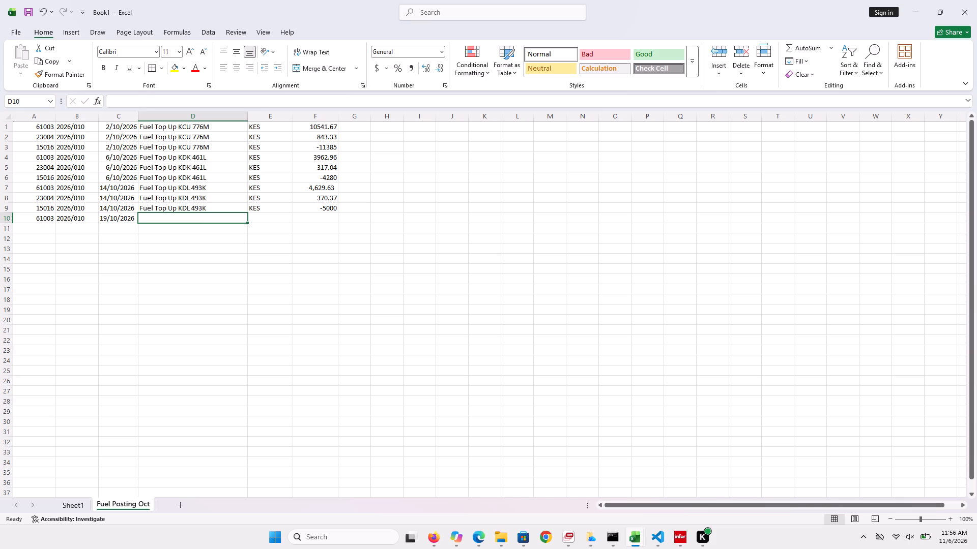
{"action": "key", "text": "s"}
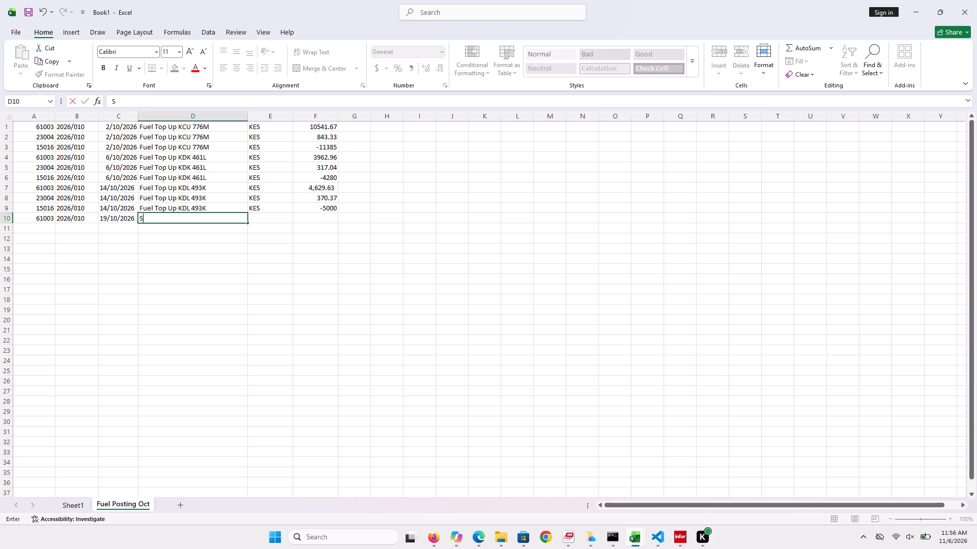
{"action": "key", "text": "BackSpace"}
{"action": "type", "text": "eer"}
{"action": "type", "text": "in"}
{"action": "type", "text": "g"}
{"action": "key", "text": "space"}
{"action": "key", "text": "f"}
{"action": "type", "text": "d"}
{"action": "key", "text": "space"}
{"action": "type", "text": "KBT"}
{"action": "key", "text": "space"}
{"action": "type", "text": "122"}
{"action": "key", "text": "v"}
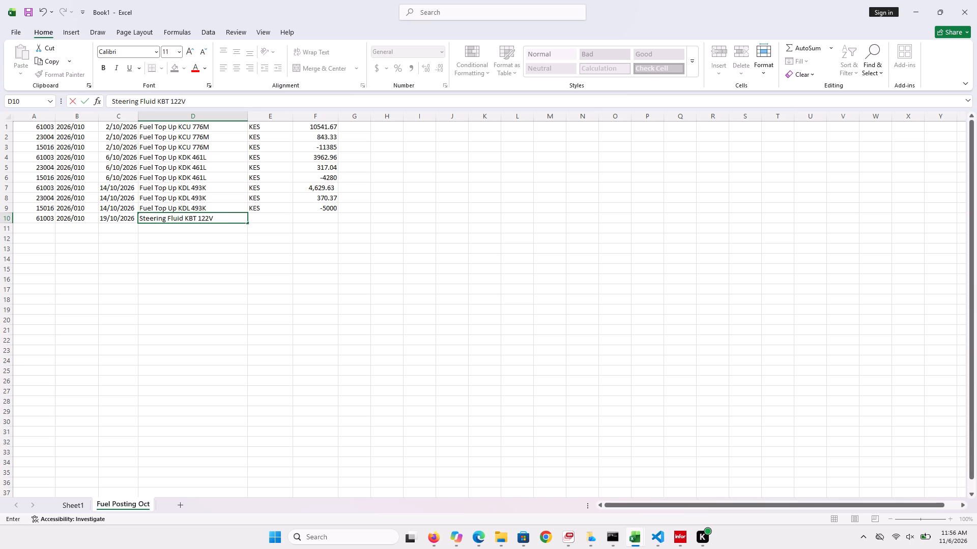
Enter the currency KES in cell E10 and the amount 318.97 in cell F10.
{"action": "left_click", "coordinate": [268, 221]}
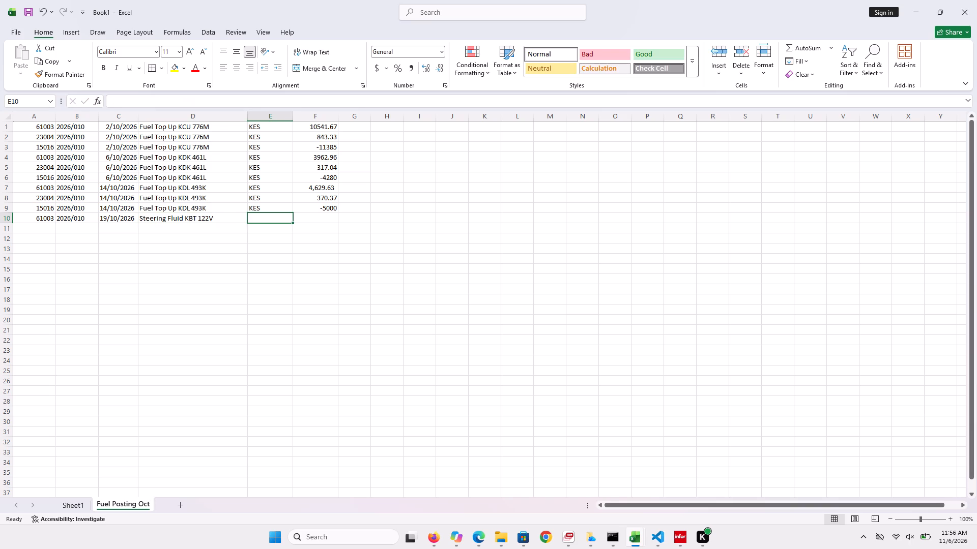
{"action": "type", "text": "KES"}
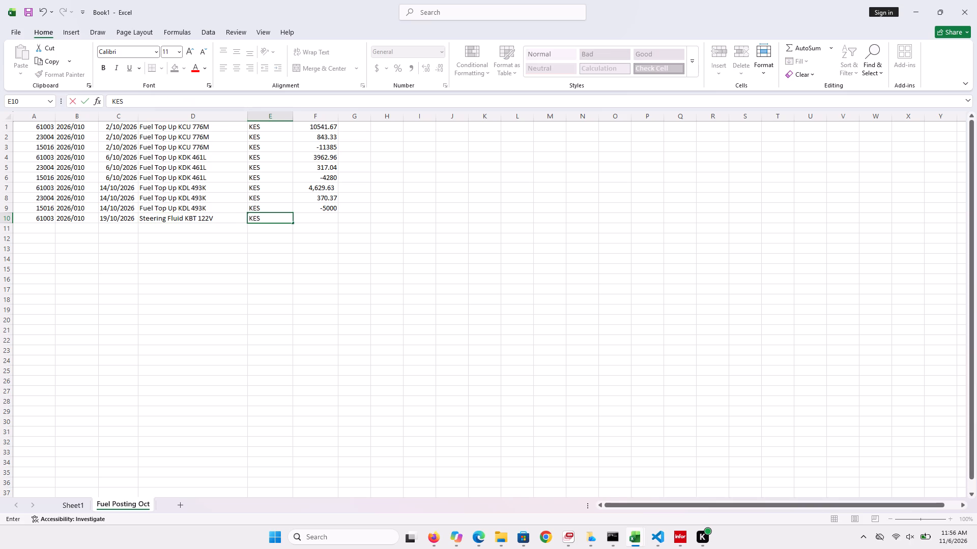
{"action": "key", "text": "Tab"}
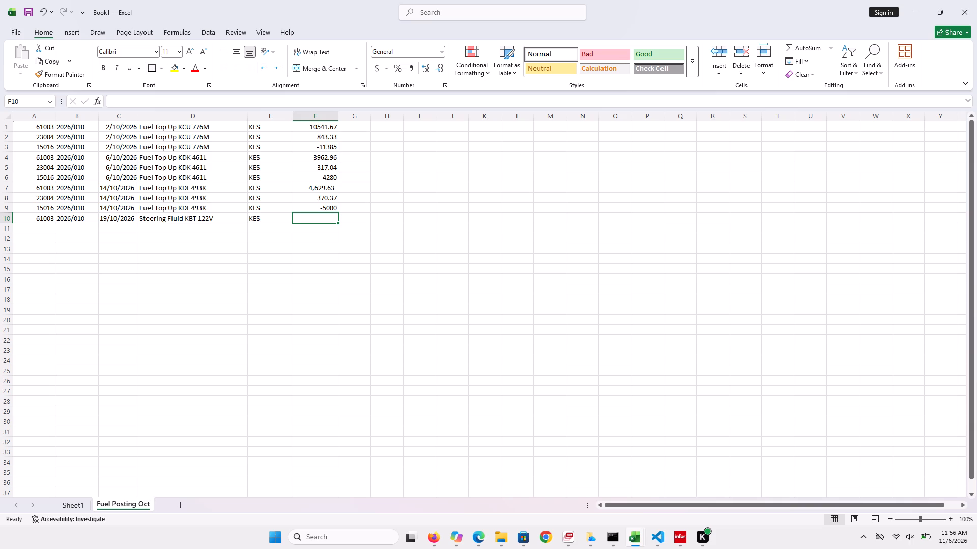
{"action": "type", "text": "318"}
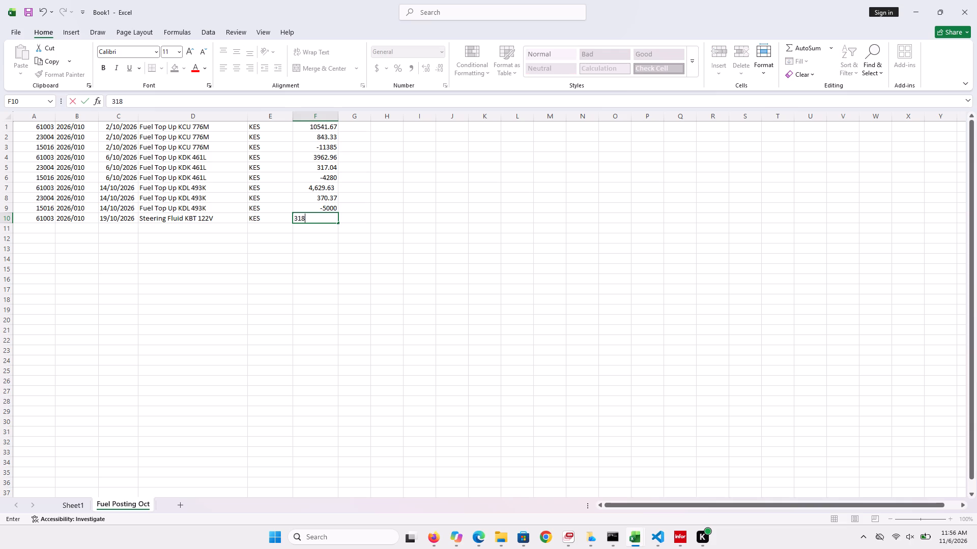
{"action": "type", "text": ".9"}
{"action": "key", "text": "7"}
Start the second line of the steering fluid posting with account 23004 in cell A11 and period 2026/010 in cell B11.
{"action": "left_click", "coordinate": [28, 228]}
{"action": "type", "text": "23"}
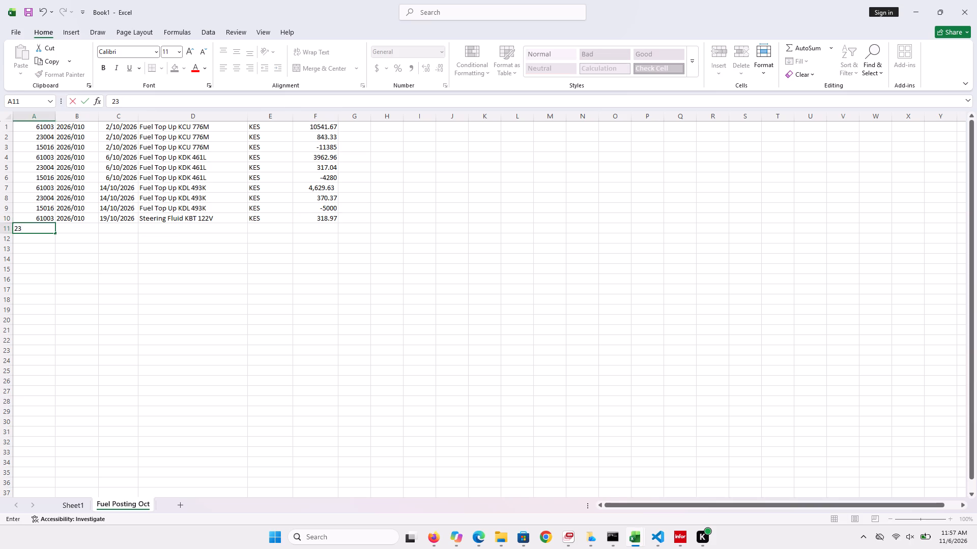
{"action": "type", "text": "00"}
{"action": "key", "text": "4"}
{"action": "key", "text": "Right"}
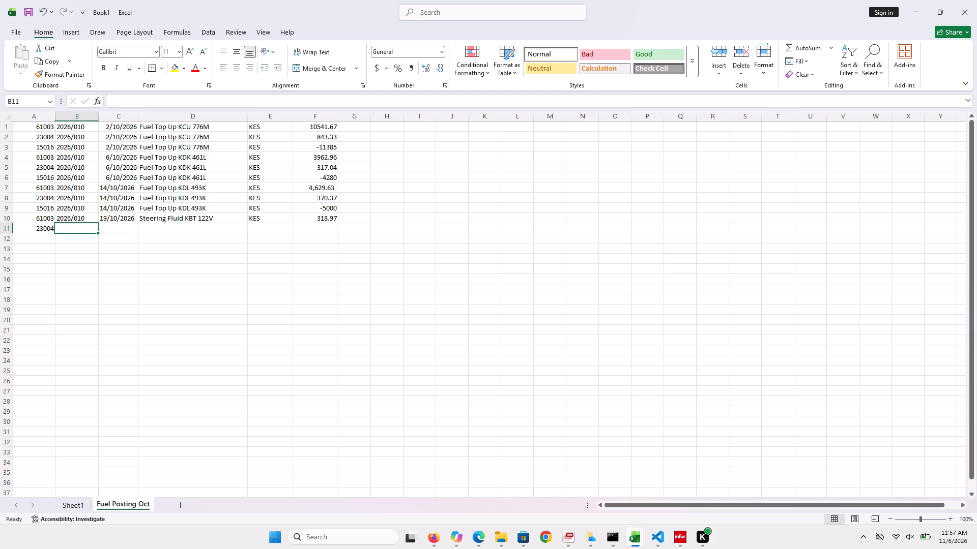
{"action": "type", "text": "202"}
{"action": "key", "text": "6"}
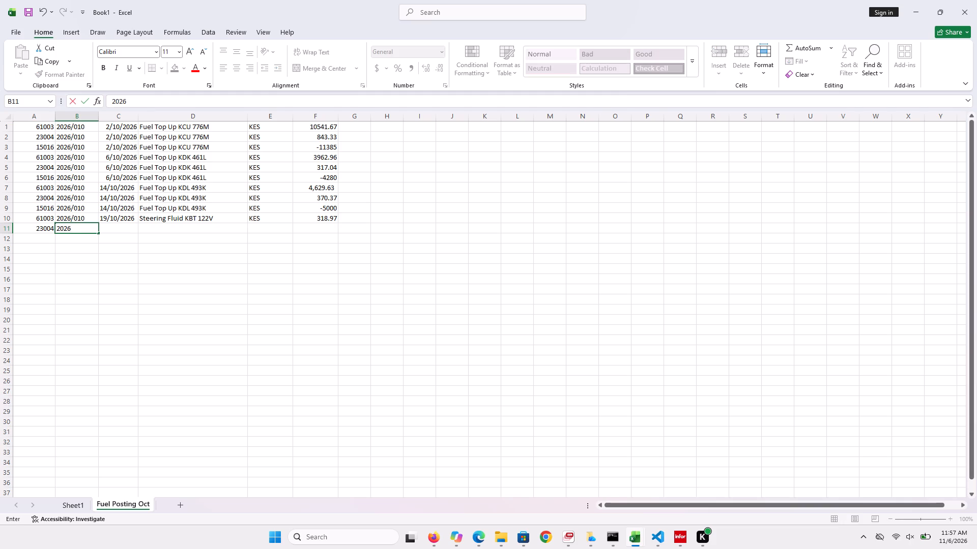
{"action": "type", "text": "/010"}
{"action": "key", "text": "Tab"}
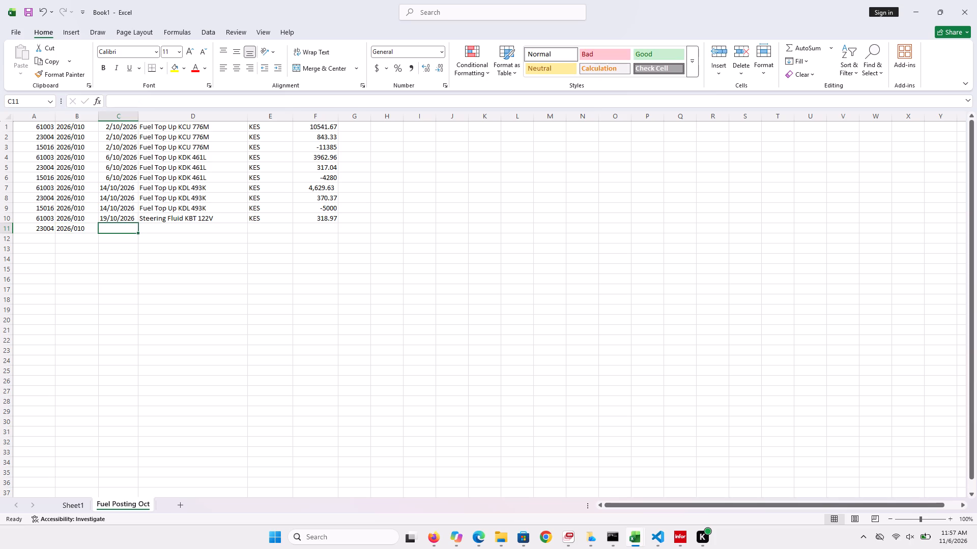
Enter the date 19/10/2026 in cell C11 and the description Steering Fluid KBT 122V in cell D11.
{"action": "type", "text": "19"}
{"action": "type", "text": "/10"}
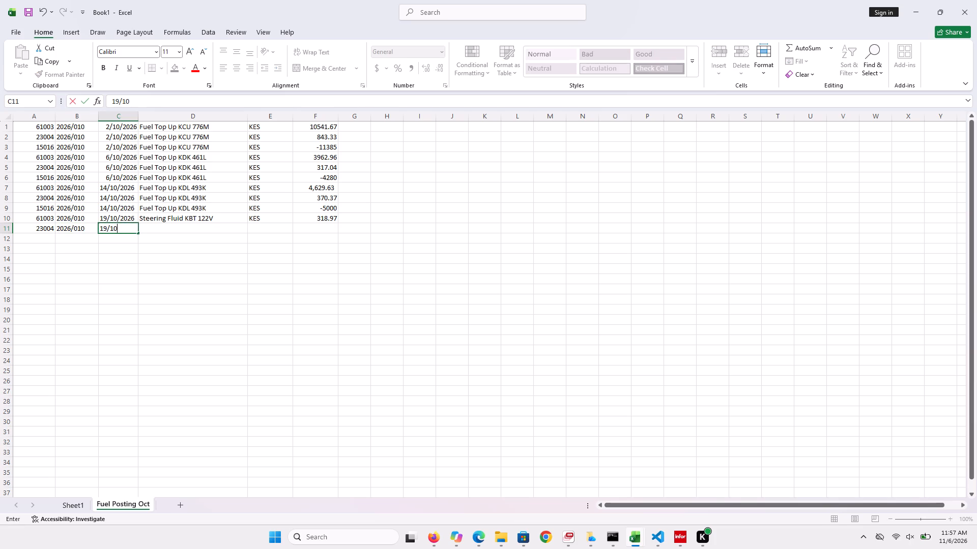
{"action": "type", "text": "/2026"}
{"action": "key", "text": "Tab"}
{"action": "key", "text": "a"}
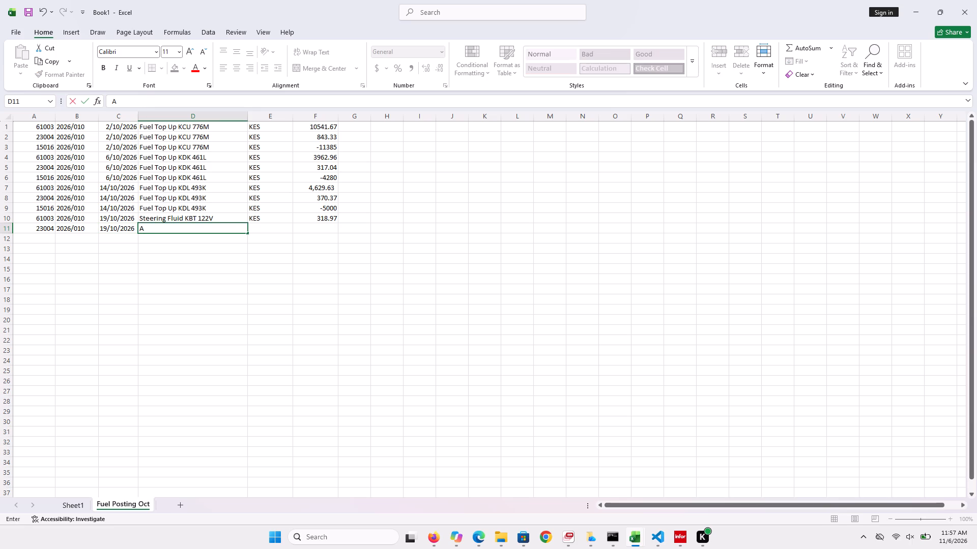
{"action": "key", "text": "BackSpace"}
{"action": "key", "text": "s"}
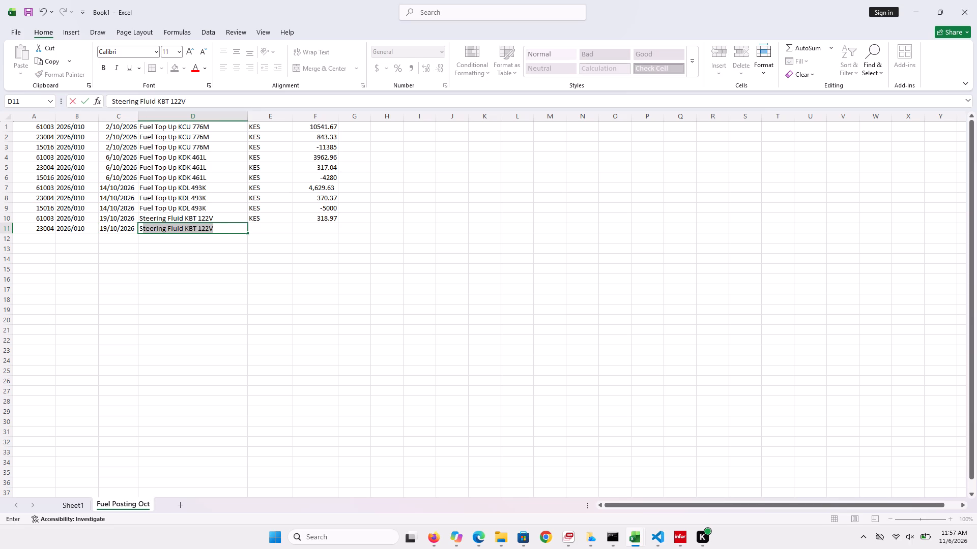
{"action": "key", "text": "Tab"}
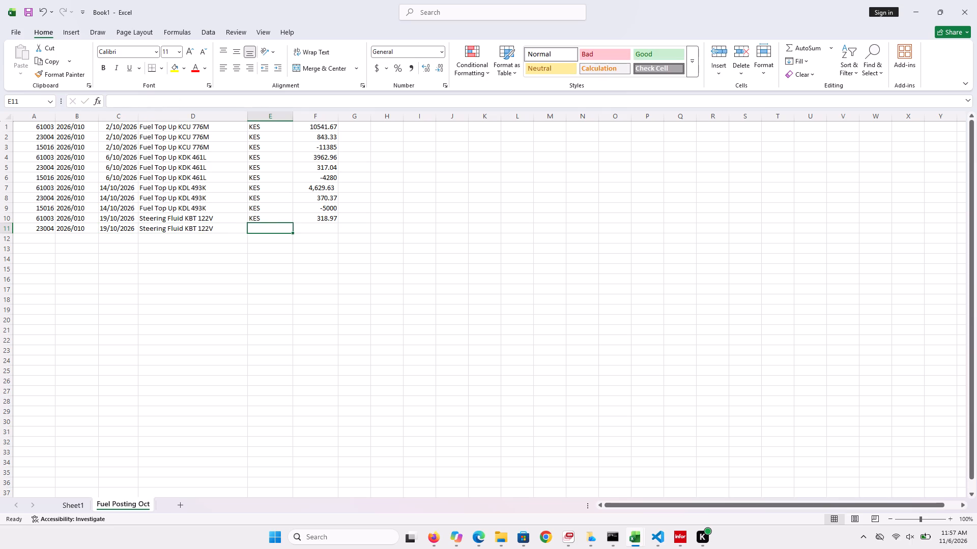
Enter the currency KES in cell E11 and the amount 51.03 in cell F11.
{"action": "key", "text": "k"}
{"action": "key", "text": "Tab"}
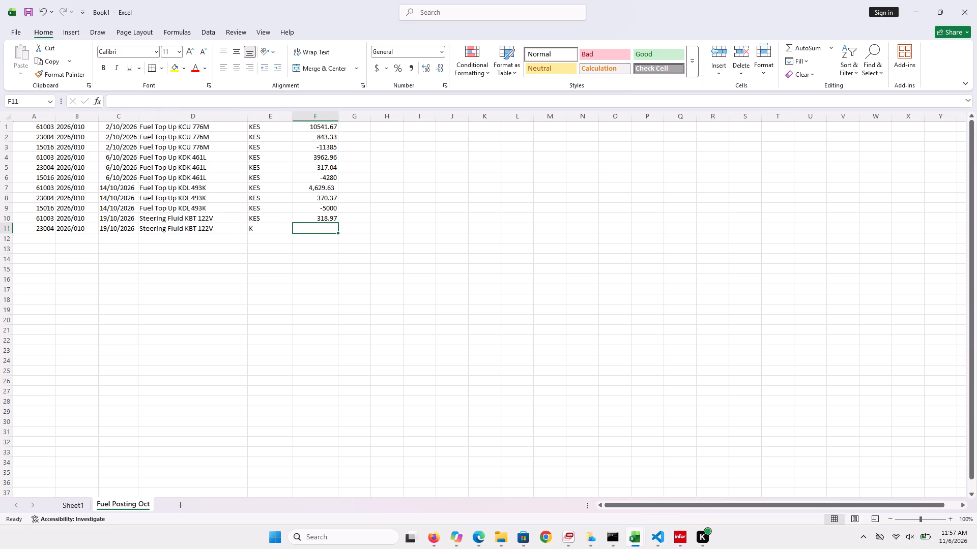
{"action": "key", "text": "Left"}
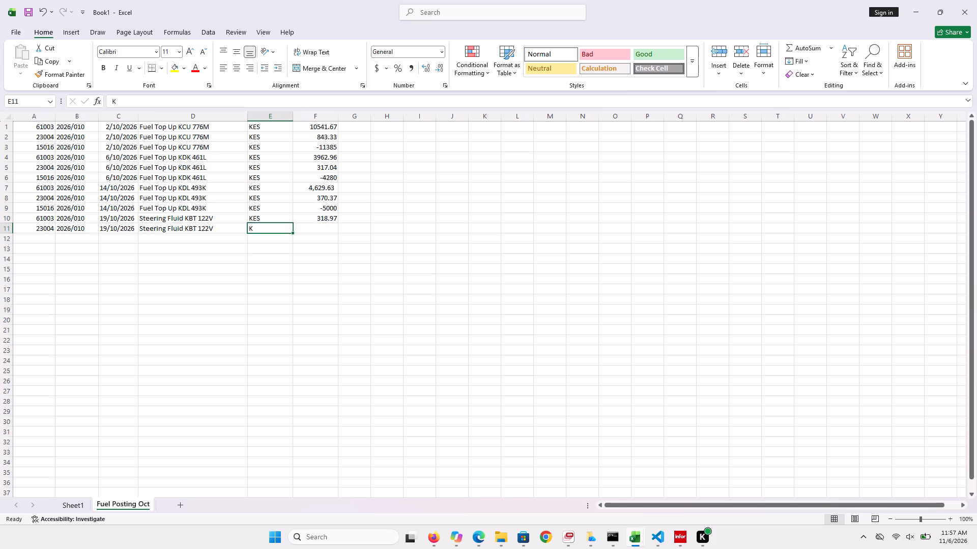
{"action": "key", "text": "k"}
{"action": "type", "text": "ES"}
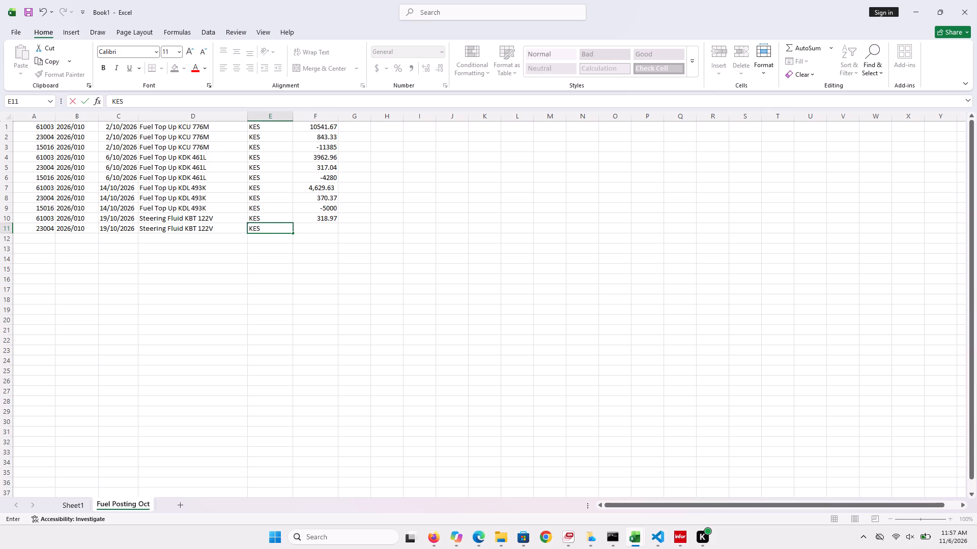
{"action": "key", "text": "Tab"}
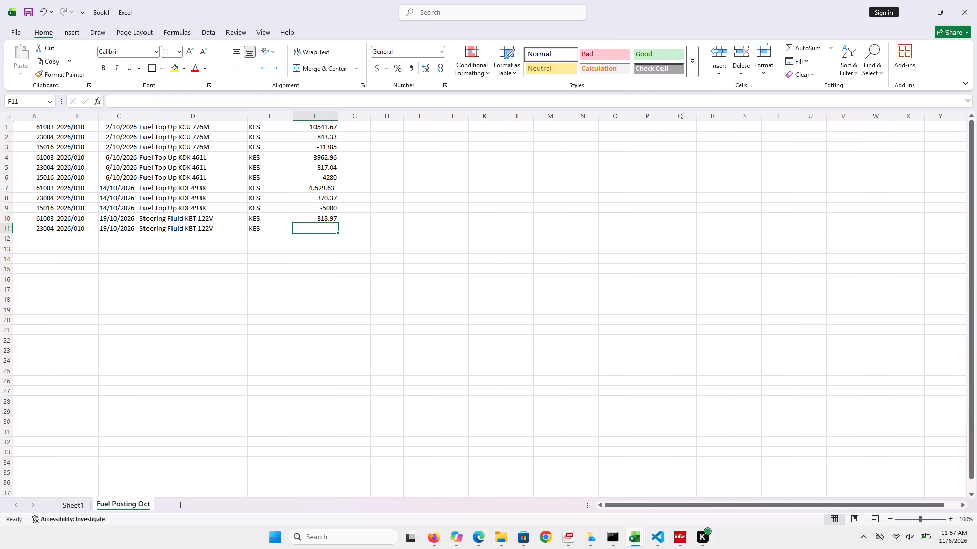
{"action": "type", "text": "51"}
{"action": "key", "text": "period"}
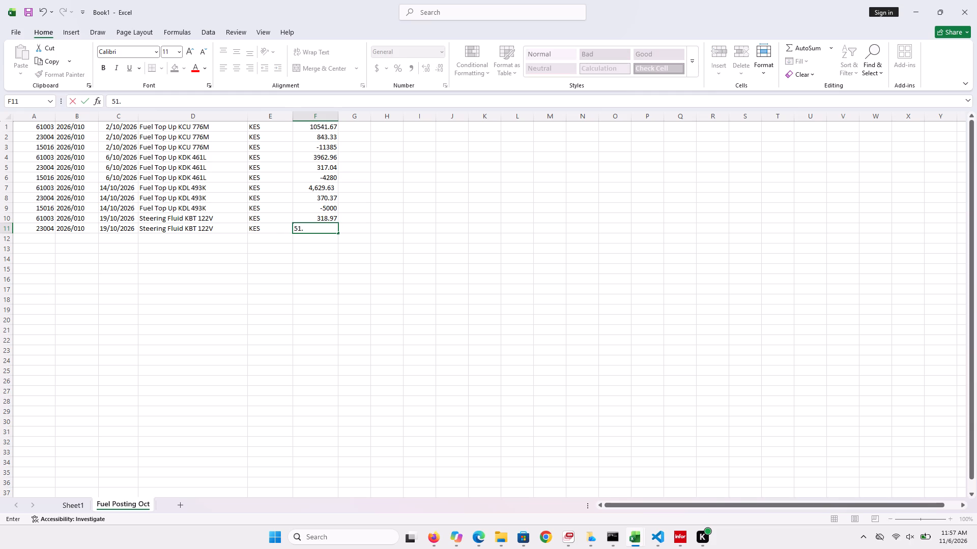
{"action": "type", "text": "03"}
{"action": "key", "text": "Down"}
Start the third line of the steering fluid posting with account 15016 in cell A12 and period 2026/010 in cell B12.
{"action": "key", "text": "Left"}
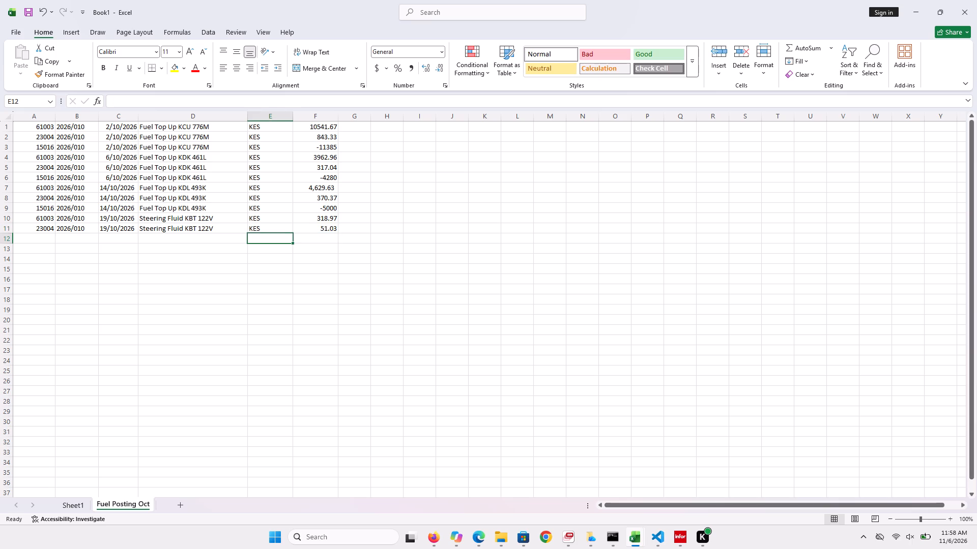
{"action": "key", "text": "Left"}
{"action": "key", "text": "Left"}
{"action": "key", "text": "Left"}
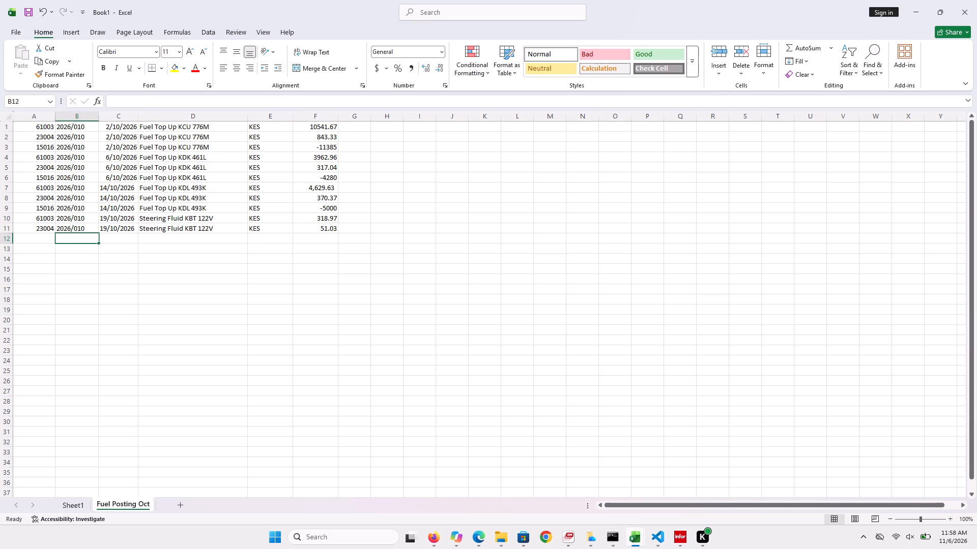
{"action": "key", "text": "Left"}
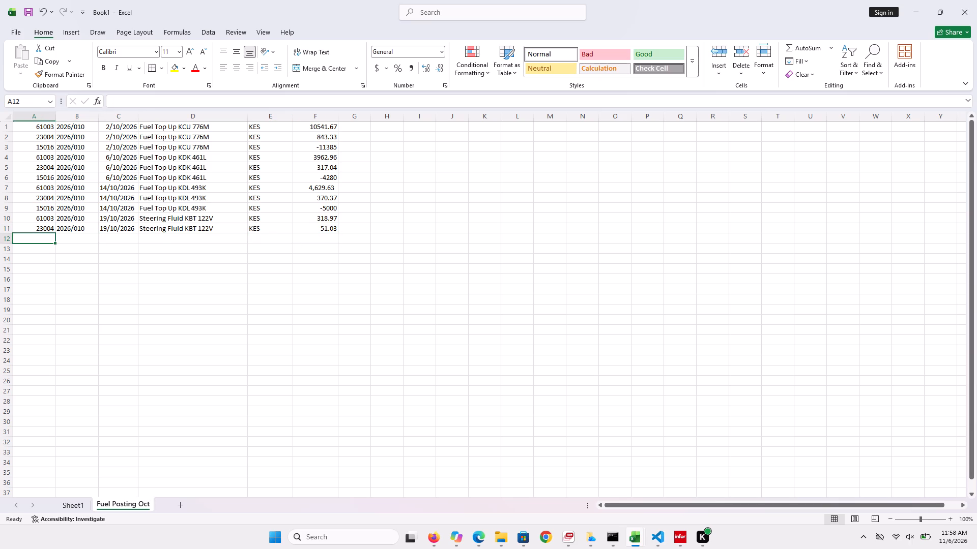
{"action": "type", "text": "15"}
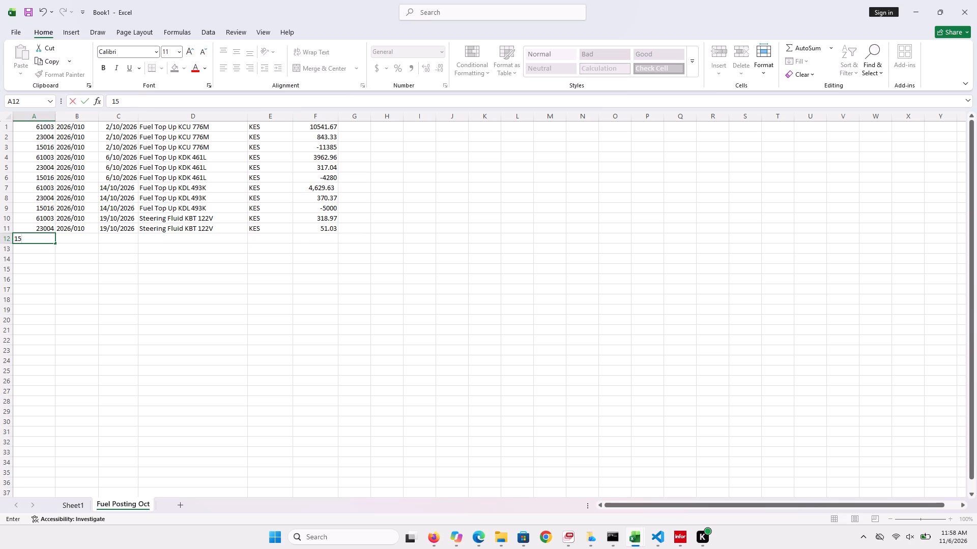
{"action": "type", "text": "01"}
{"action": "key", "text": "6"}
{"action": "key", "text": "Right"}
{"action": "type", "text": "2026"}
{"action": "type", "text": "/010"}
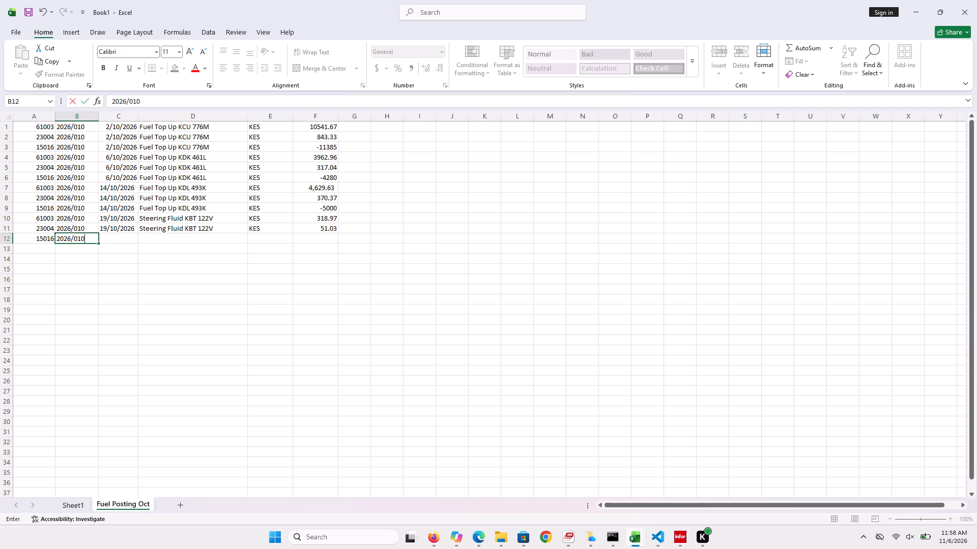
Enter the date 19/10/2026 in cell C12 and the description Steering Fluid KBT 122V in cell D12.
{"action": "key", "text": "Right"}
{"action": "type", "text": "19"}
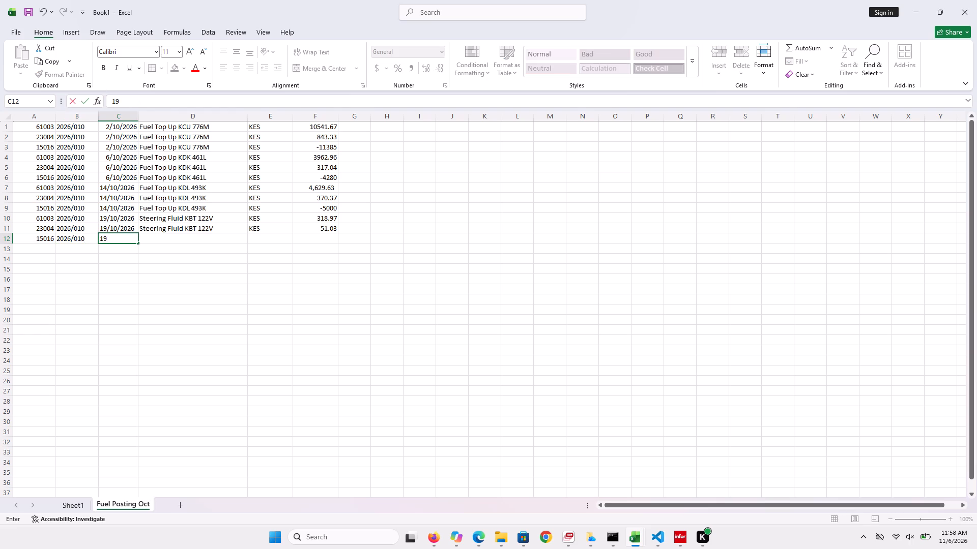
{"action": "type", "text": "/10"}
{"action": "type", "text": "/202"}
{"action": "key", "text": "6"}
{"action": "key", "text": "Tab"}
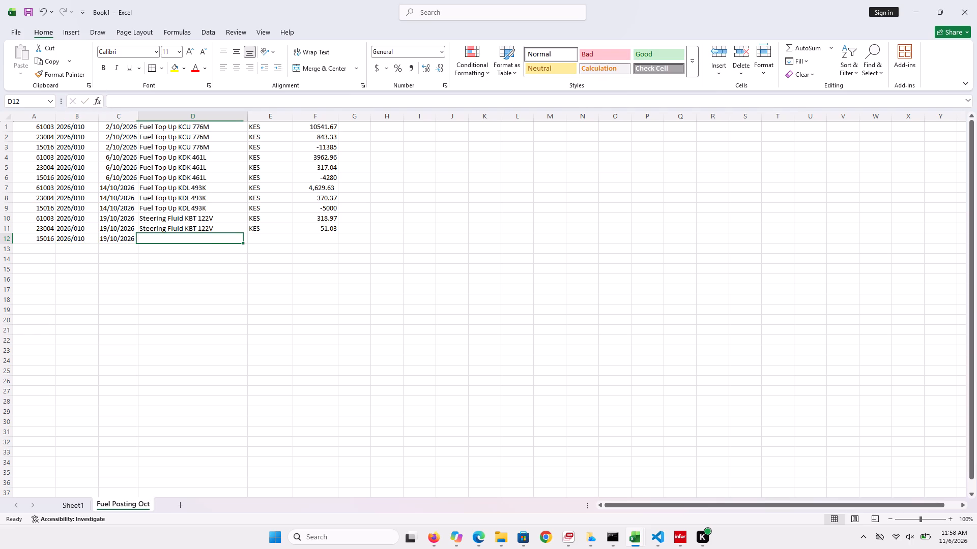
{"action": "key", "text": "s"}
{"action": "key", "text": "Tab"}
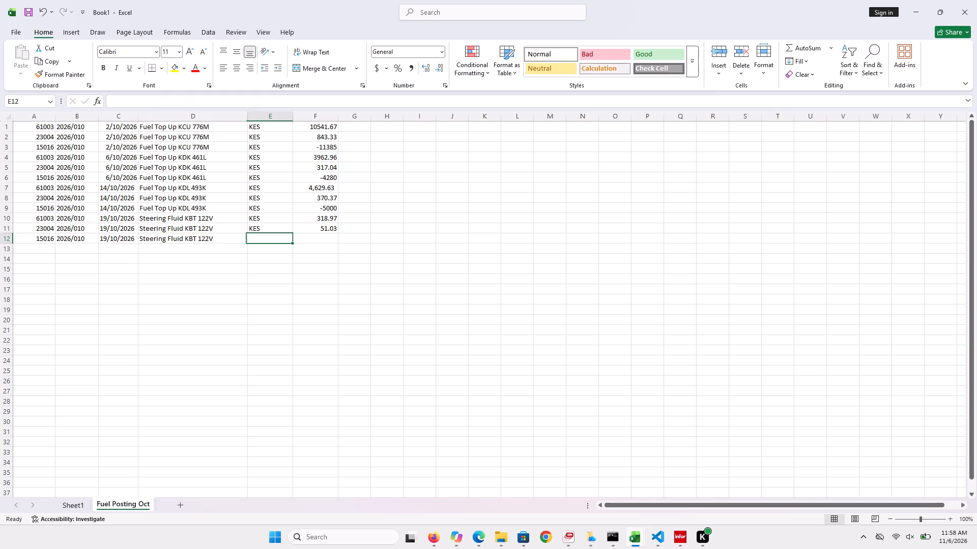
Enter the currency KES in cell E12 and the amount -370 in cell F12.
{"action": "key", "text": "k"}
{"action": "key", "text": "Tab"}
{"action": "key", "text": "Left"}
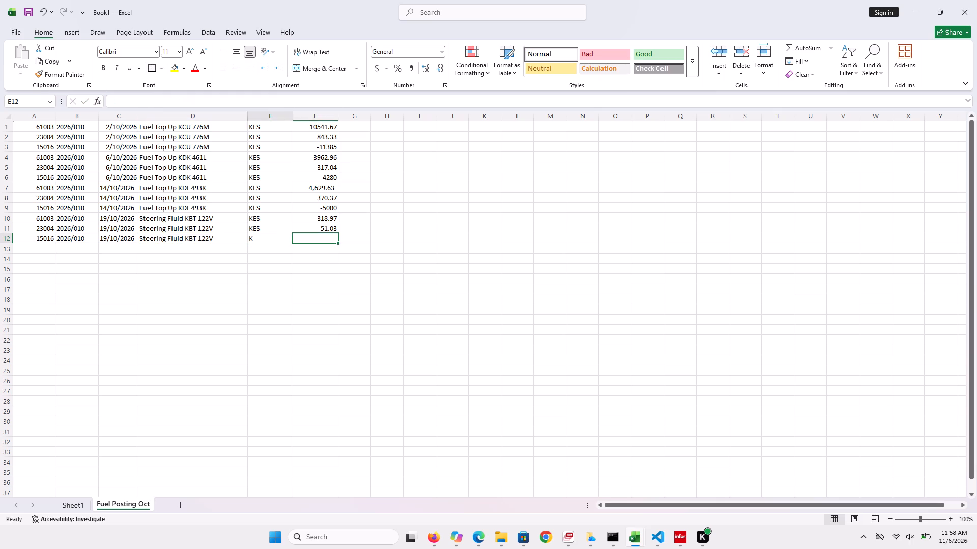
{"action": "key", "text": "k"}
{"action": "type", "text": "ES"}
{"action": "key", "text": "Tab"}
{"action": "key", "text": "minus"}
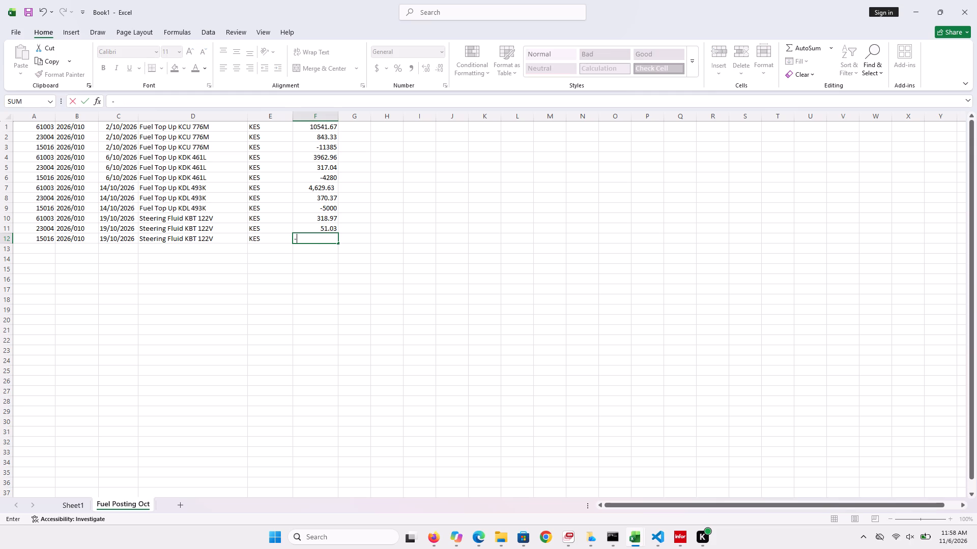
{"action": "type", "text": "370"}
{"action": "key", "text": "Down"}
Go to cell A13 to start the first line of the next posting.
{"action": "key", "text": "Left"}
{"action": "key", "text": "Left"}
{"action": "key", "text": "Left"}
{"action": "key", "text": "Left"}
{"action": "key", "text": "Left"}
{"action": "key", "text": "Left"}
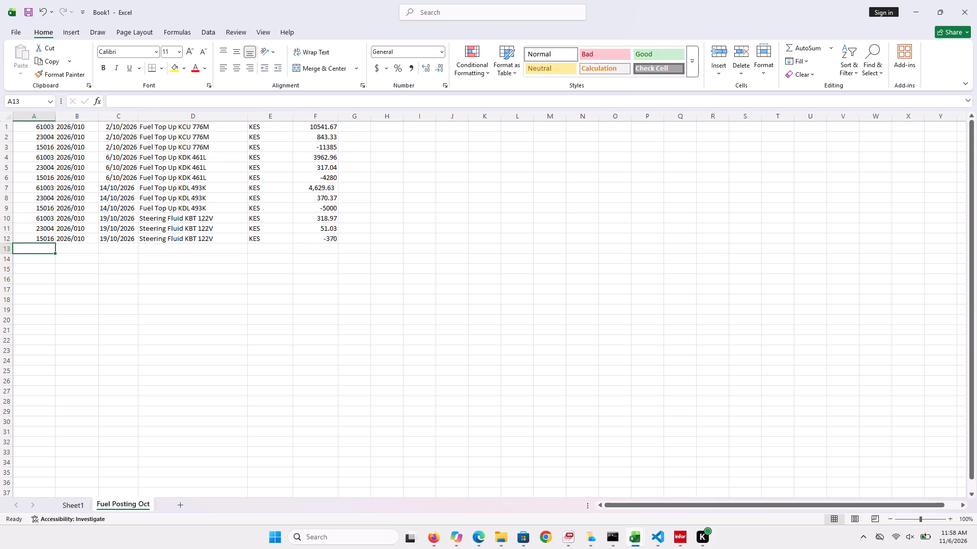
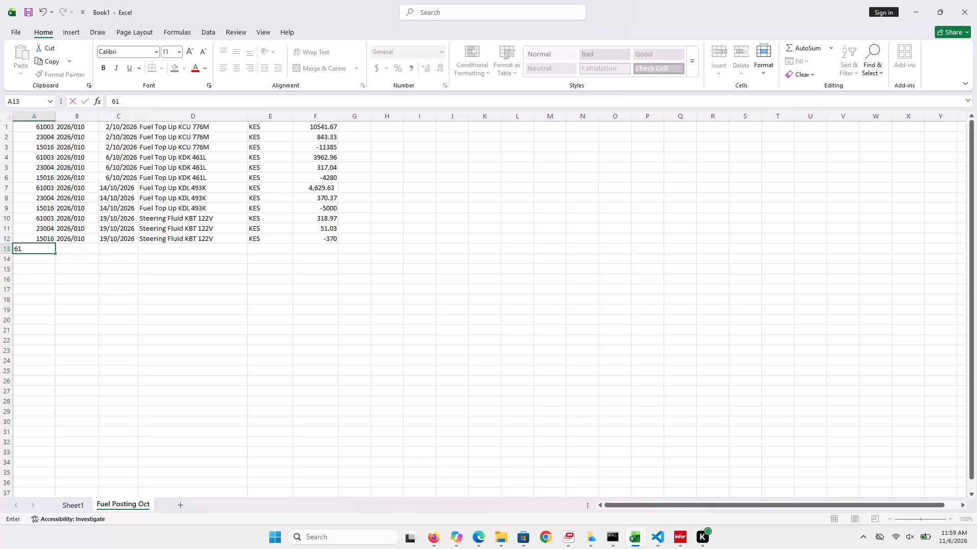
Start the first line of the next posting with account 61003 in cell A13 and period 2026/010 in cell B13.
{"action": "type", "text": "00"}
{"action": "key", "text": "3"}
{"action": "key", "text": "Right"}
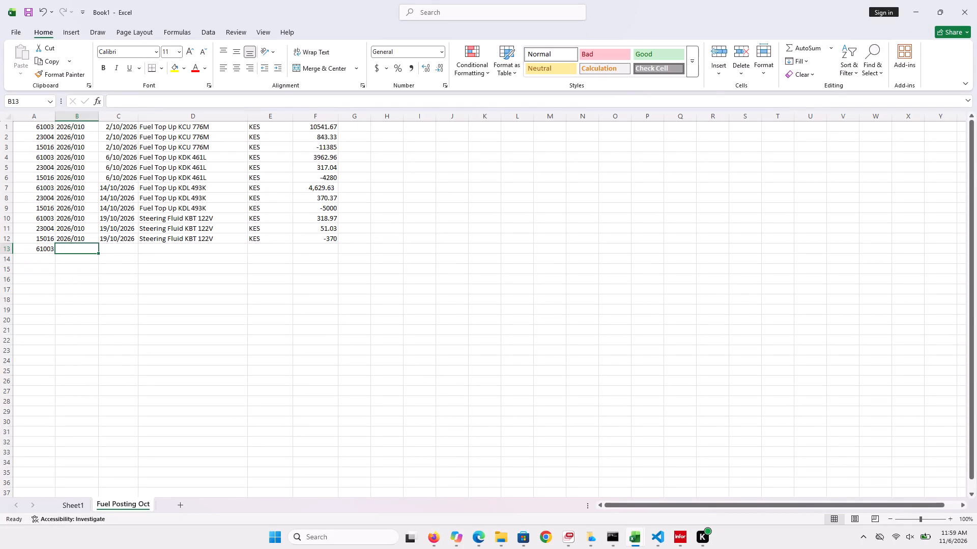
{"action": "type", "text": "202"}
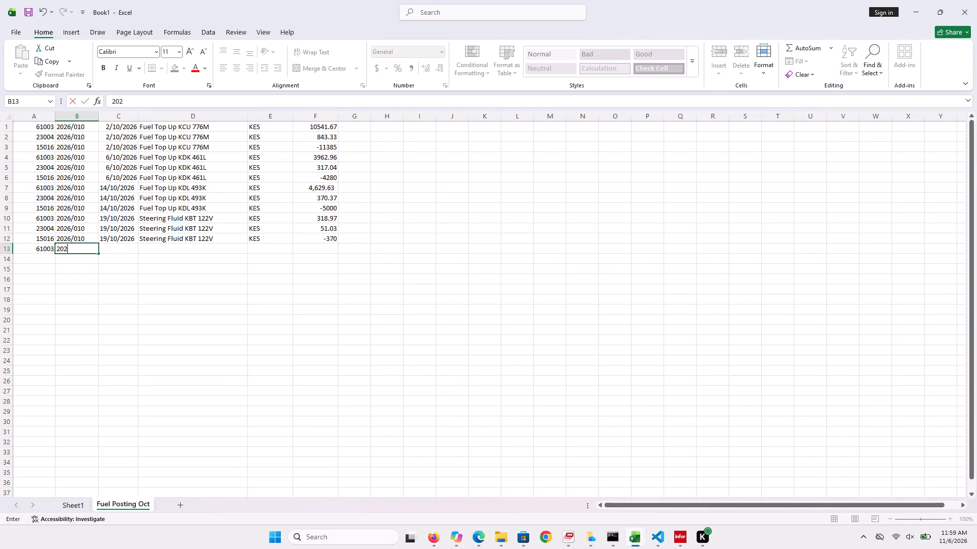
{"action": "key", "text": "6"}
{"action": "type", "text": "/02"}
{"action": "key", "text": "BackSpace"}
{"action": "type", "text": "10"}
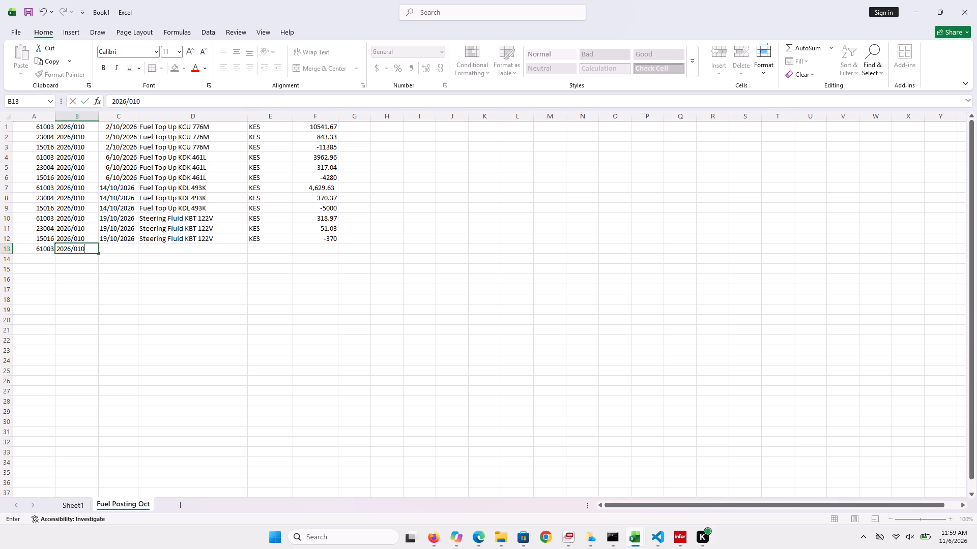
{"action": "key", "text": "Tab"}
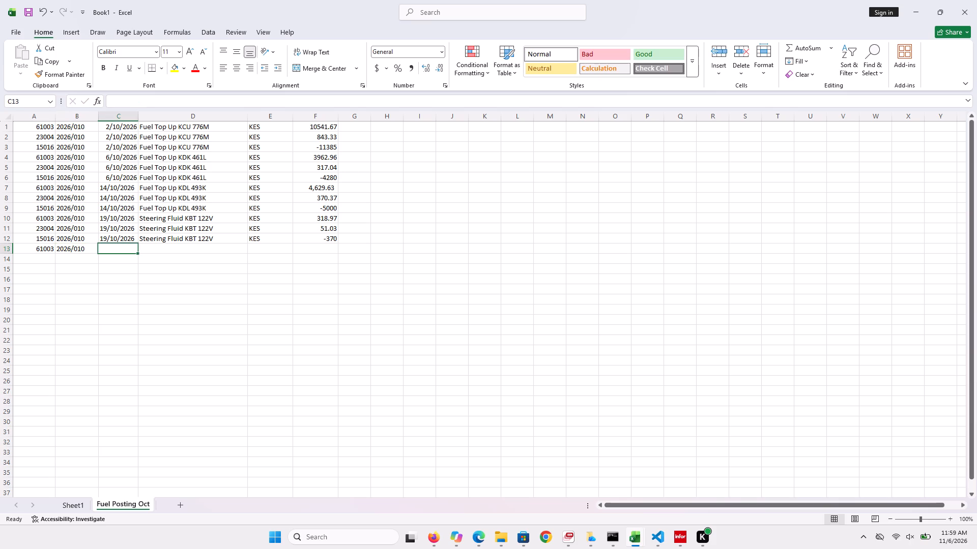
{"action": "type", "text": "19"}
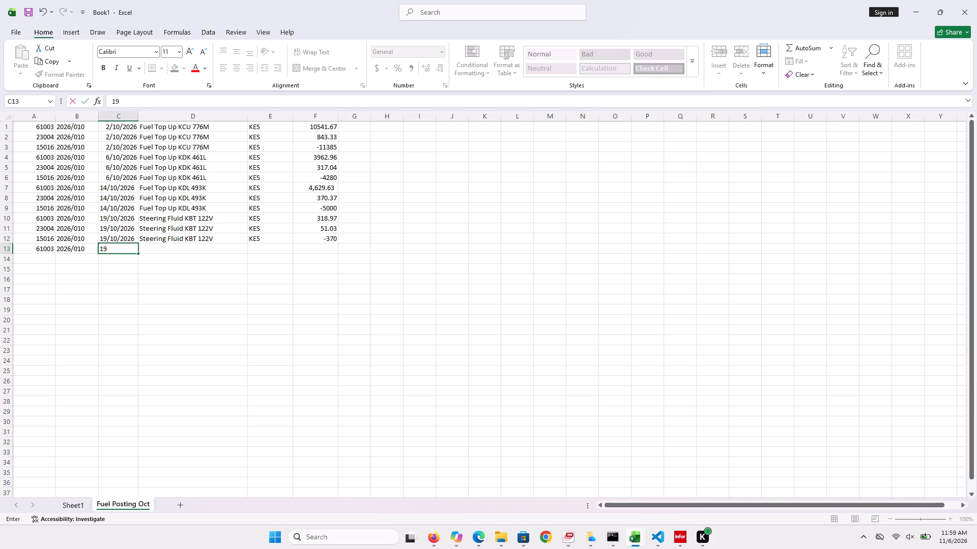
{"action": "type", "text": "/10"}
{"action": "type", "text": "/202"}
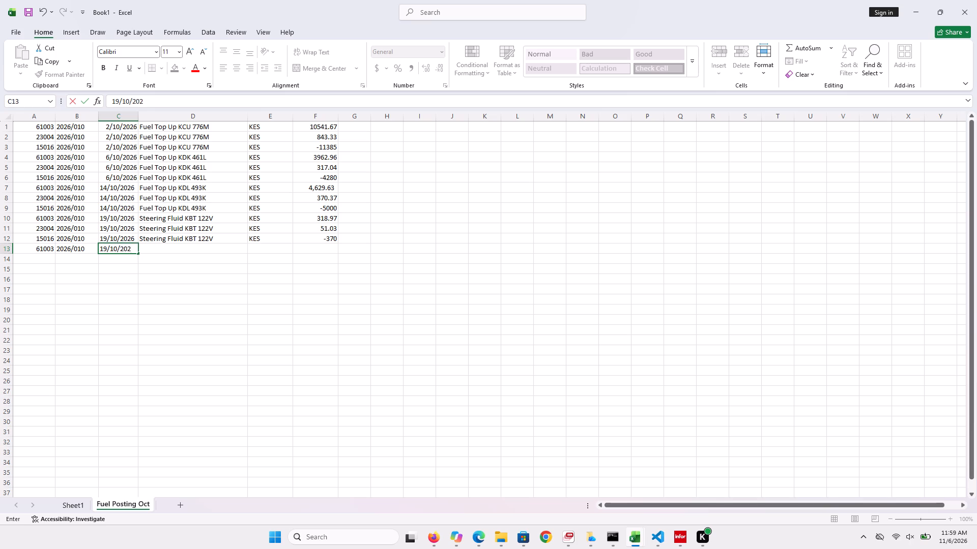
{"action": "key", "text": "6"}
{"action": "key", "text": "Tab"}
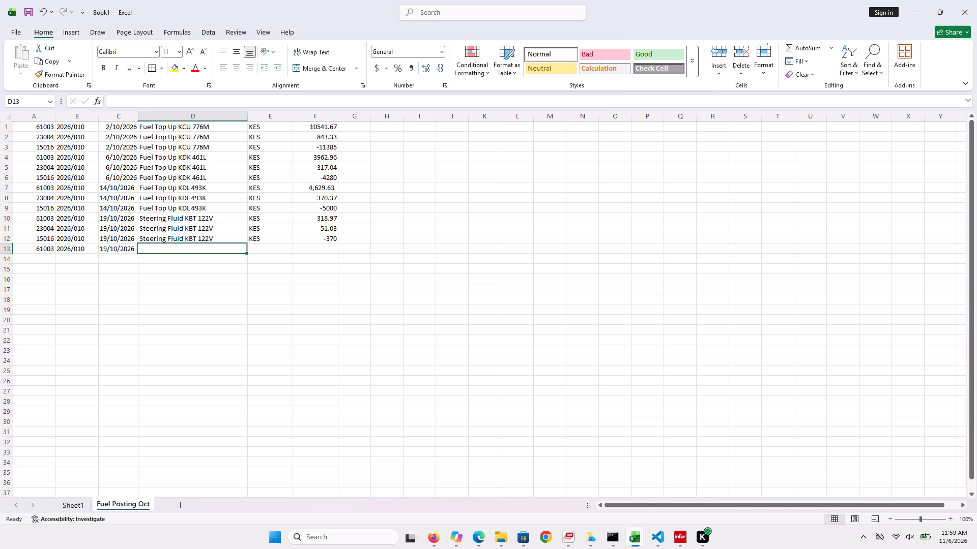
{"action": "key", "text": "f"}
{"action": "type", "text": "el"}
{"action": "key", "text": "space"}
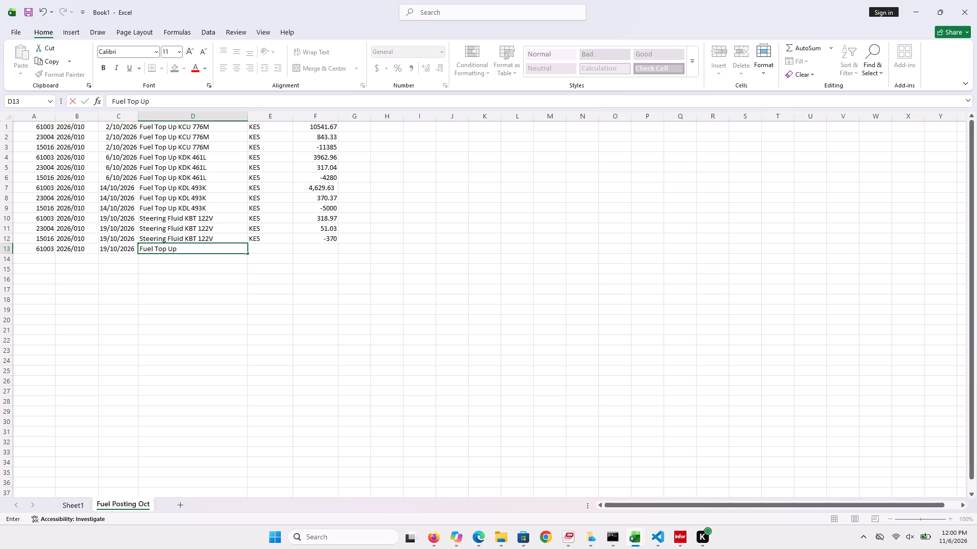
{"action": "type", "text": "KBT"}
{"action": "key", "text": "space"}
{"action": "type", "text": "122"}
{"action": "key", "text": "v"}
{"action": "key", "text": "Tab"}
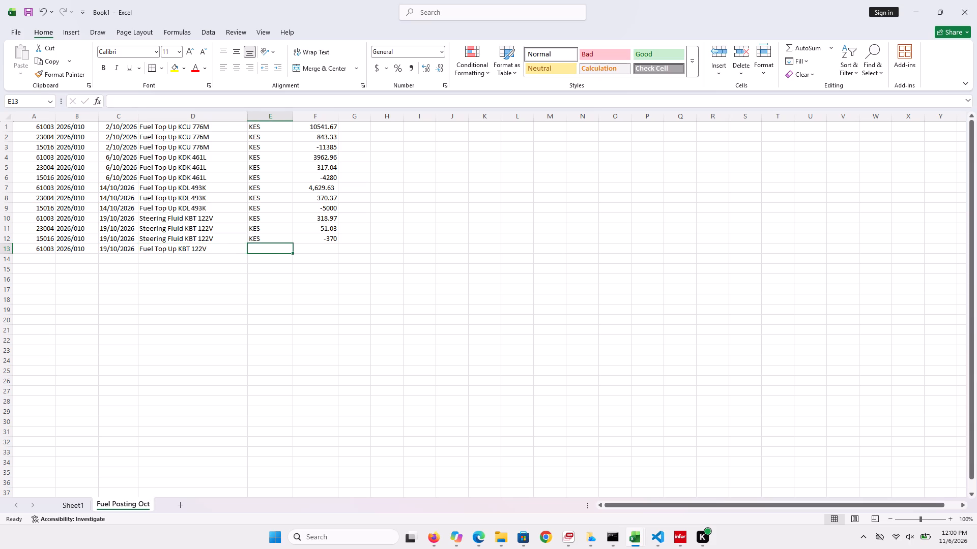
Enter the currency KES in cell E13 and the amount 6302.78 in cell F13.
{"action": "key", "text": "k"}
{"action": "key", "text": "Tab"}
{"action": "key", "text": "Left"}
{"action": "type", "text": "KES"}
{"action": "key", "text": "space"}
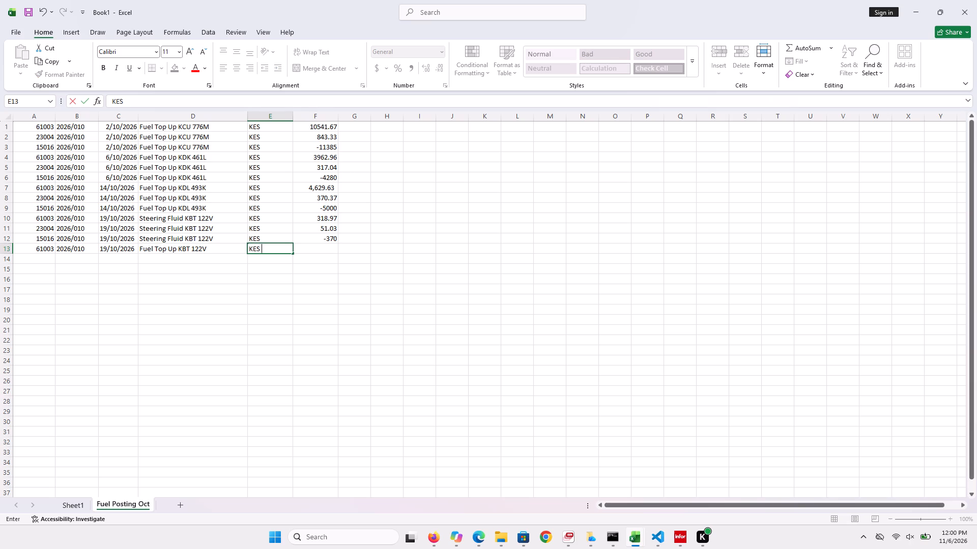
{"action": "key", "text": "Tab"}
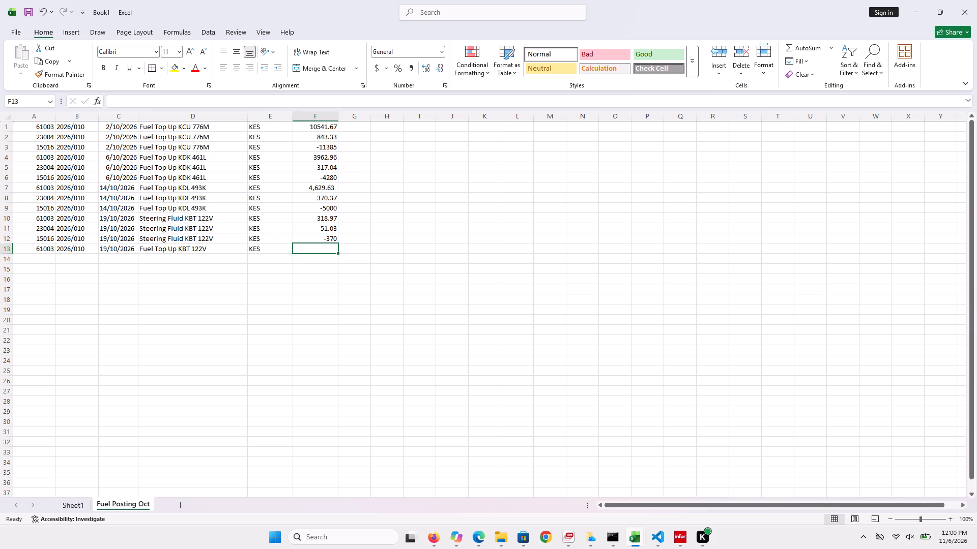
{"action": "double_click", "coordinate": [307, 251]}
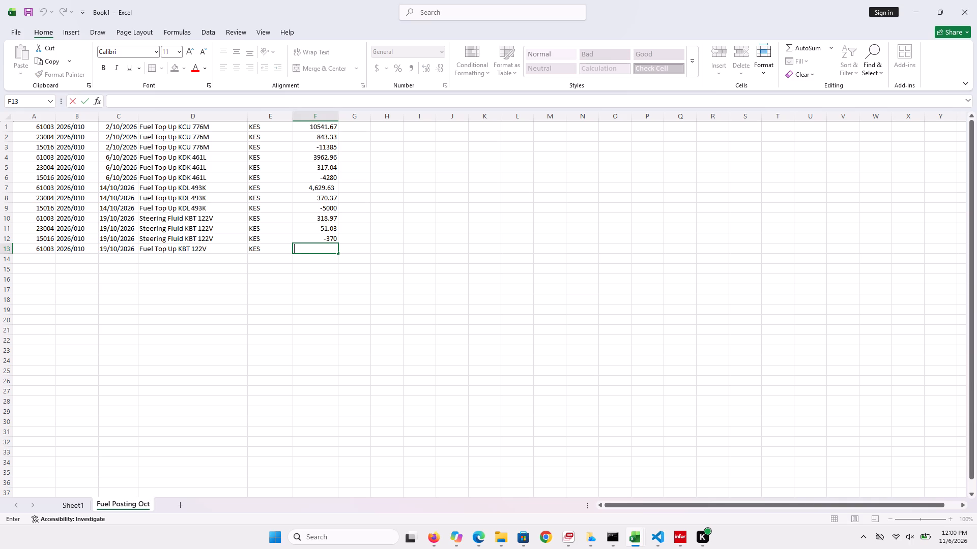
{"action": "key", "text": "6"}
{"action": "key", "text": "3"}
{"action": "key", "text": "0"}
{"action": "key", "text": "2"}
{"action": "key", "text": "period"}
{"action": "type", "text": "78"}
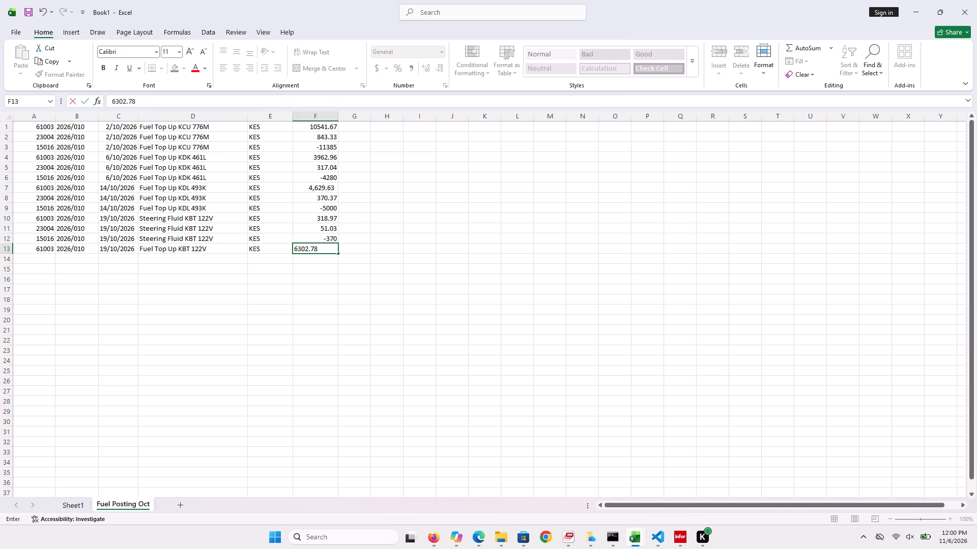
{"action": "left_click", "coordinate": [307, 259]}
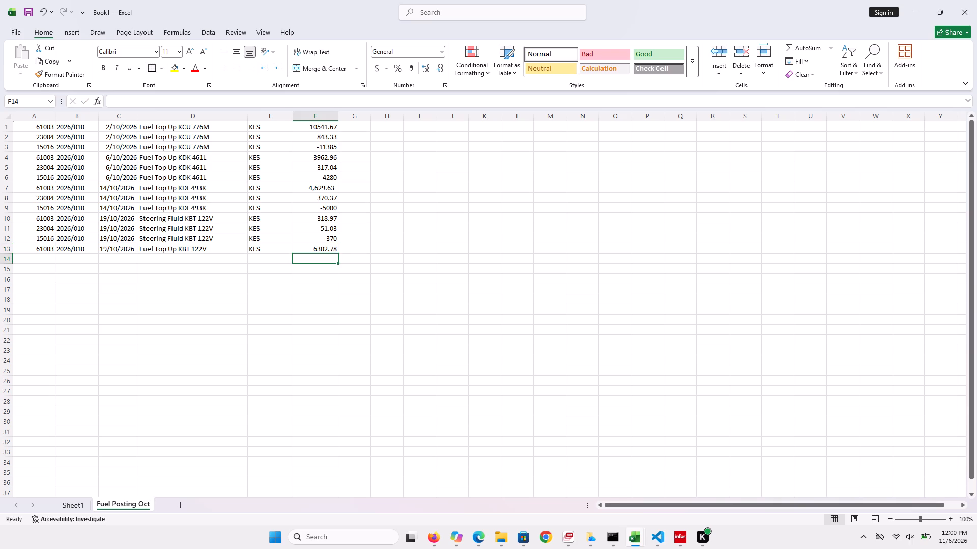
{"action": "left_click", "coordinate": [42, 262]}
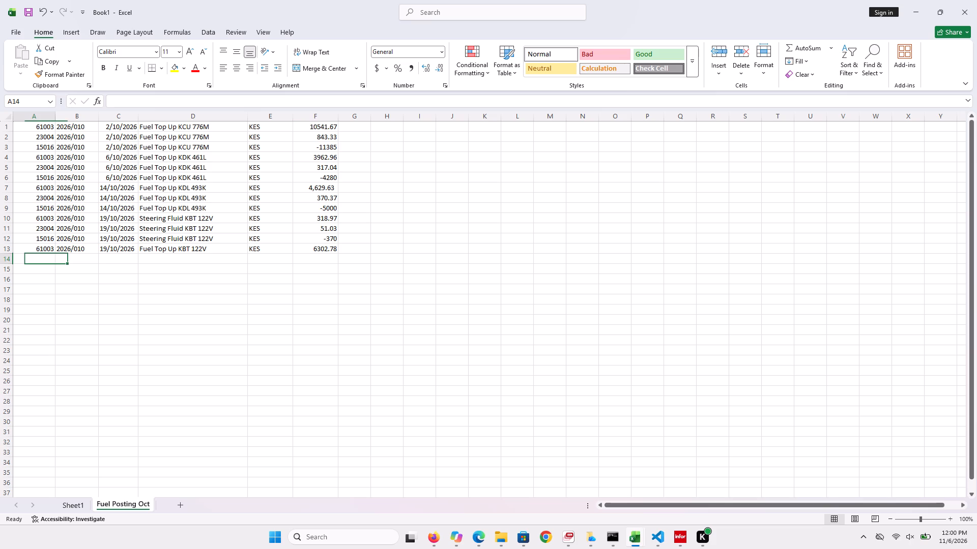
{"action": "type", "text": "23"}
{"action": "type", "text": "00"}
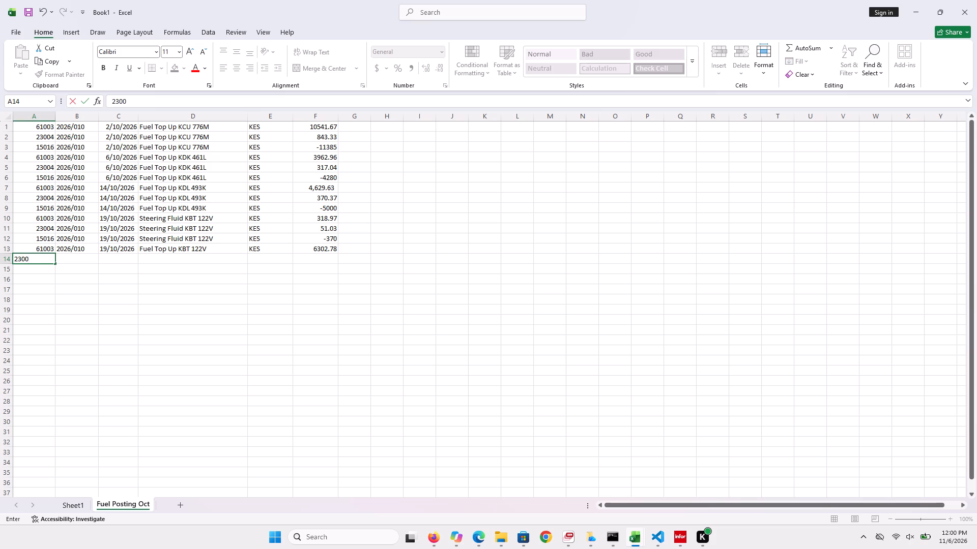
{"action": "key", "text": "4"}
{"action": "key", "text": "Tab"}
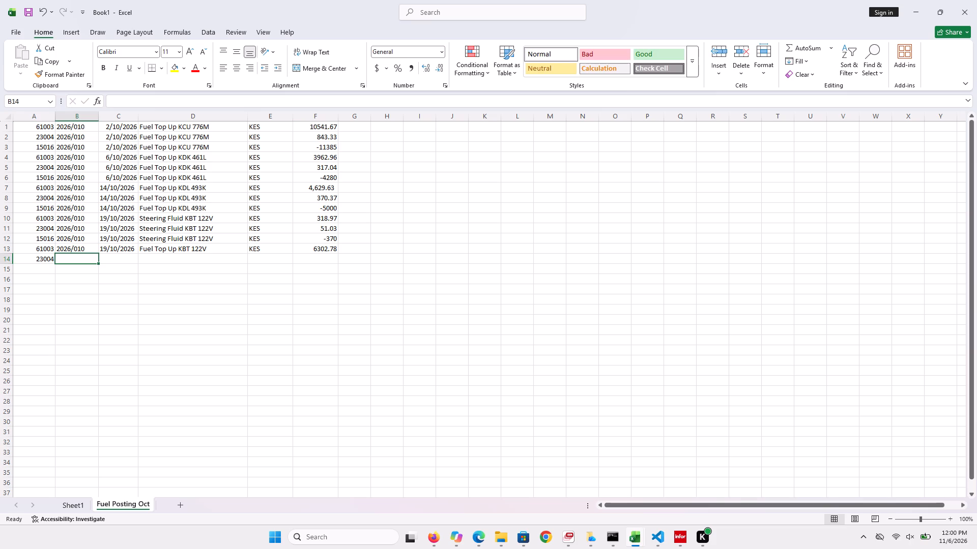
{"action": "type", "text": "202"}
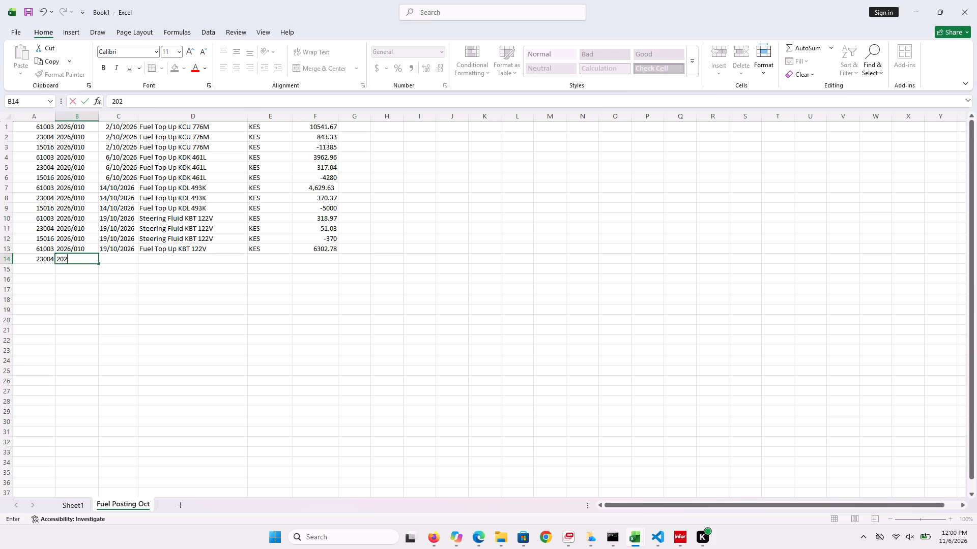
{"action": "key", "text": "6"}
{"action": "type", "text": "/01"}
{"action": "key", "text": "0"}
{"action": "key", "text": "Tab"}
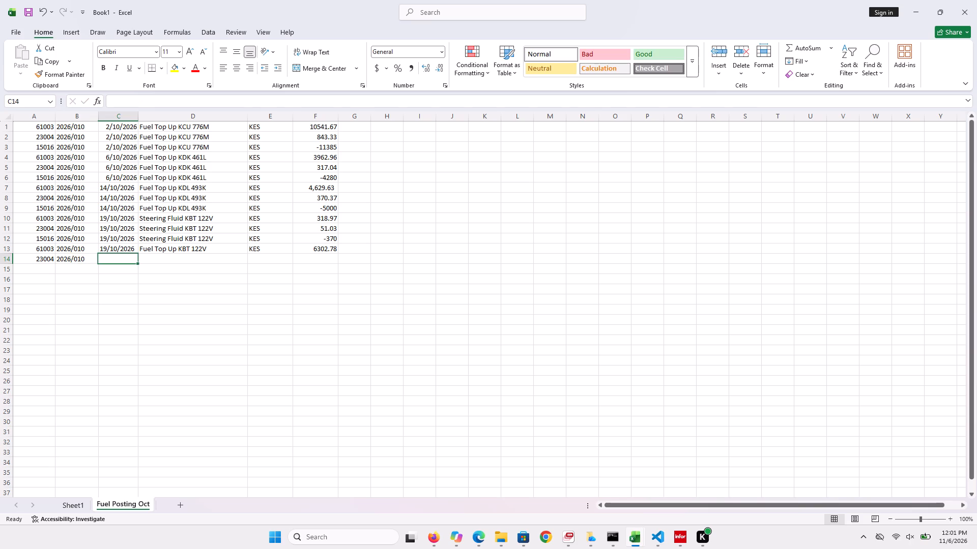
{"action": "type", "text": "19"}
{"action": "type", "text": "/10"}
{"action": "type", "text": "/20"}
{"action": "type", "text": "26"}
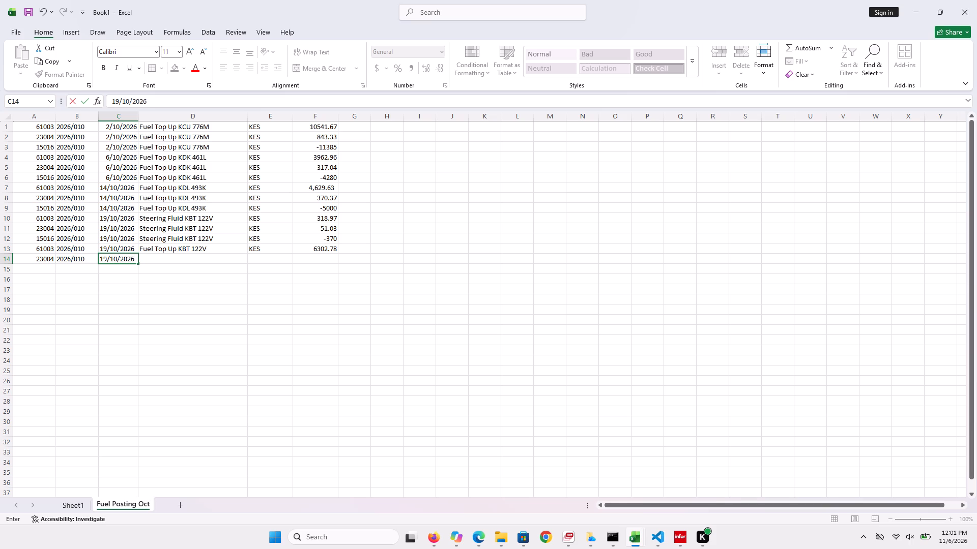
{"action": "key", "text": "Tab"}
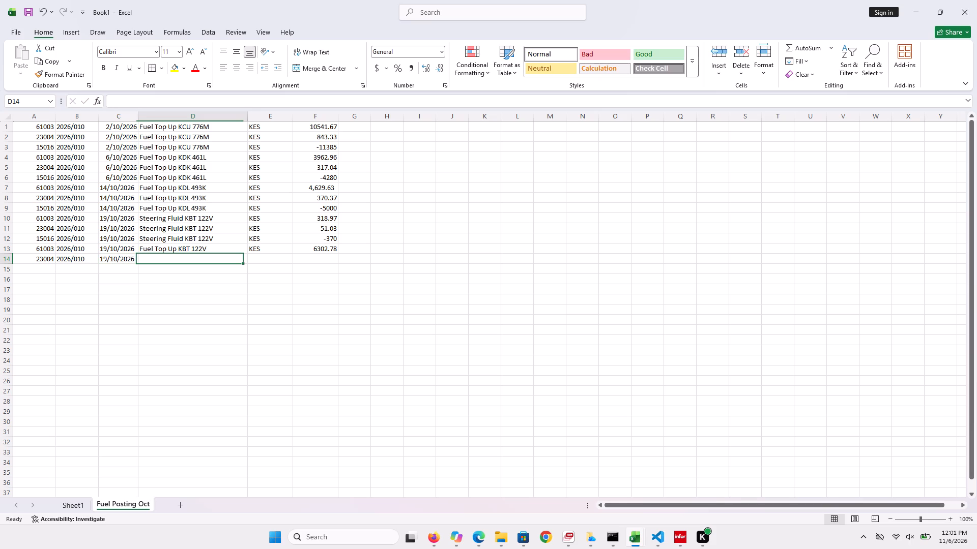
{"action": "key", "text": "f"}
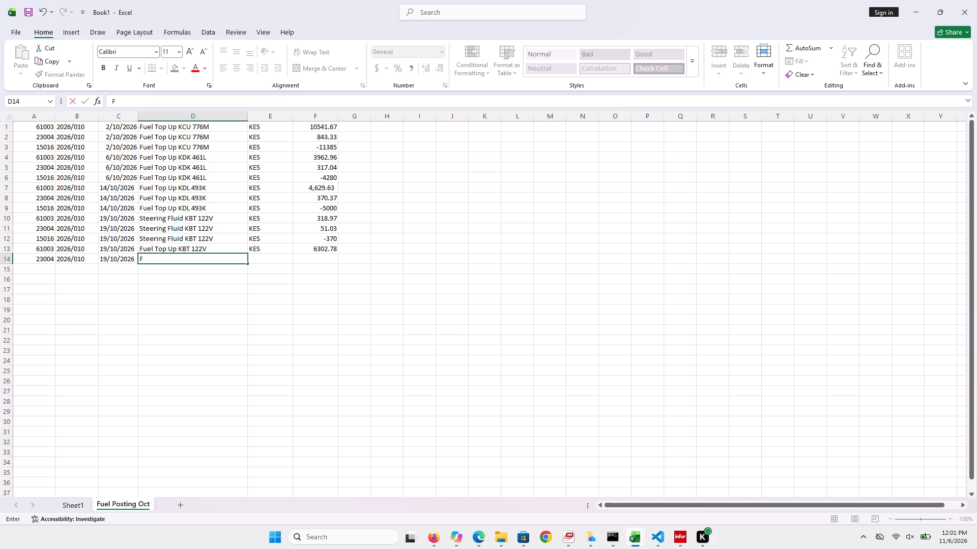
{"action": "key", "text": "Tab"}
{"action": "key", "text": "u"}
{"action": "key", "text": "Left"}
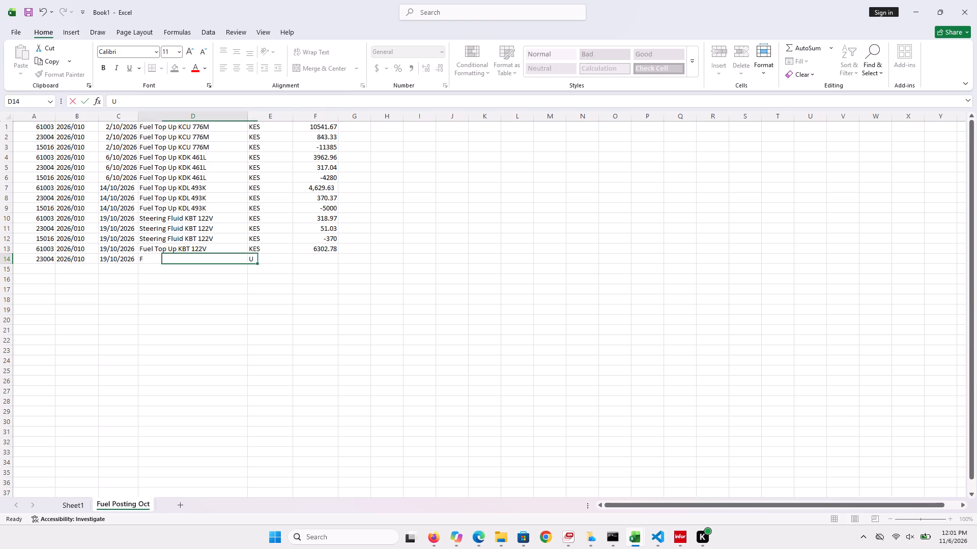
{"action": "key", "text": "f"}
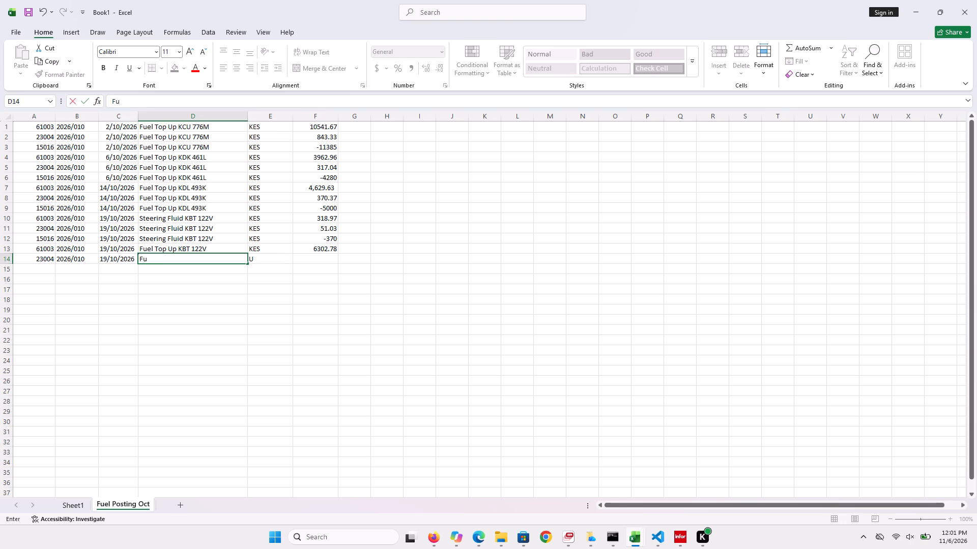
{"action": "type", "text": "el"}
{"action": "key", "text": "space"}
{"action": "key", "text": "u"}
{"action": "key", "text": "b"}
{"action": "key", "text": "Tab"}
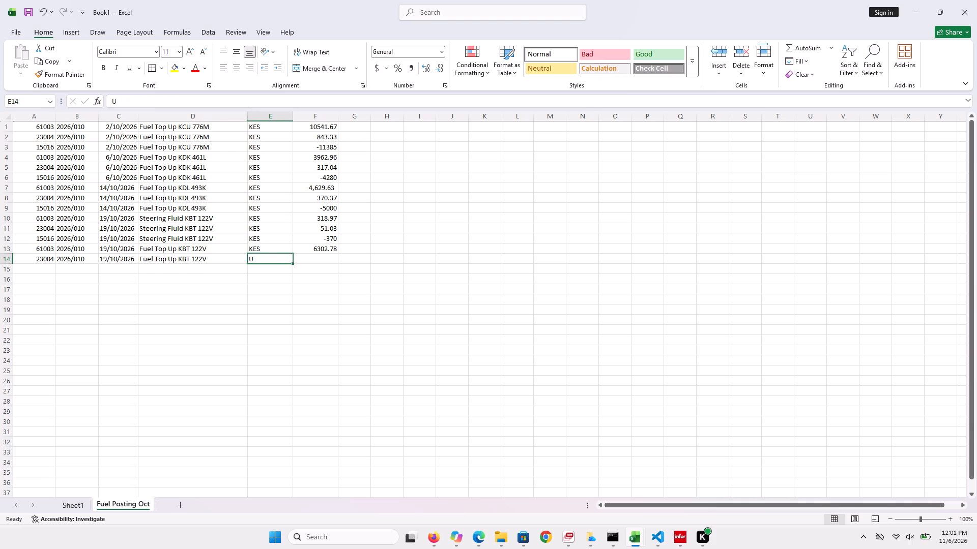
Enter the currency KES in cell E14 and the amount 504.22 in cell F14.
{"action": "key", "text": "k"}
{"action": "type", "text": "ES"}
{"action": "key", "text": "space"}
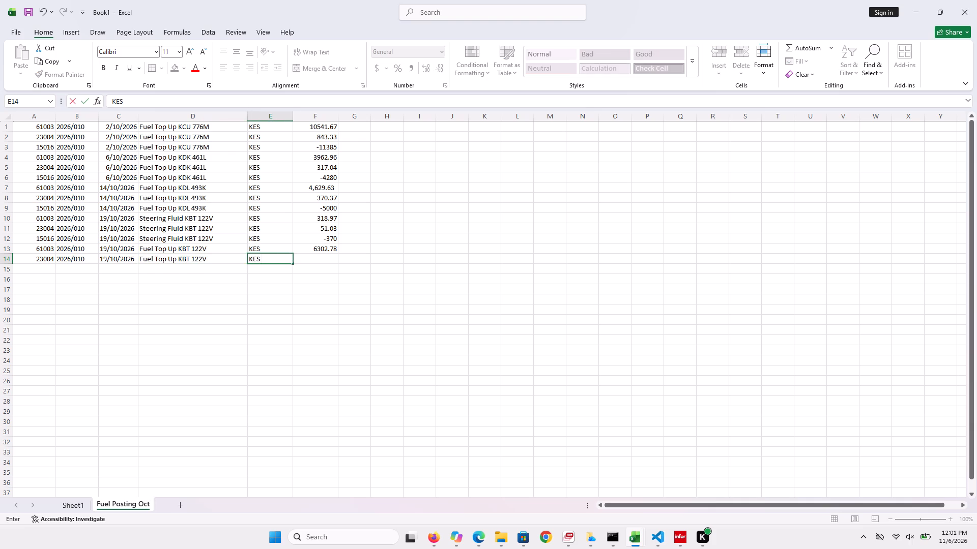
{"action": "key", "text": "Tab"}
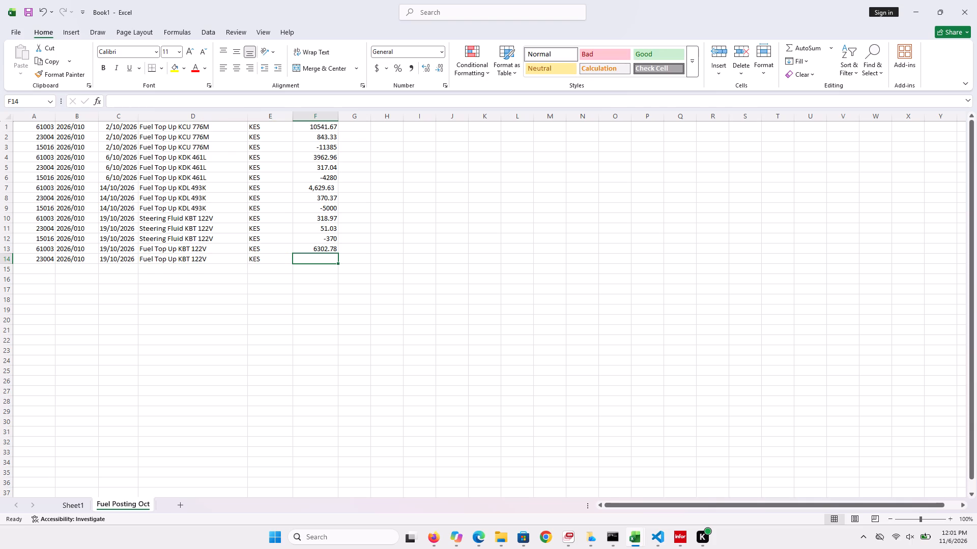
{"action": "type", "text": "504"}
{"action": "type", "text": ".22"}
{"action": "key", "text": "Down"}
{"action": "key", "text": "Left"}
{"action": "key", "text": "Left"}
{"action": "key", "text": "Left"}
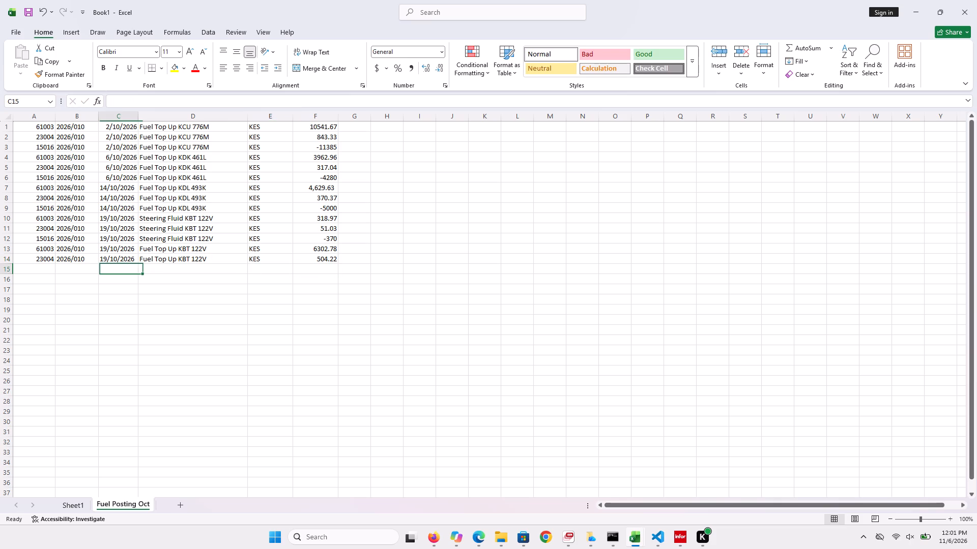
{"action": "key", "text": "Left"}
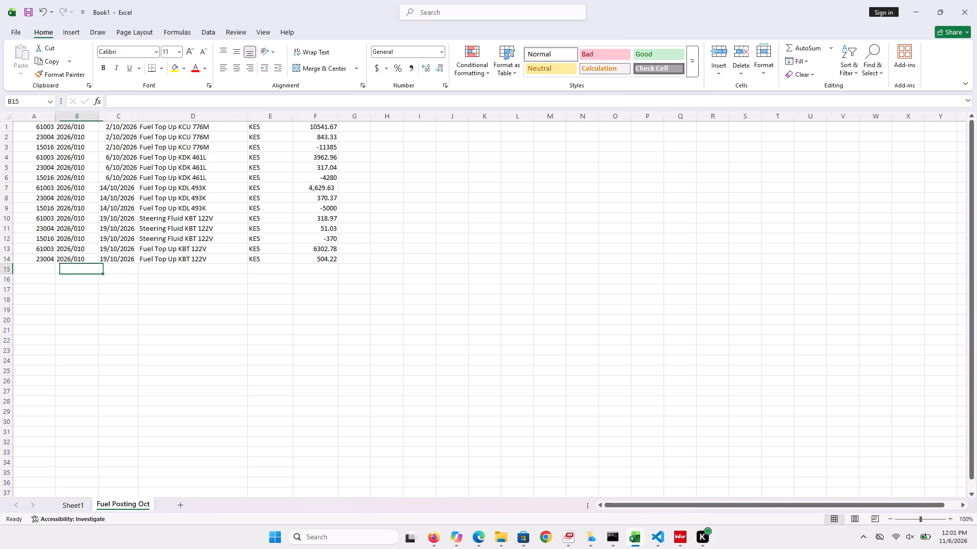
{"action": "key", "text": "Left"}
{"action": "type", "text": "15"}
{"action": "type", "text": "016"}
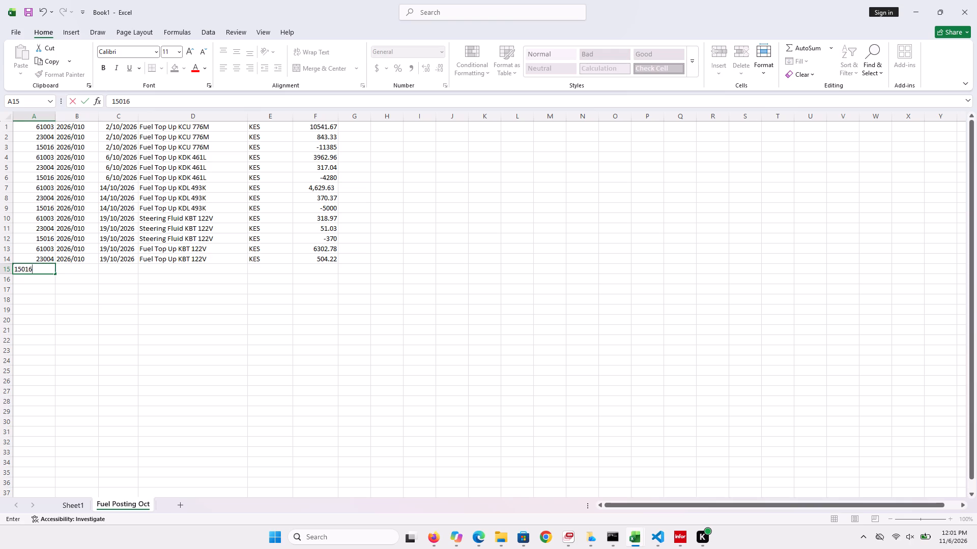
{"action": "key", "text": "Tab"}
{"action": "type", "text": "202"}
{"action": "key", "text": "6"}
{"action": "type", "text": "/010"}
{"action": "key", "text": "Tab"}
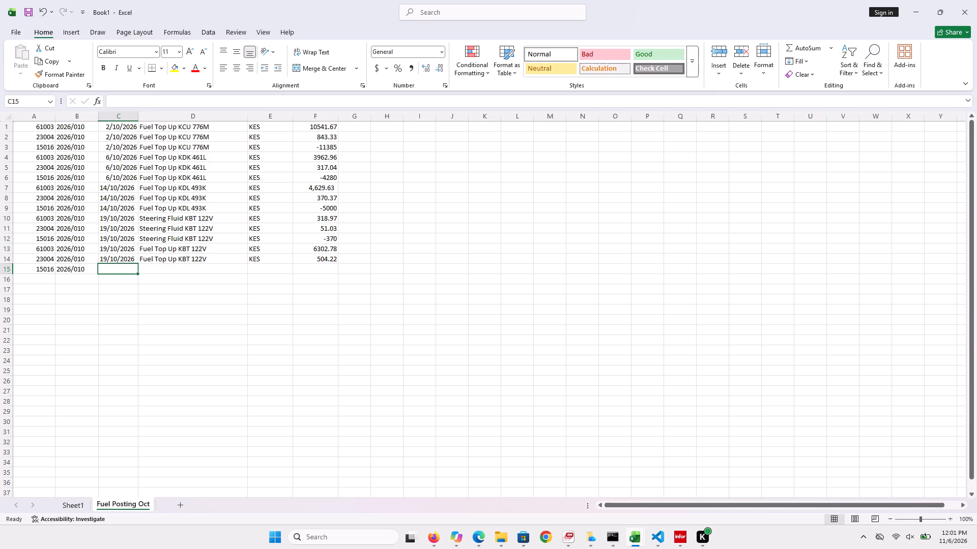
{"action": "type", "text": "19"}
{"action": "type", "text": "/10"}
{"action": "type", "text": "/2"}
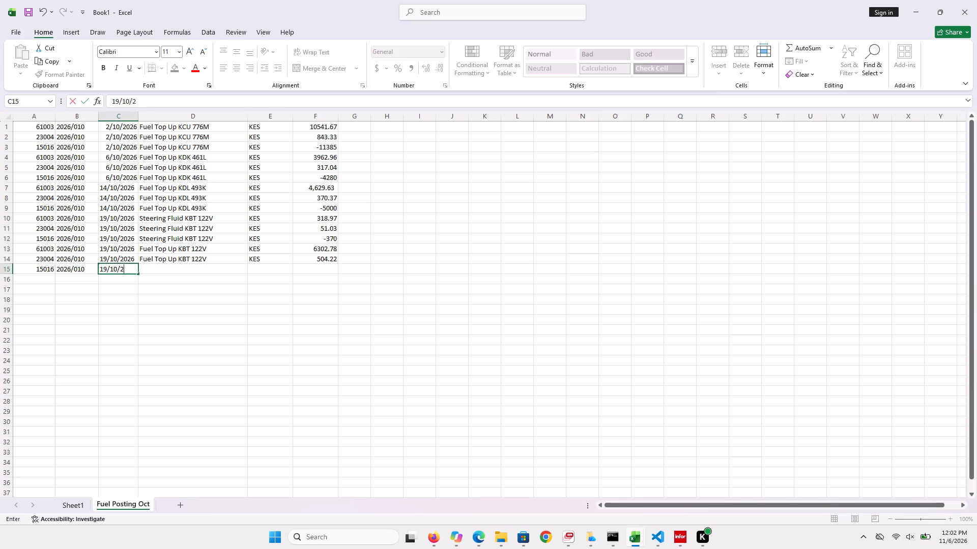
{"action": "type", "text": "026"}
{"action": "key", "text": "Tab"}
{"action": "key", "text": "f"}
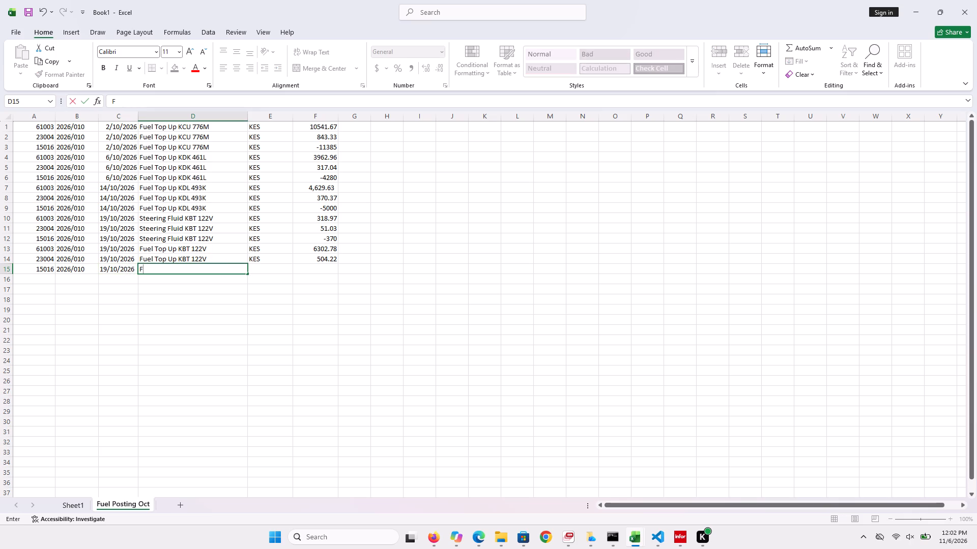
{"action": "type", "text": "el"}
{"action": "key", "text": "space"}
{"action": "type", "text": "op"}
{"action": "key", "text": "space"}
{"action": "key", "text": "u"}
{"action": "key", "text": "space"}
{"action": "key", "text": "k"}
{"action": "type", "text": "BT"}
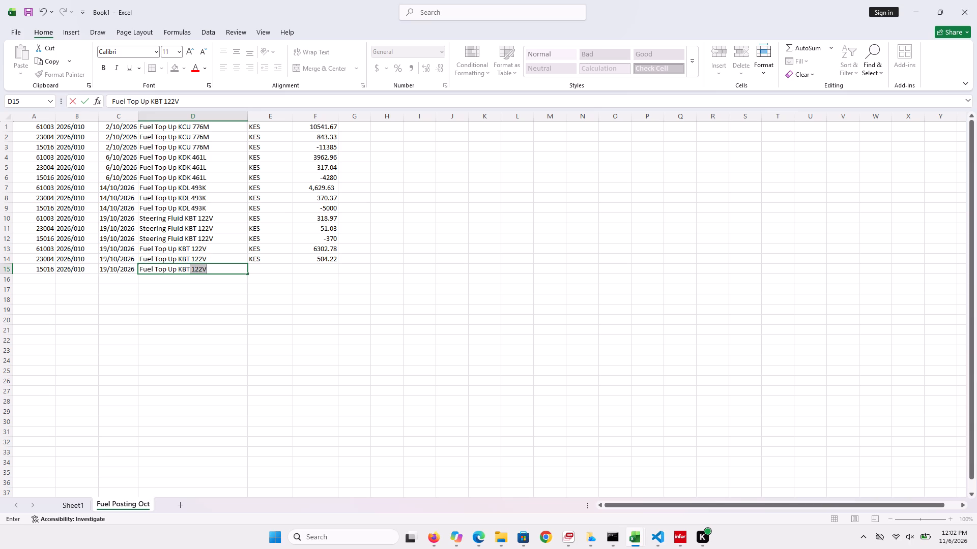
{"action": "key", "text": "Tab"}
Enter the currency KES in cell E15 and the balancing amount -6807 in cell F15.
{"action": "type", "text": "KRD"}
{"action": "key", "text": "BackSpace"}
{"action": "key", "text": "BackSpace"}
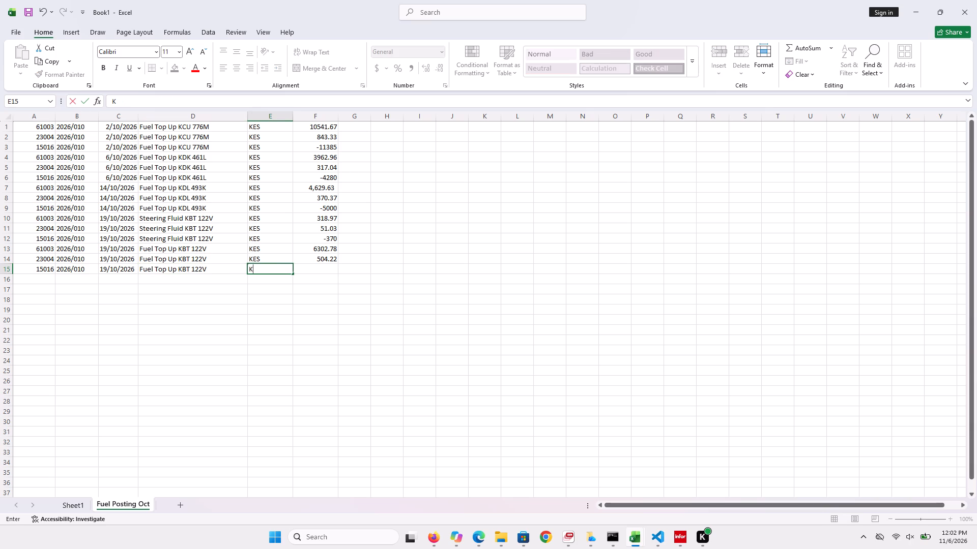
{"action": "type", "text": "ES"}
{"action": "left_click", "coordinate": [314, 271]}
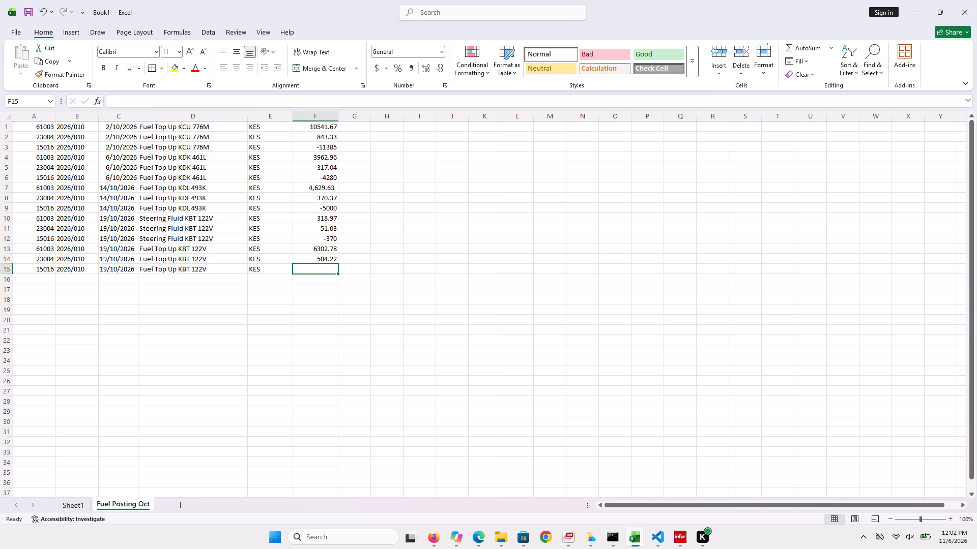
{"action": "key", "text": "minus"}
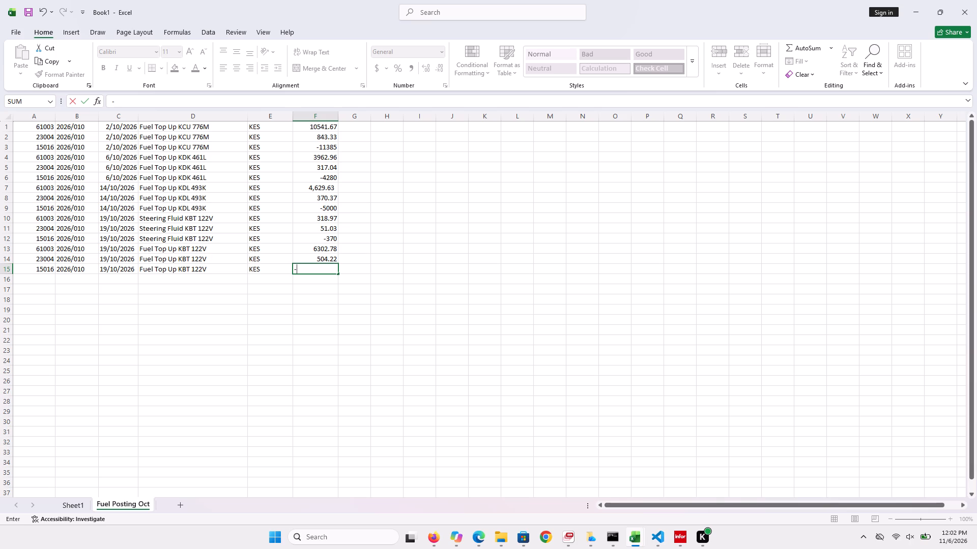
{"action": "key", "text": "6"}
{"action": "type", "text": "80"}
{"action": "key", "text": "7"}
{"action": "key", "text": "Down"}
Start the first line of the next posting with account 61002 in cell A16 and period 2026/010 in cell B16.
{"action": "key", "text": "Left"}
{"action": "key", "text": "Left"}
{"action": "key", "text": "Left"}
{"action": "key", "text": "Left"}
{"action": "key", "text": "Left"}
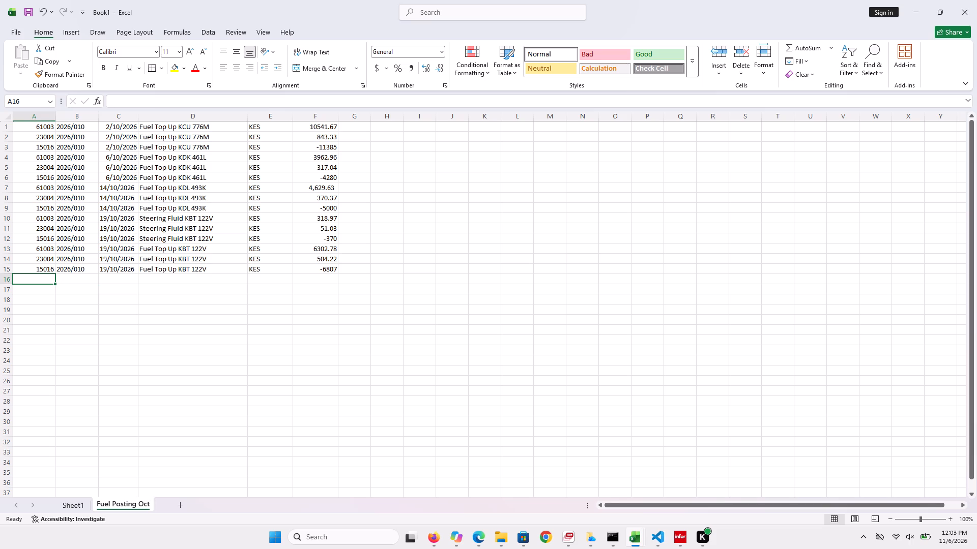
{"action": "type", "text": "61"}
{"action": "type", "text": "00"}
{"action": "key", "text": "2"}
{"action": "key", "text": "Right"}
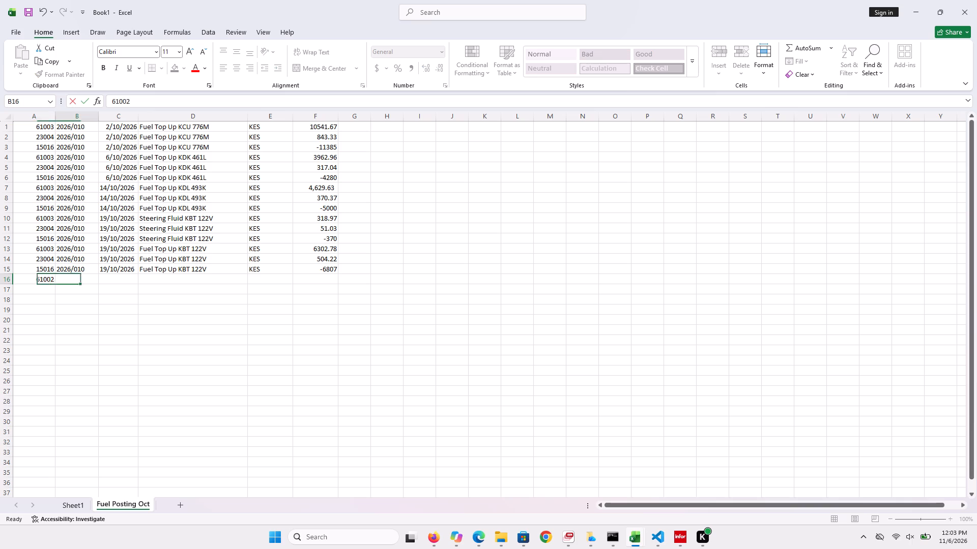
{"action": "type", "text": "2026"}
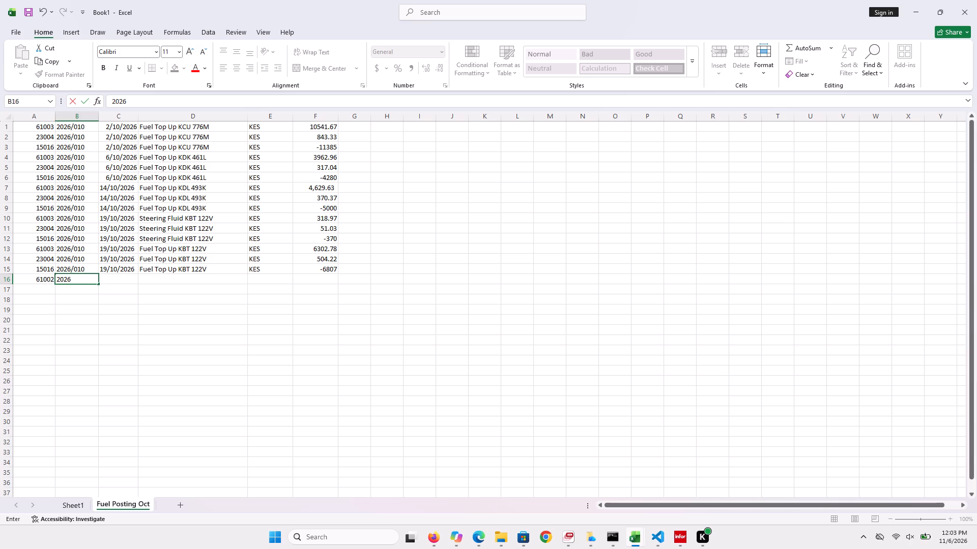
{"action": "type", "text": "/010"}
{"action": "key", "text": "Tab"}
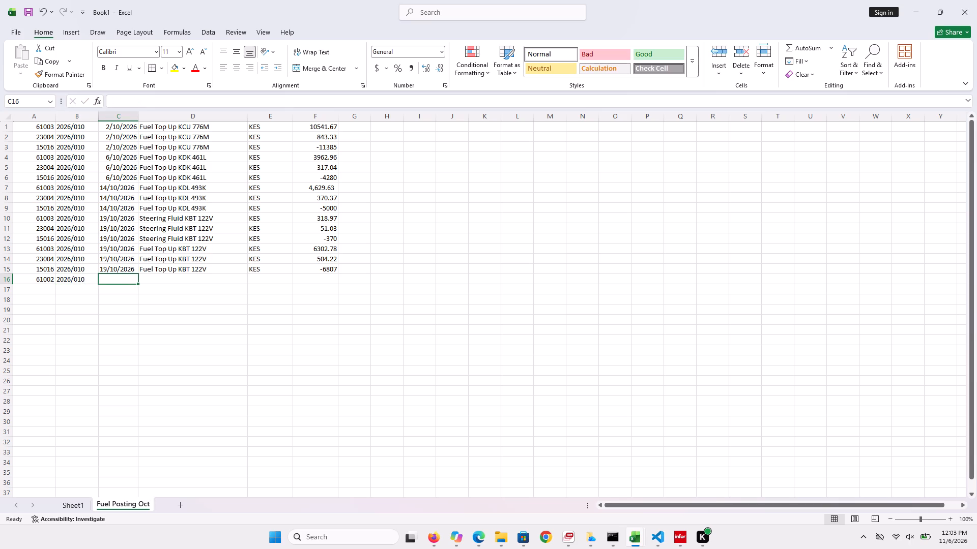
Enter the date 19/10/2026 in cell C16 for the new posting line.
{"action": "type", "text": "19"}
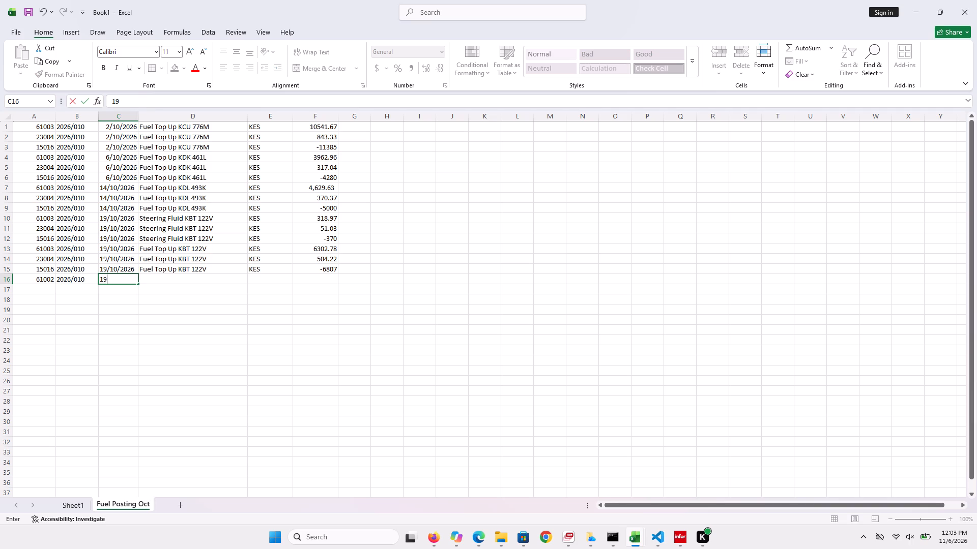
{"action": "key", "text": "slash"}
{"action": "type", "text": "10"}
{"action": "type", "text": "/1"}
{"action": "key", "text": "BackSpace"}
{"action": "type", "text": "20"}
{"action": "type", "text": "26"}
{"action": "key", "text": "Tab"}
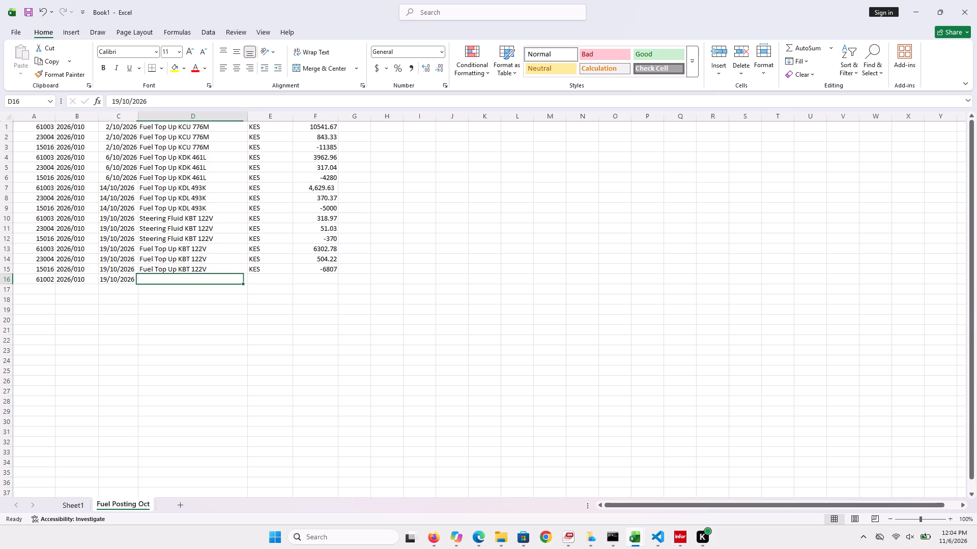
Correct the account code in cell A16 to 61003.
{"action": "left_click", "coordinate": [48, 275]}
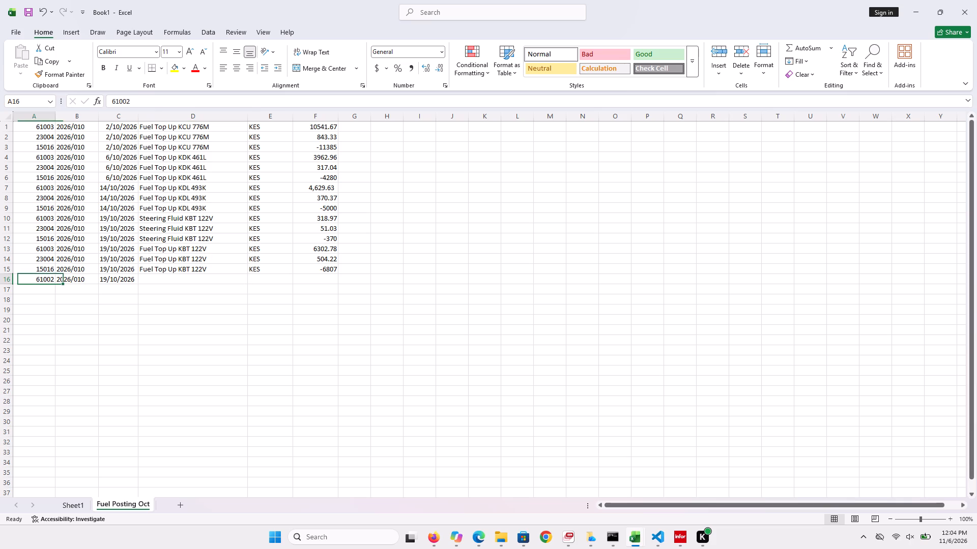
{"action": "key", "text": "6"}
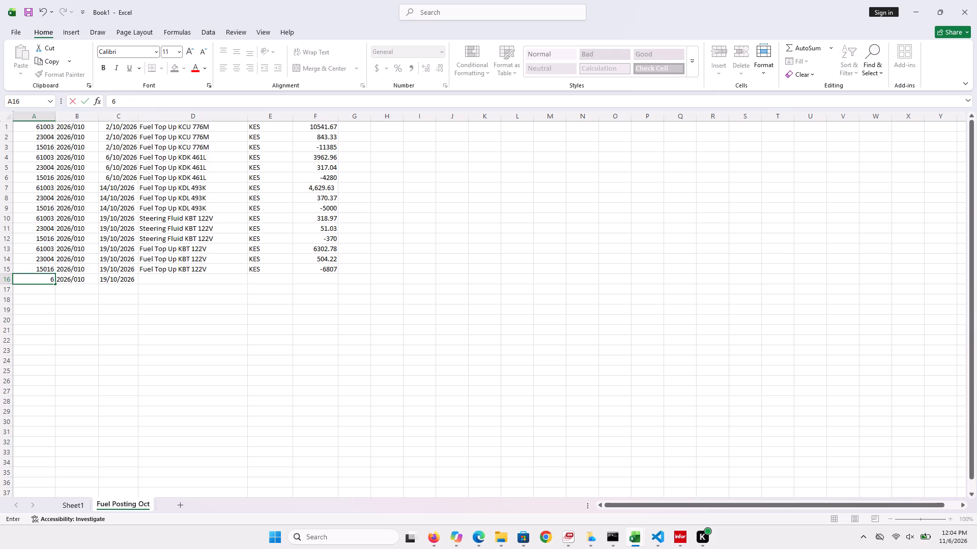
{"action": "type", "text": "100"}
{"action": "type", "text": "03"}
{"action": "key", "text": "BackSpace"}
{"action": "key", "text": "BackSpace"}
{"action": "key", "text": "3"}
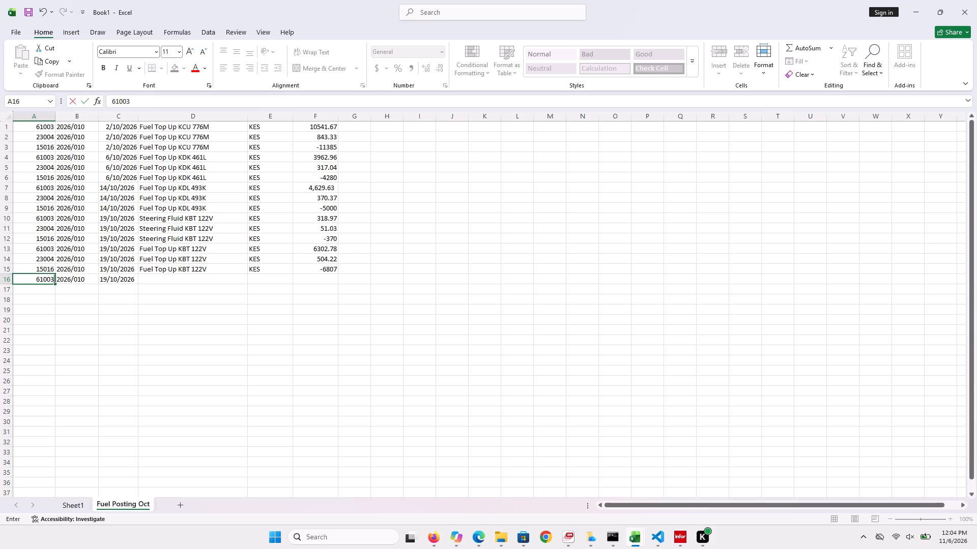
{"action": "left_click", "coordinate": [86, 294]}
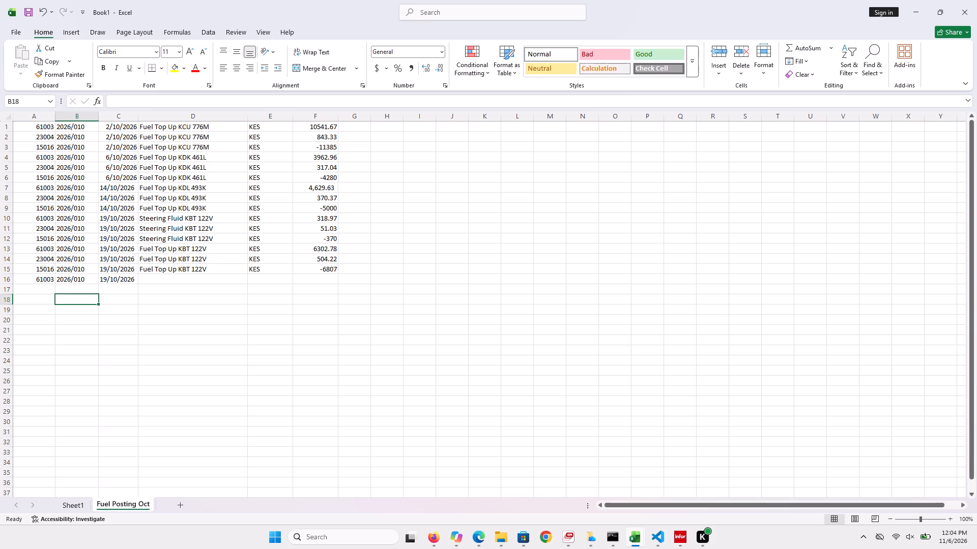
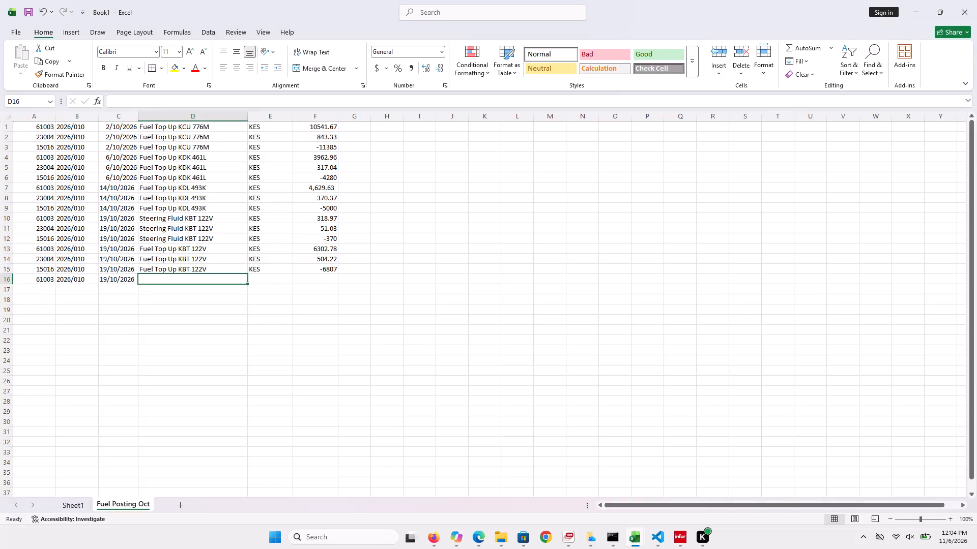
{"action": "key", "text": "f"}
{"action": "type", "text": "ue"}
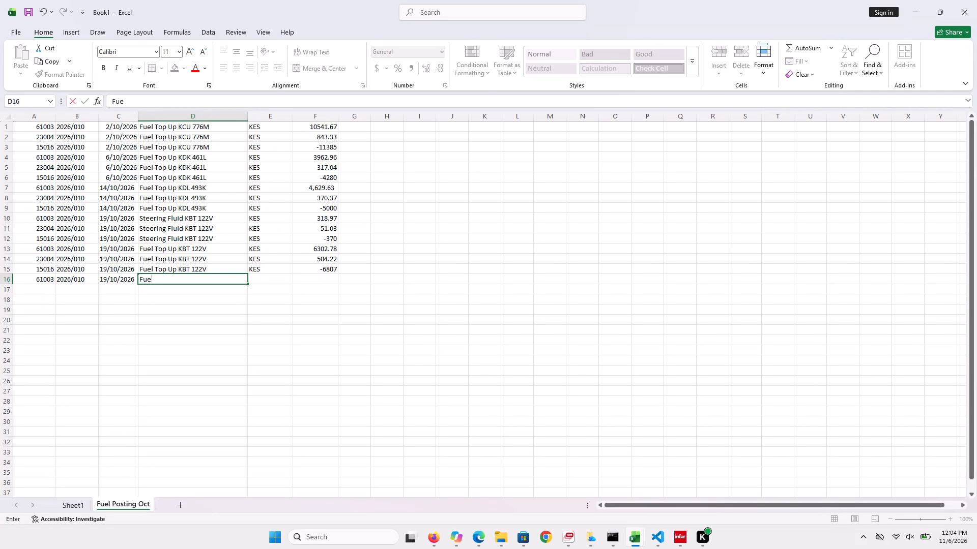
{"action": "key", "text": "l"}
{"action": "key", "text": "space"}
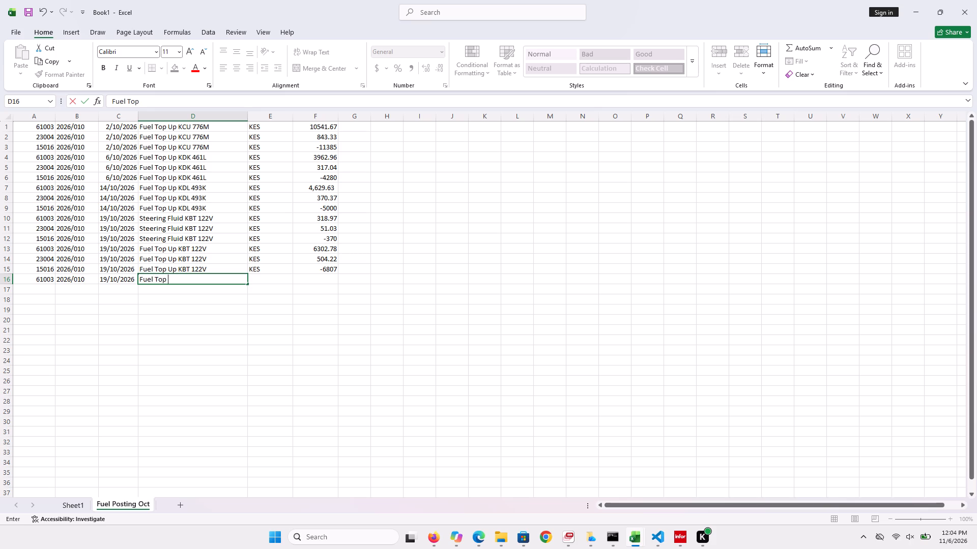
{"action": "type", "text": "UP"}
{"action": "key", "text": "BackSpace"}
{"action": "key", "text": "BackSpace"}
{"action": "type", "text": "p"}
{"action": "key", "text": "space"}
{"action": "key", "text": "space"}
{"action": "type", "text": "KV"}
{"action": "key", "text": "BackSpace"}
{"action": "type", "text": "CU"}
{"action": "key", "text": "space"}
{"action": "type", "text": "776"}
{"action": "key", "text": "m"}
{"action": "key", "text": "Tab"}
Enter the currency KES in cell E16 and the amount 10541.67 in cell F16.
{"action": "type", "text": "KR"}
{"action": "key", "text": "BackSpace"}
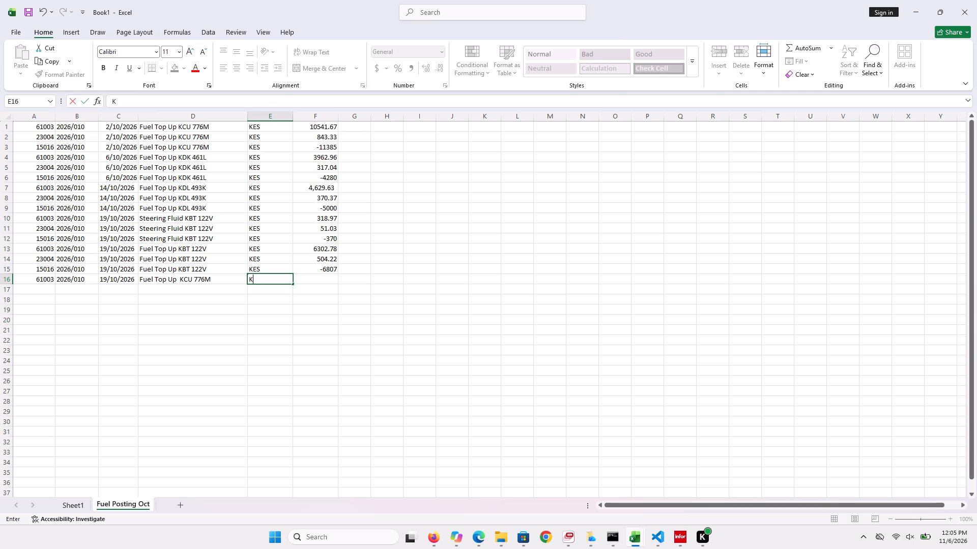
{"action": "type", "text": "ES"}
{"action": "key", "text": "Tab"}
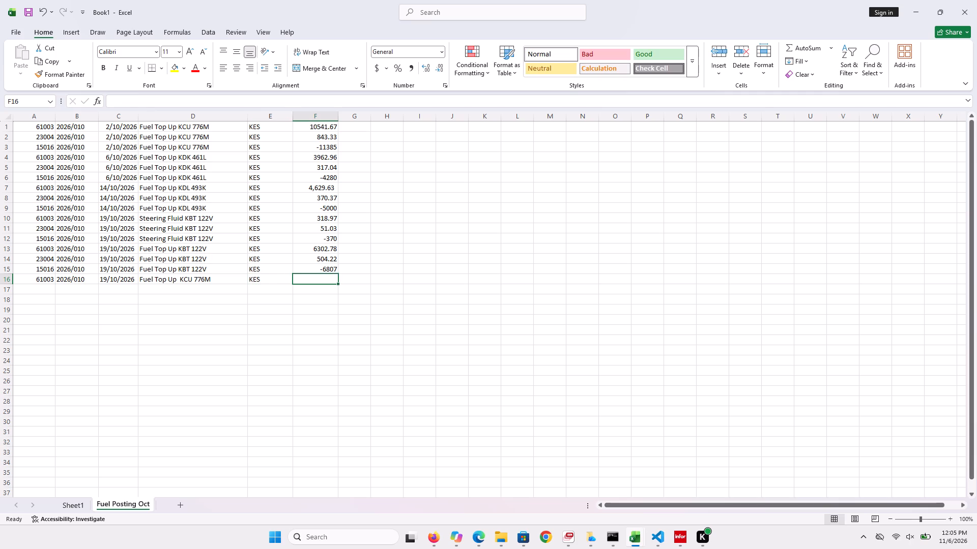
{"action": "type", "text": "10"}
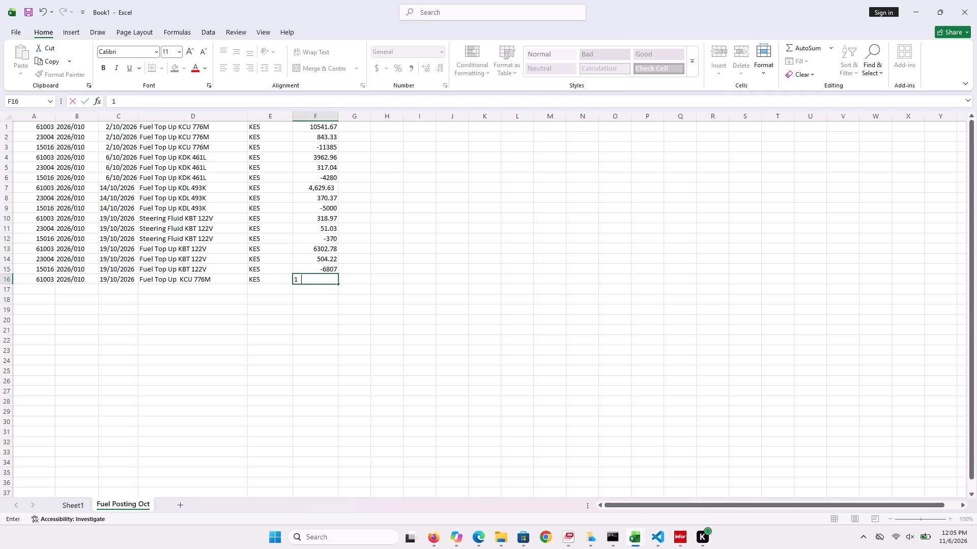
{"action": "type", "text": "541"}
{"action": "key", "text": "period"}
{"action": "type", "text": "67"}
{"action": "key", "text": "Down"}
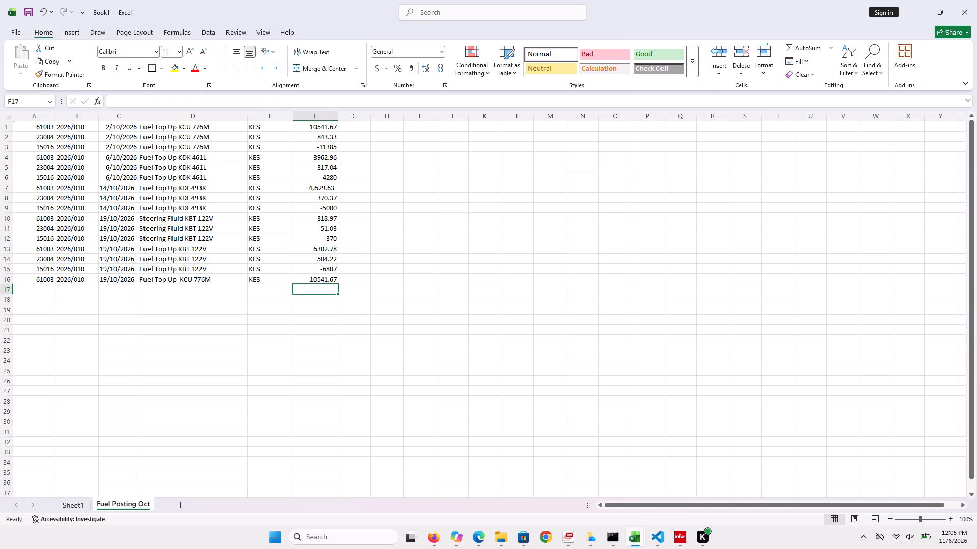
Start the next posting line with account 15016 in cell A17 and period 2026/010 in cell B17.
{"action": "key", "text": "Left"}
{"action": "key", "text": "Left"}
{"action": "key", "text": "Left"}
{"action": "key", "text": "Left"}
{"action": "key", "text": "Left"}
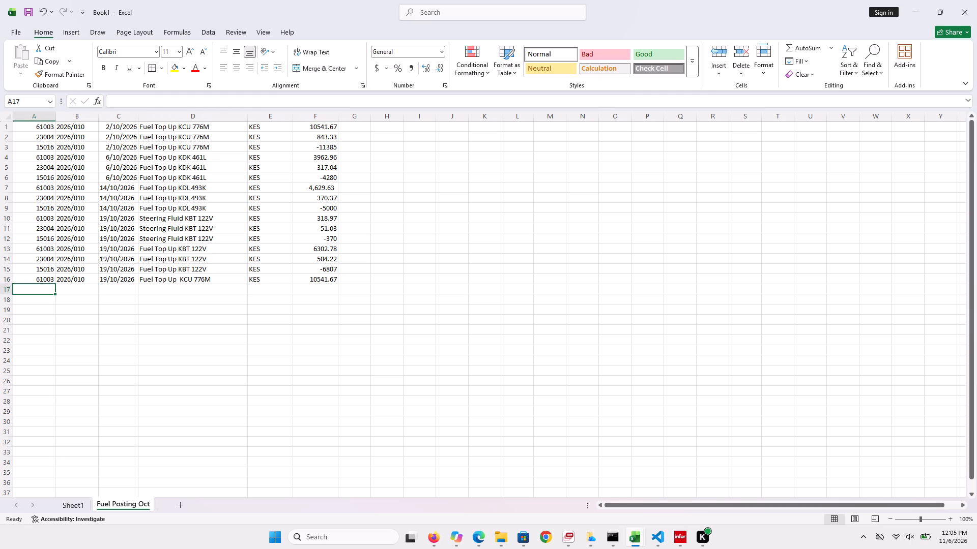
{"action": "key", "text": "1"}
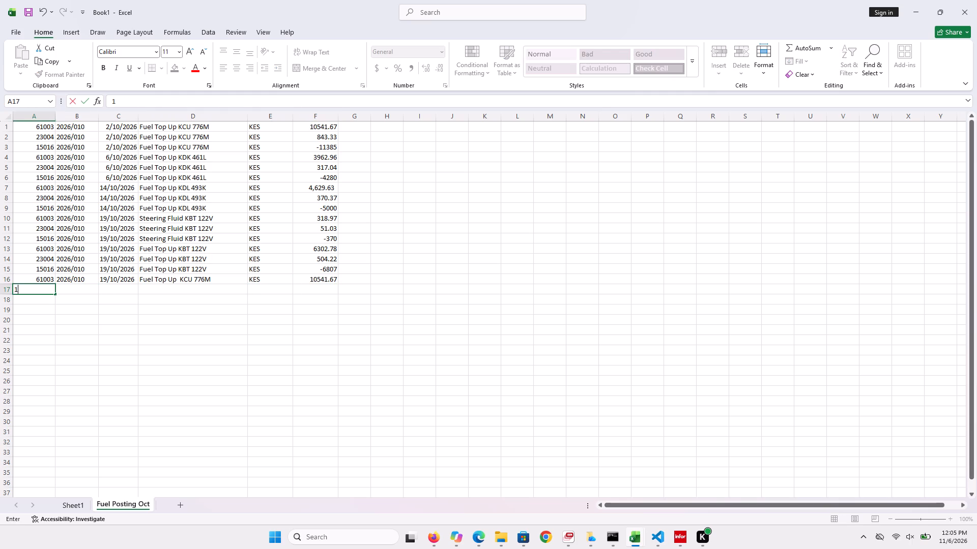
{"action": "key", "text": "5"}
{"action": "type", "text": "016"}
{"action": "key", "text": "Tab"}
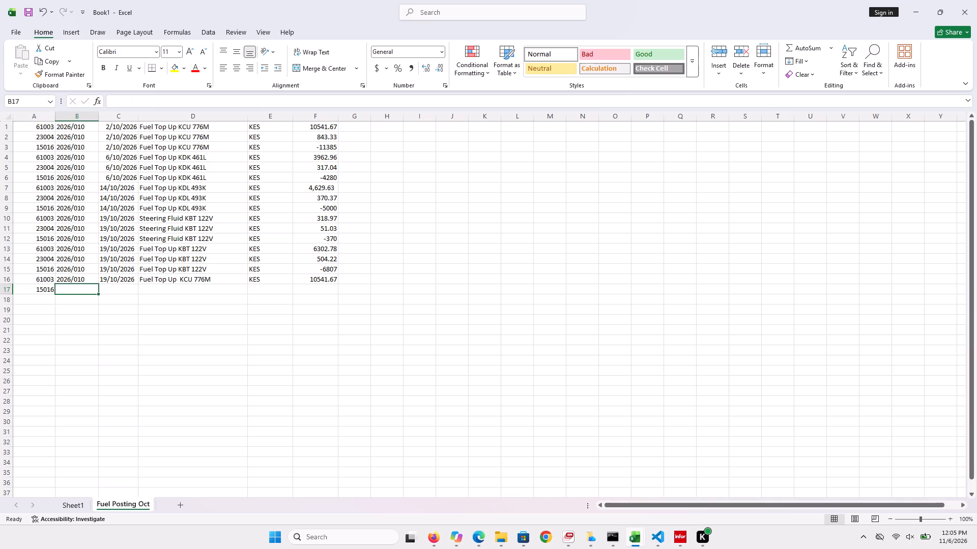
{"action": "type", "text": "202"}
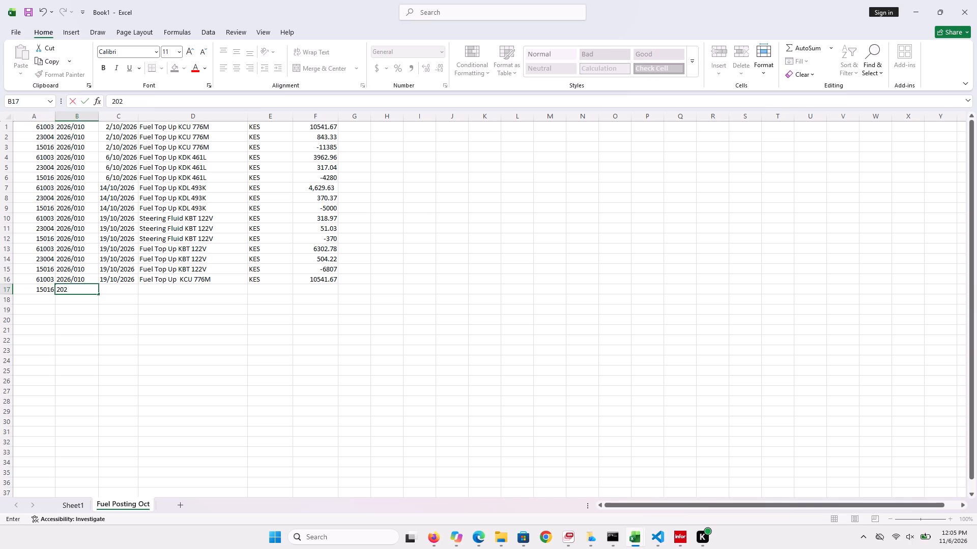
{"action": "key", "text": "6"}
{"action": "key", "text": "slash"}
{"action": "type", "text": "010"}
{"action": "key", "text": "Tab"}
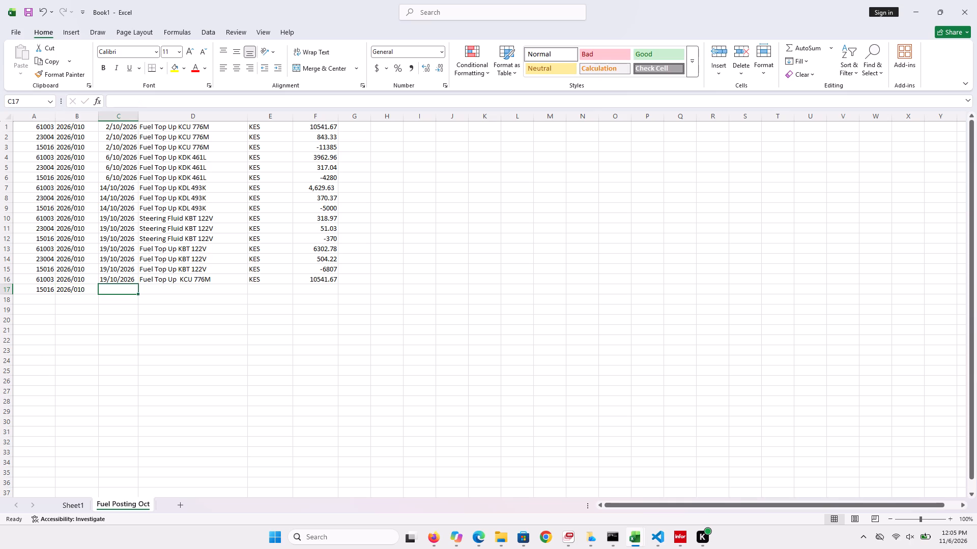
Enter the date 19/10/2026 in cell C17 for the new posting line.
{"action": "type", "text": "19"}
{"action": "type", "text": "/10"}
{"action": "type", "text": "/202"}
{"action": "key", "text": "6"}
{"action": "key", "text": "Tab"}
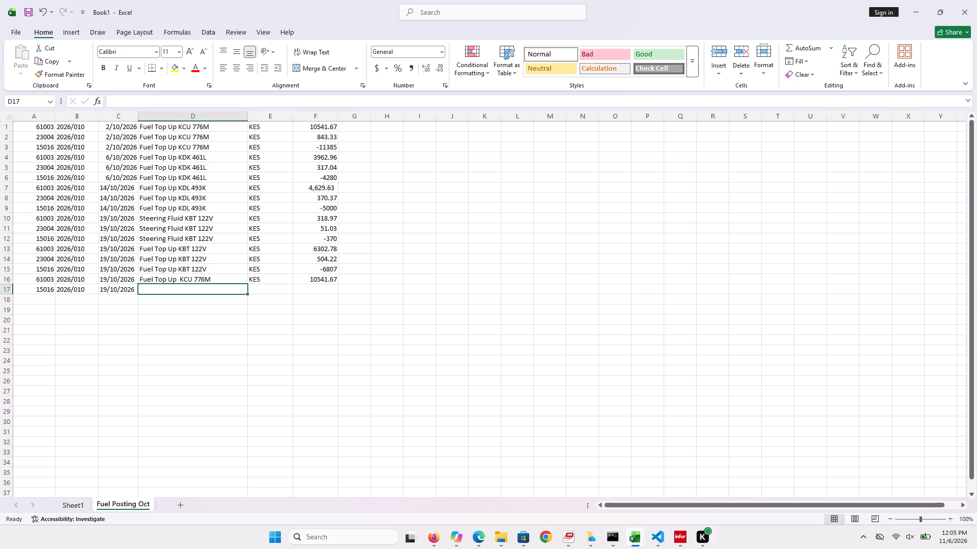
Enter the description text Fuel Top Up in cell D17.
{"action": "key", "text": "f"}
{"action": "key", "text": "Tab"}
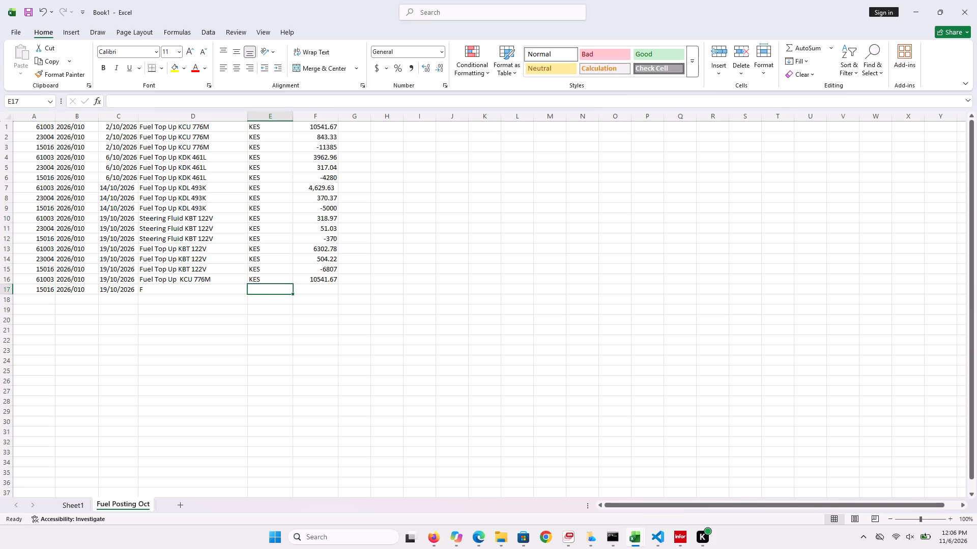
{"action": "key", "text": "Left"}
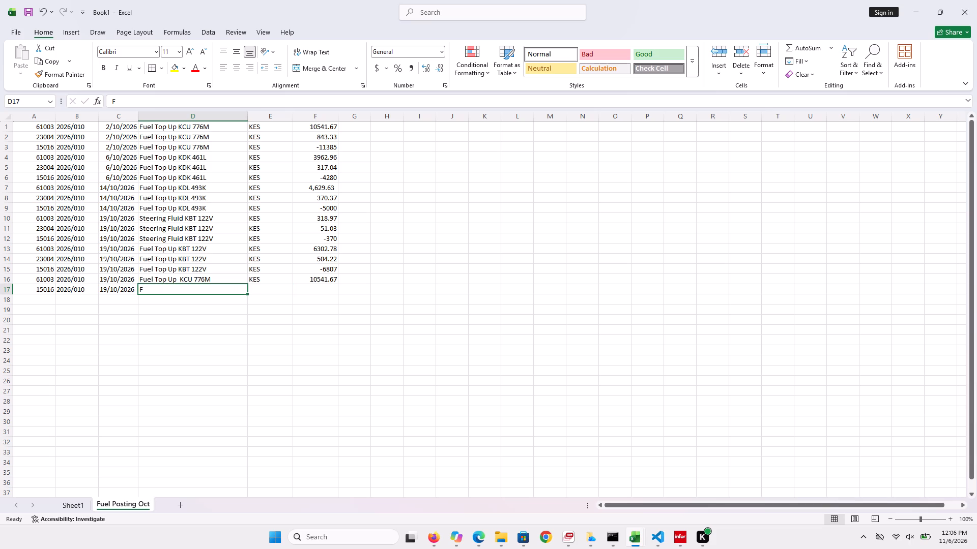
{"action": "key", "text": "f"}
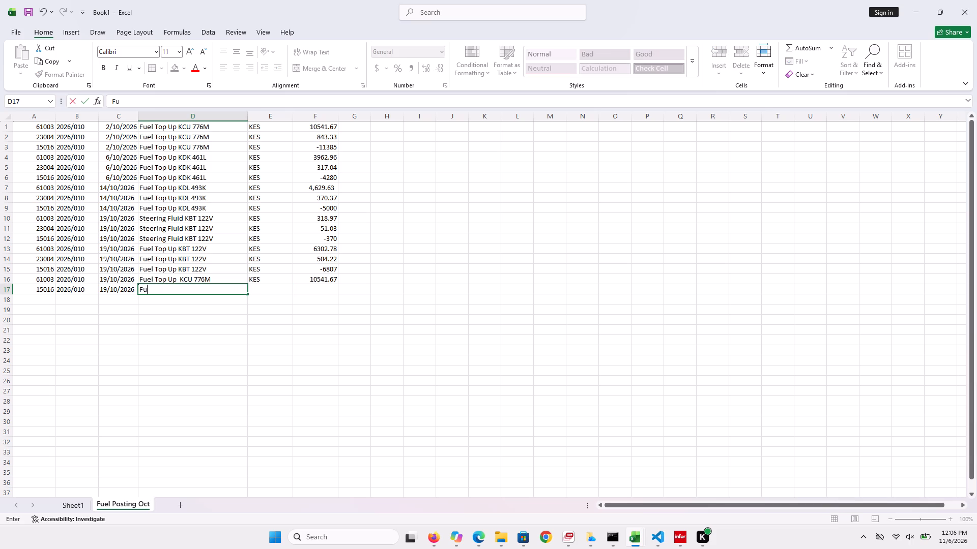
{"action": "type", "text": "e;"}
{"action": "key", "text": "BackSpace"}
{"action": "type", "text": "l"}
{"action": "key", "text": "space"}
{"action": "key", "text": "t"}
Correct the account code in cell A17 to 23004.
{"action": "left_click", "coordinate": [44, 293]}
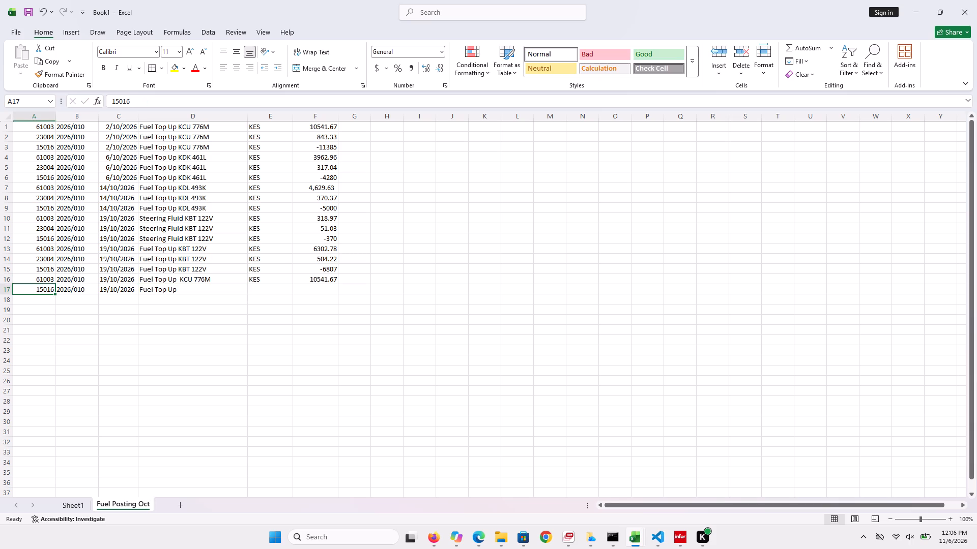
{"action": "type", "text": "23"}
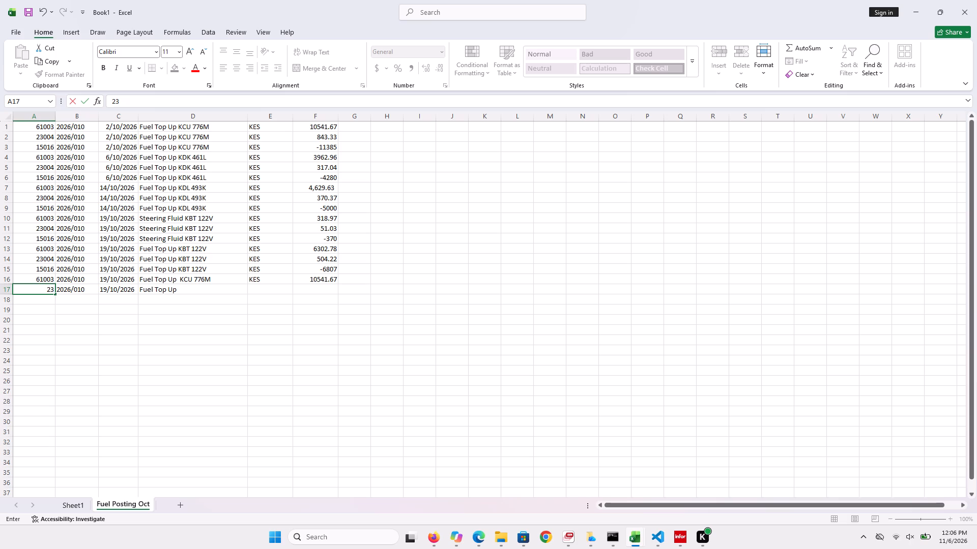
{"action": "type", "text": "00"}
{"action": "key", "text": "4"}
{"action": "left_click", "coordinate": [189, 293]}
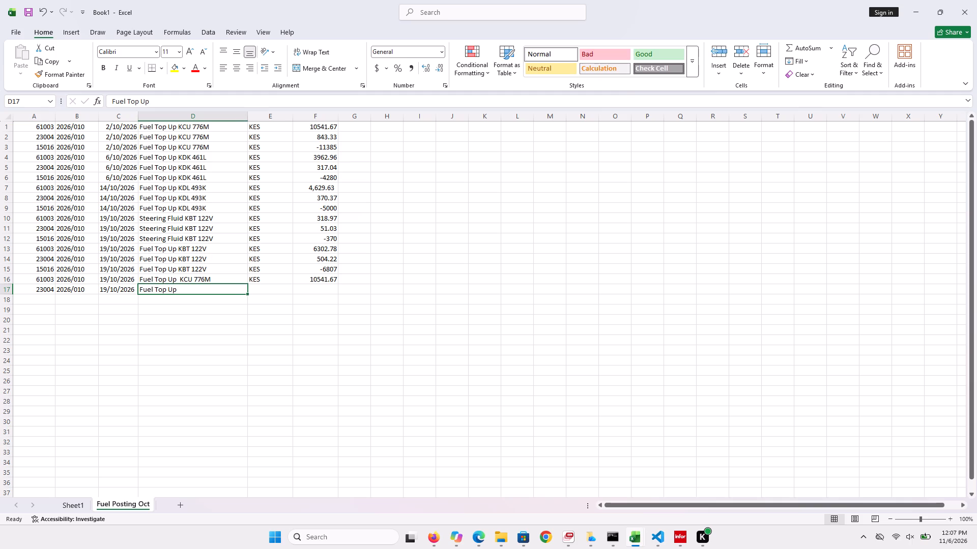
{"action": "left_click", "coordinate": [191, 292]}
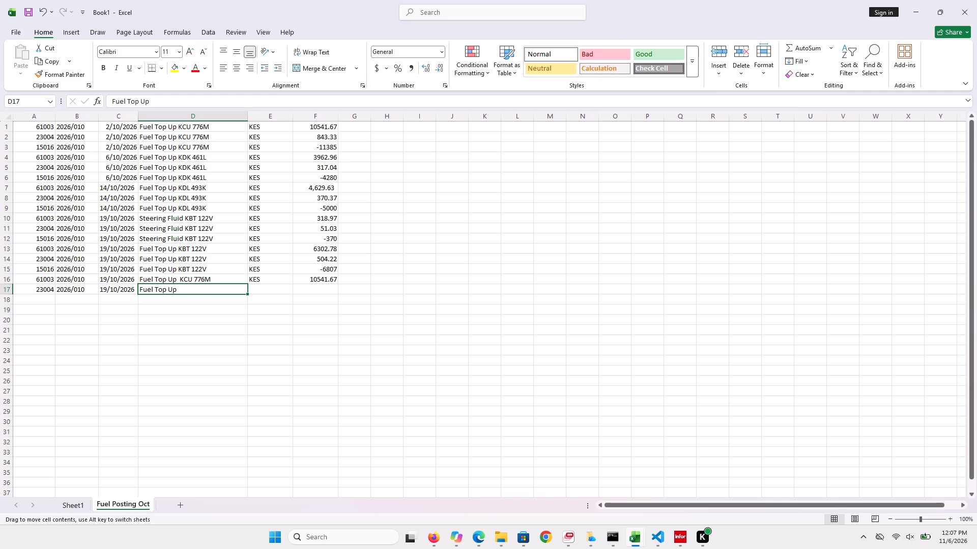
{"action": "double_click", "coordinate": [191, 291]}
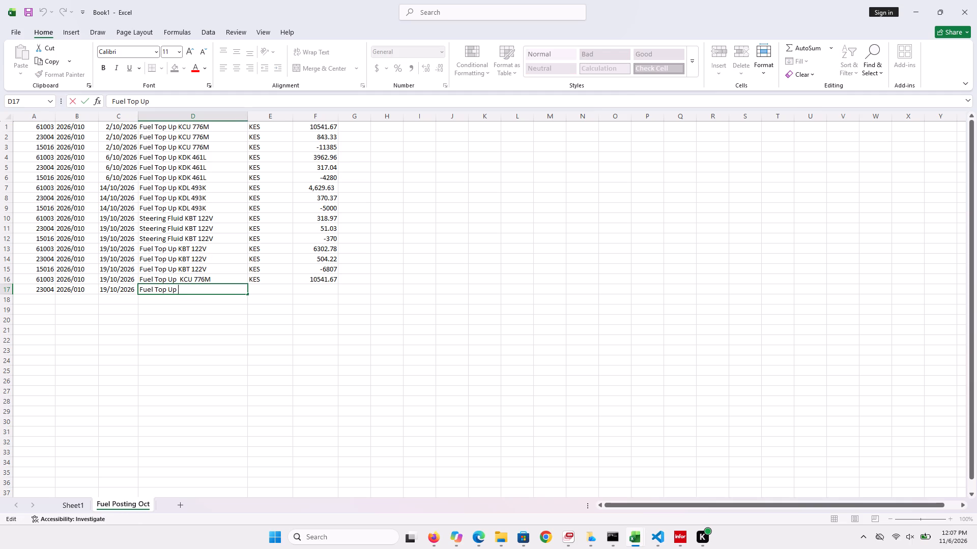
{"action": "type", "text": "kcu"}
{"action": "key", "text": "BackSpace"}
{"action": "key", "text": "BackSpace"}
{"action": "key", "text": "BackSpace"}
{"action": "key", "text": "BackSpace"}
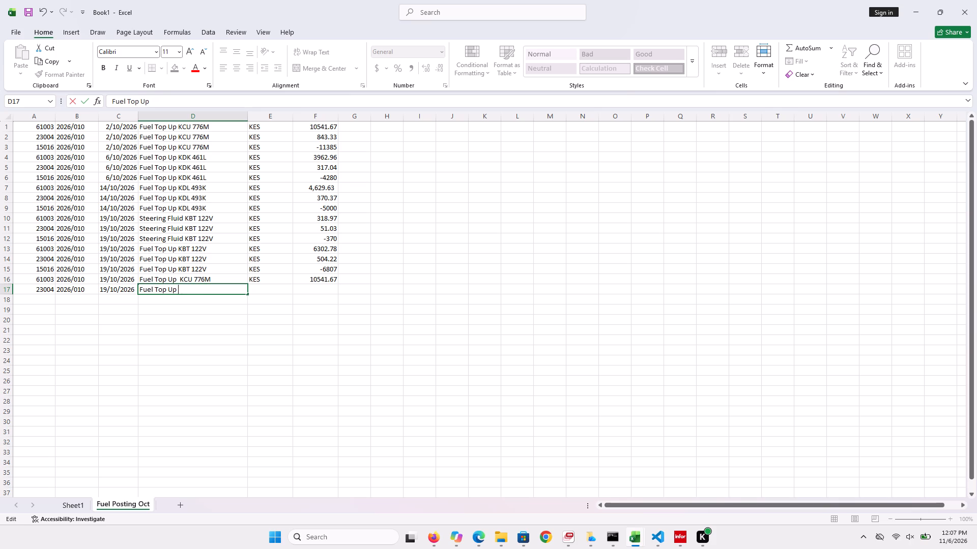
{"action": "type", "text": "KV"}
{"action": "key", "text": "BackSpace"}
{"action": "key", "text": "c"}
{"action": "key", "text": "Tab"}
Enter the currency KES in cell E17 and the amount 843.33 in cell F17.
{"action": "key", "text": "k"}
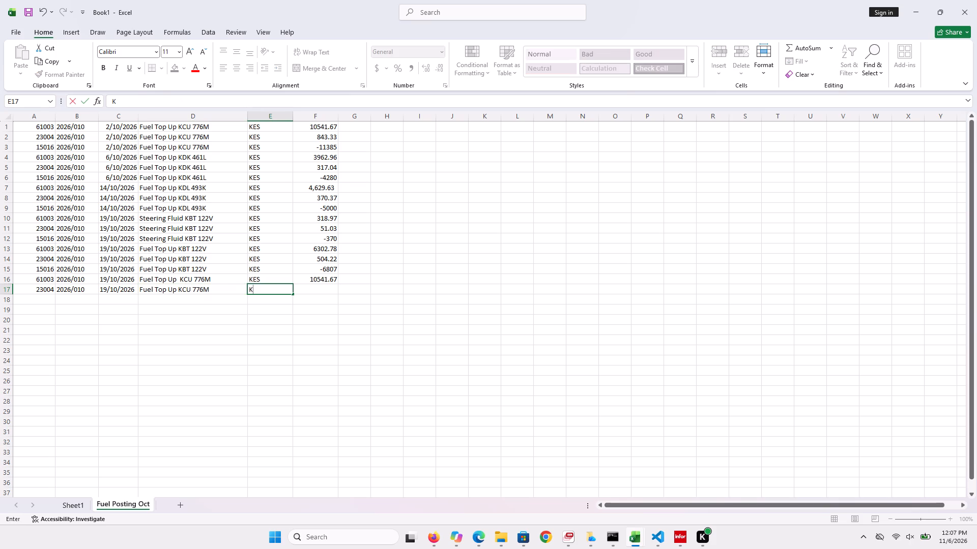
{"action": "type", "text": "ES"}
{"action": "key", "text": "Tab"}
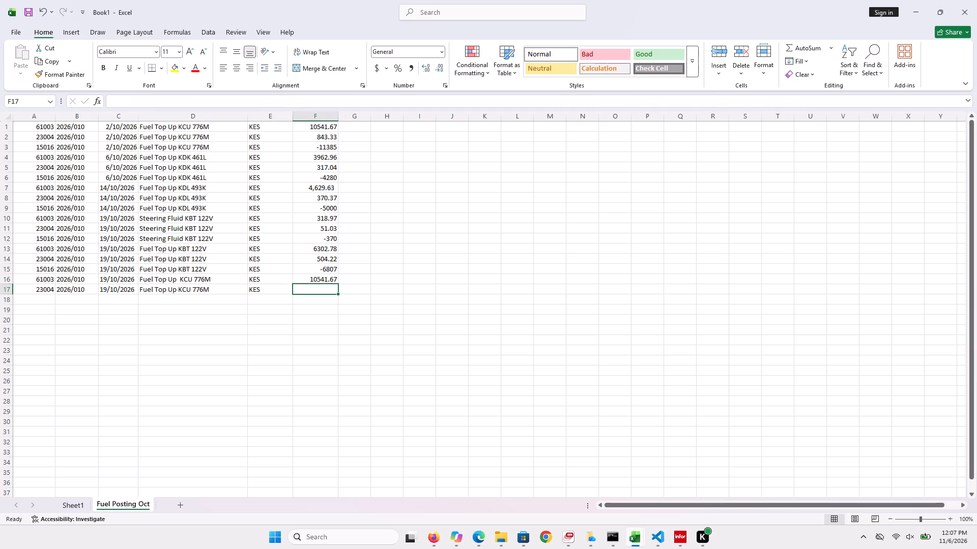
{"action": "left_click", "coordinate": [318, 294]}
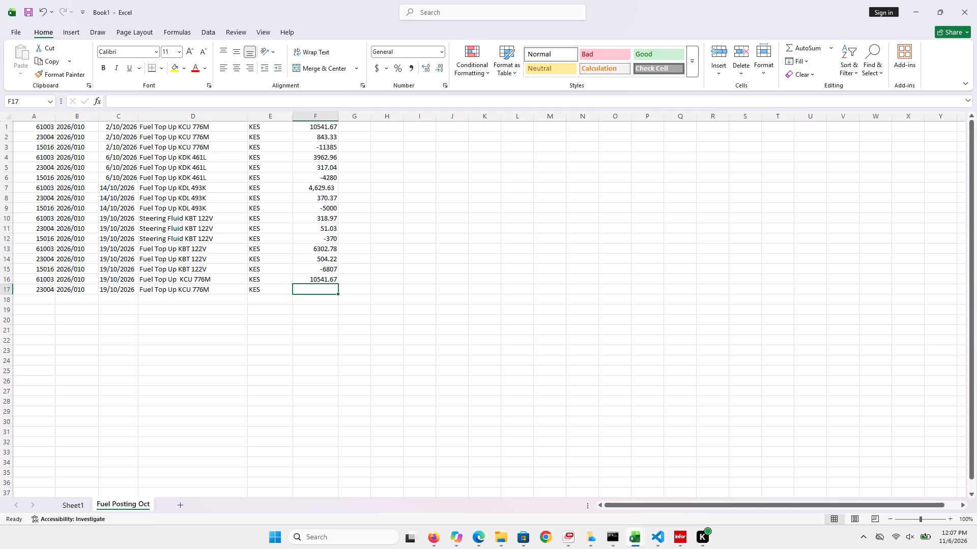
{"action": "left_click", "coordinate": [318, 288]}
{"action": "double_click", "coordinate": [318, 288]}
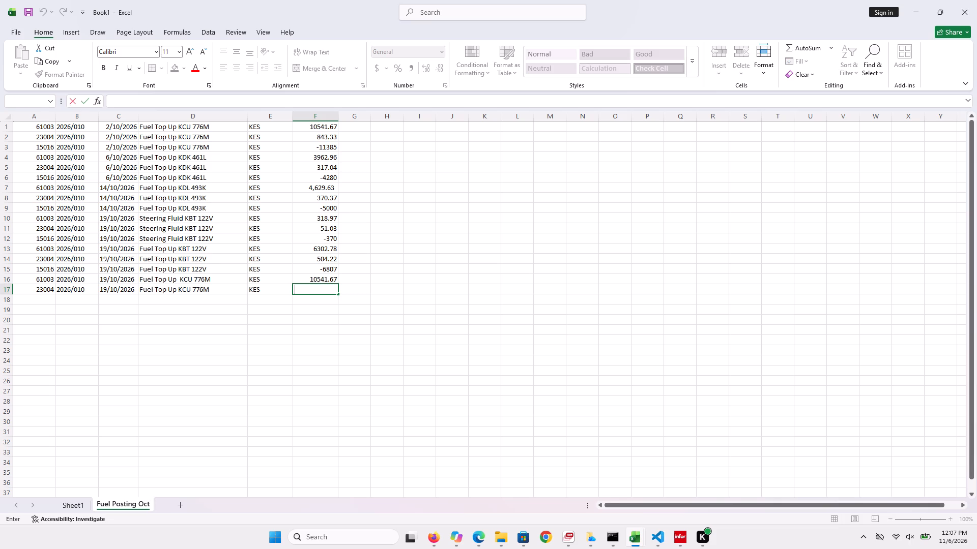
{"action": "type", "text": "84"}
{"action": "key", "text": "3"}
{"action": "type", "text": ".33"}
Start the third posting line with account 15016 in cell A18 and period 2026/010 in cell B18.
{"action": "left_click", "coordinate": [49, 302]}
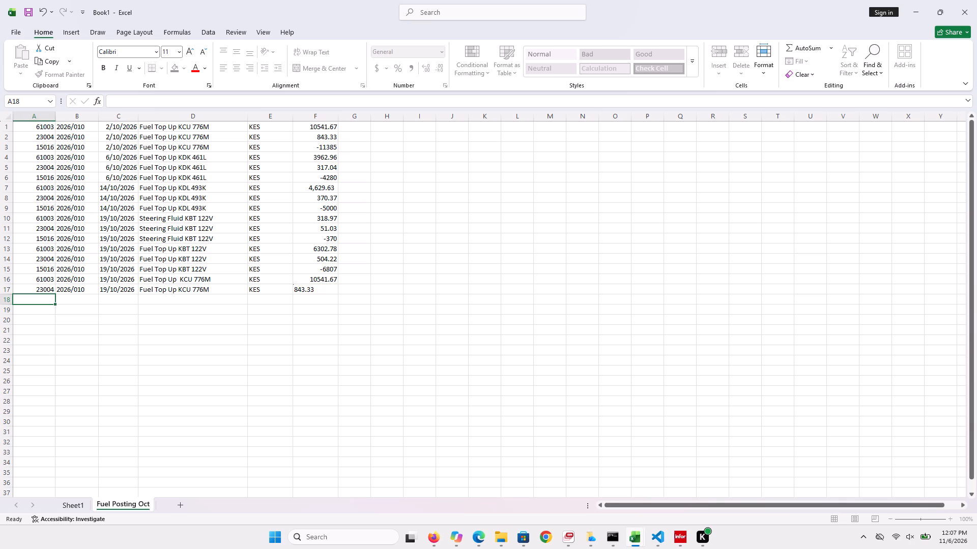
{"action": "type", "text": "15"}
{"action": "type", "text": "016"}
{"action": "key", "text": "Tab"}
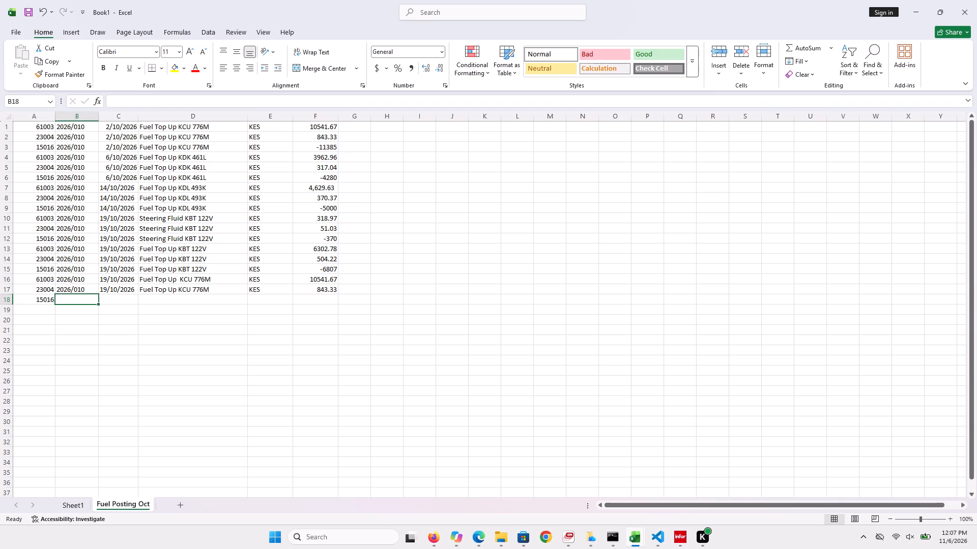
{"action": "type", "text": "202"}
{"action": "key", "text": "6"}
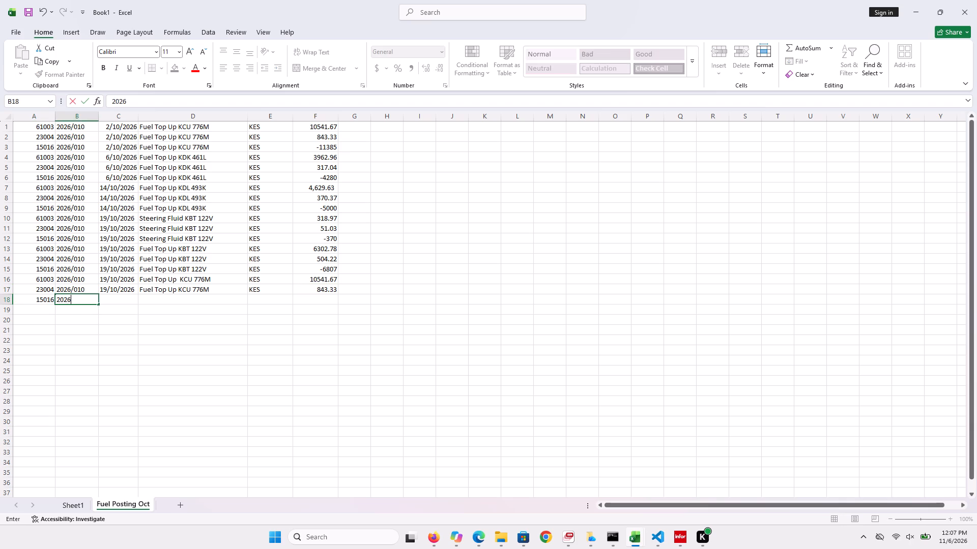
{"action": "type", "text": "/010"}
{"action": "key", "text": "Tab"}
Enter the date 19/10/2026 in cell C18 for the account 15016 line.
{"action": "key", "text": "Tab"}
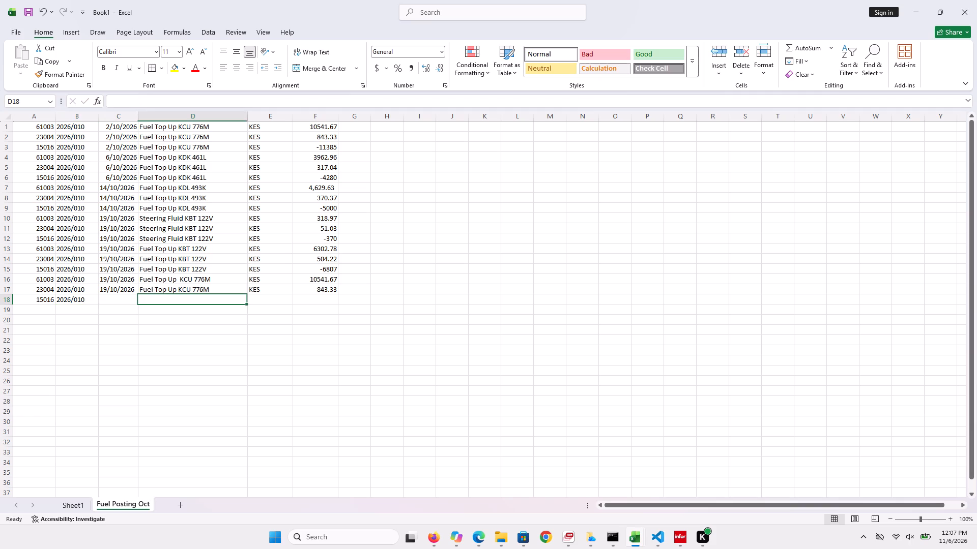
{"action": "key", "text": "Left"}
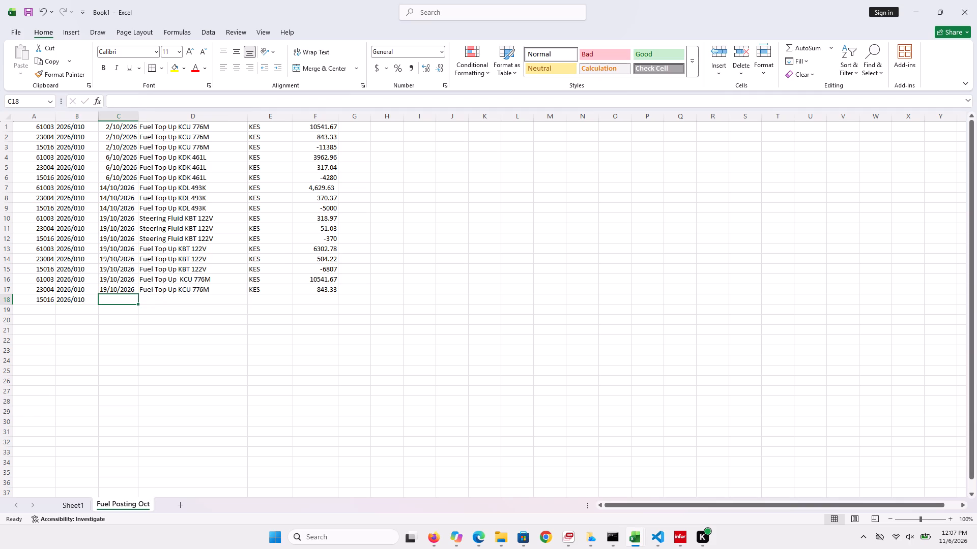
{"action": "type", "text": "19"}
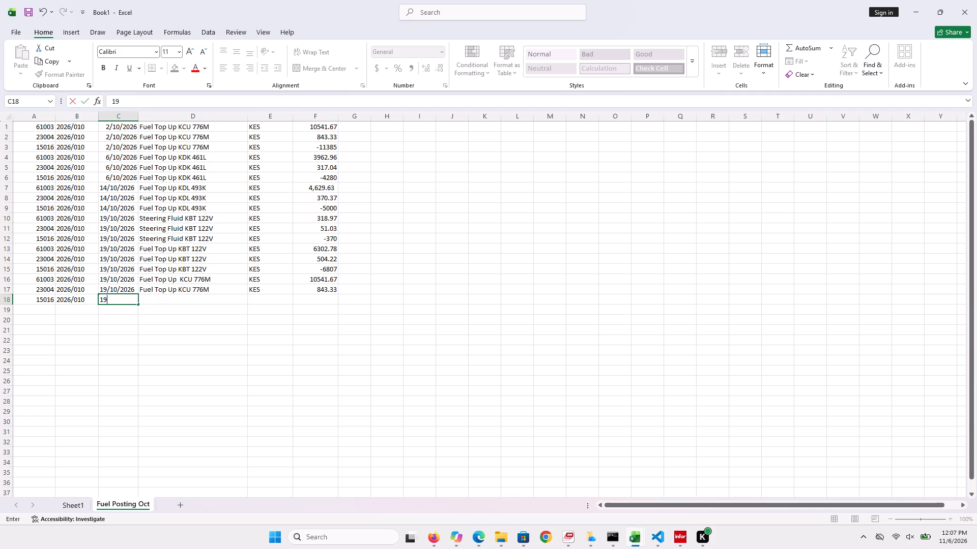
{"action": "type", "text": "/10"}
{"action": "key", "text": "slash"}
{"action": "type", "text": "2-2"}
{"action": "key", "text": "BackSpace"}
{"action": "key", "text": "BackSpace"}
{"action": "key", "text": "0"}
{"action": "type", "text": "26"}
{"action": "key", "text": "Tab"}
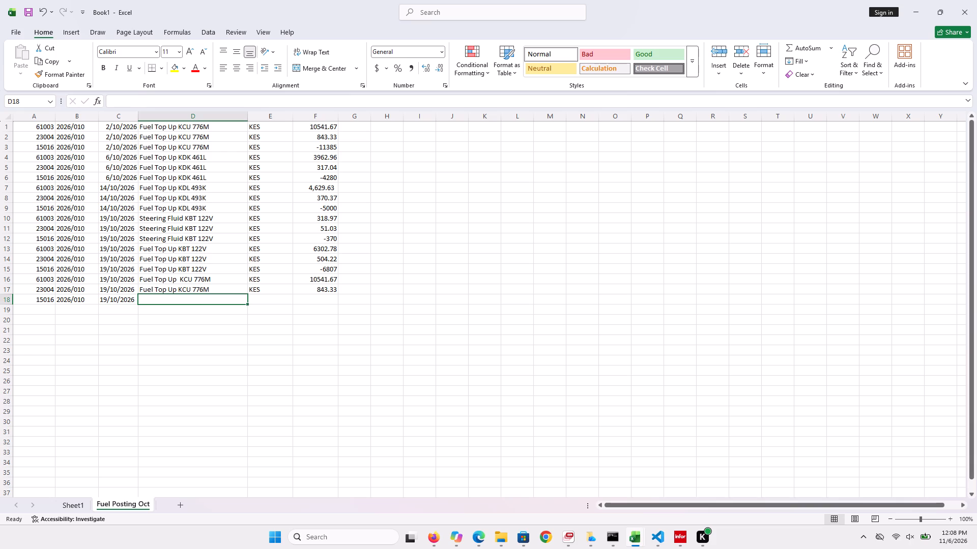
{"action": "left_click", "coordinate": [165, 301]}
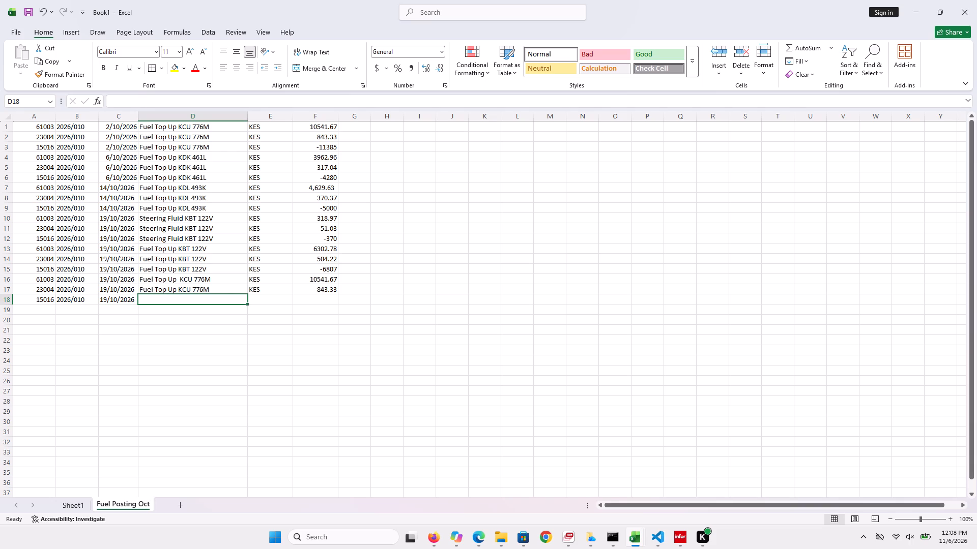
{"action": "double_click", "coordinate": [162, 301]}
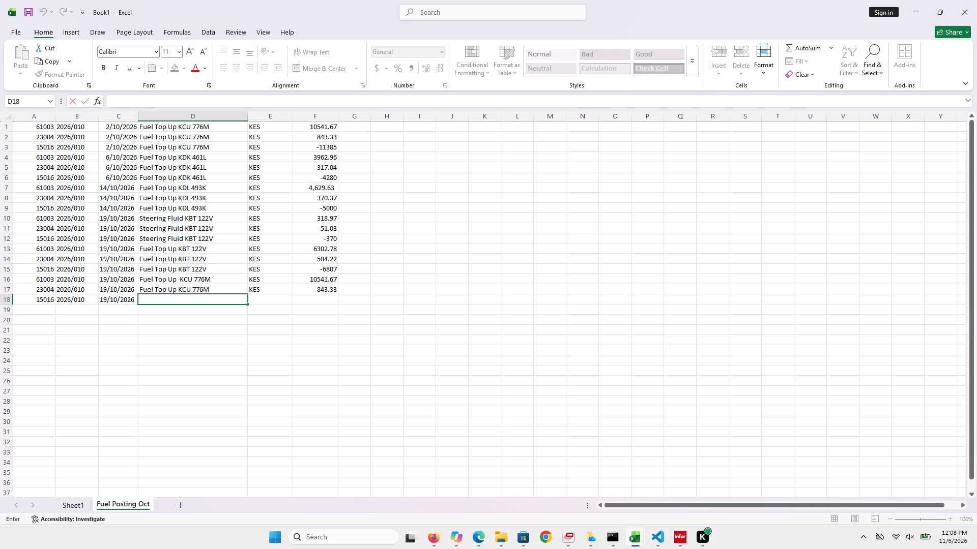
{"action": "key", "text": "f"}
{"action": "type", "text": "uel"}
{"action": "key", "text": "space"}
{"action": "key", "text": "i"}
{"action": "key", "text": "BackSpace"}
{"action": "key", "text": "p"}
{"action": "key", "text": "BackSpace"}
{"action": "key", "text": "space"}
{"action": "type", "text": "KCU"}
{"action": "key", "text": "Tab"}
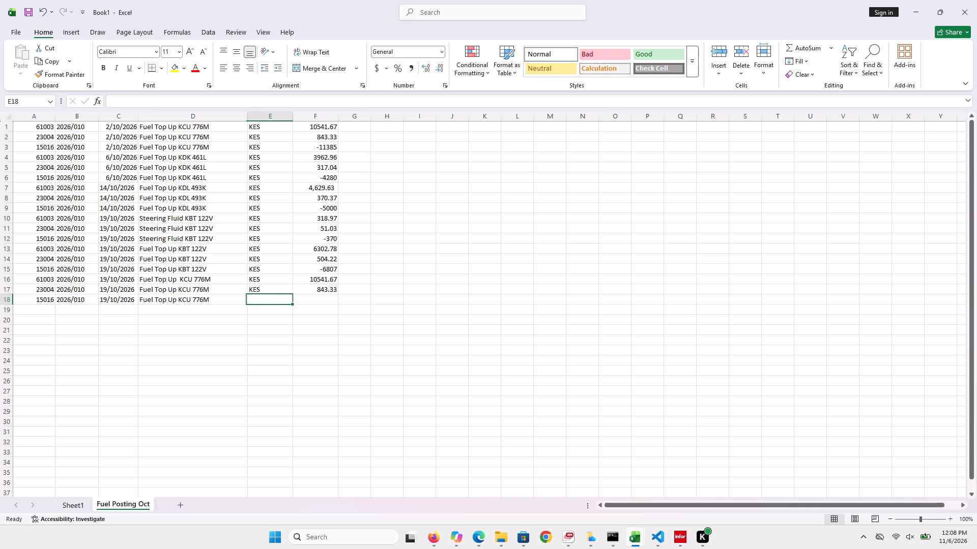
Enter the currency KES in cell E18 and the amount -11385 in cell F18.
{"action": "key", "text": "l"}
{"action": "key", "text": "BackSpace"}
{"action": "type", "text": "KRD"}
{"action": "key", "text": "BackSpace"}
{"action": "key", "text": "BackSpace"}
{"action": "type", "text": "ES"}
{"action": "key", "text": "Tab"}
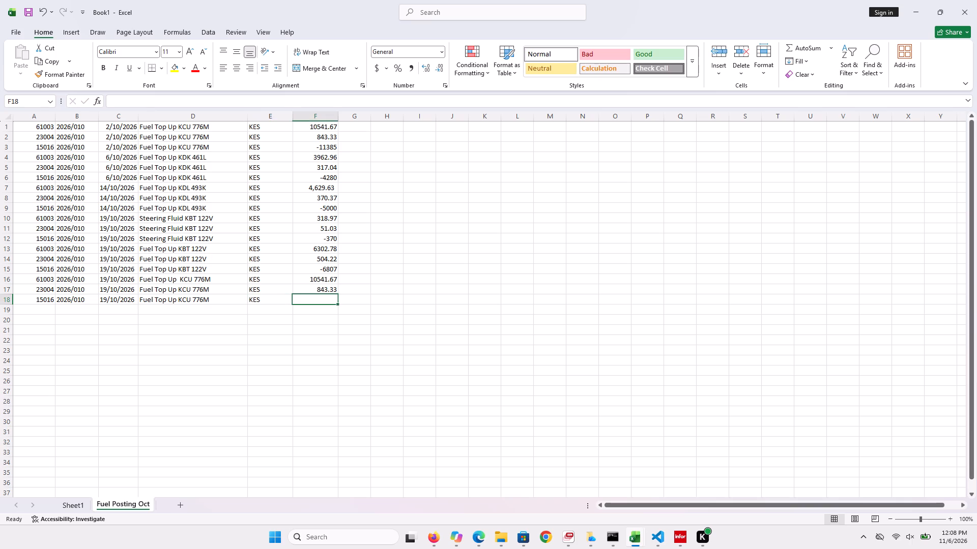
{"action": "type", "text": "-11"}
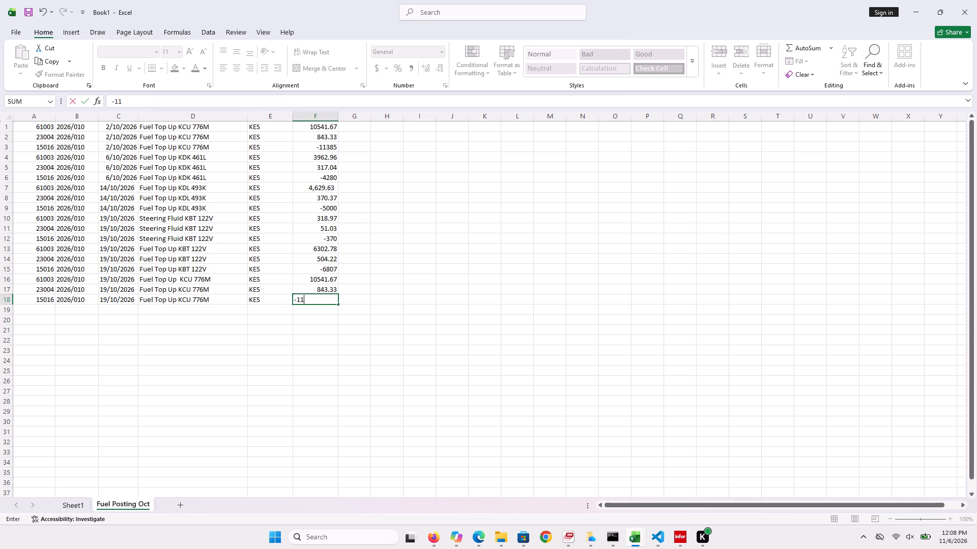
{"action": "type", "text": "385"}
{"action": "key", "text": "Down"}
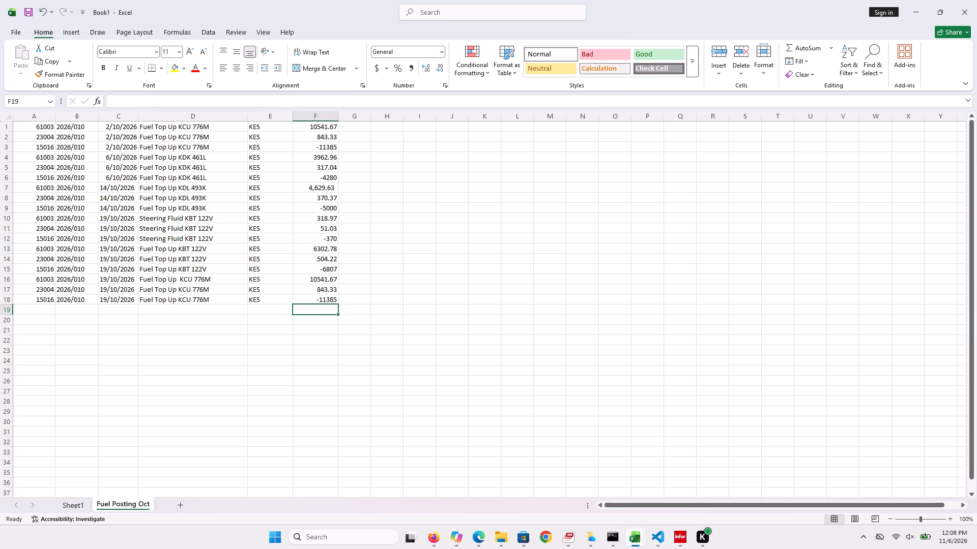
Start a new posting in row 19 by entering account 61003 in cell A19.
{"action": "key", "text": "Left"}
{"action": "key", "text": "Left"}
{"action": "key", "text": "Left"}
{"action": "key", "text": "Left"}
{"action": "key", "text": "Left"}
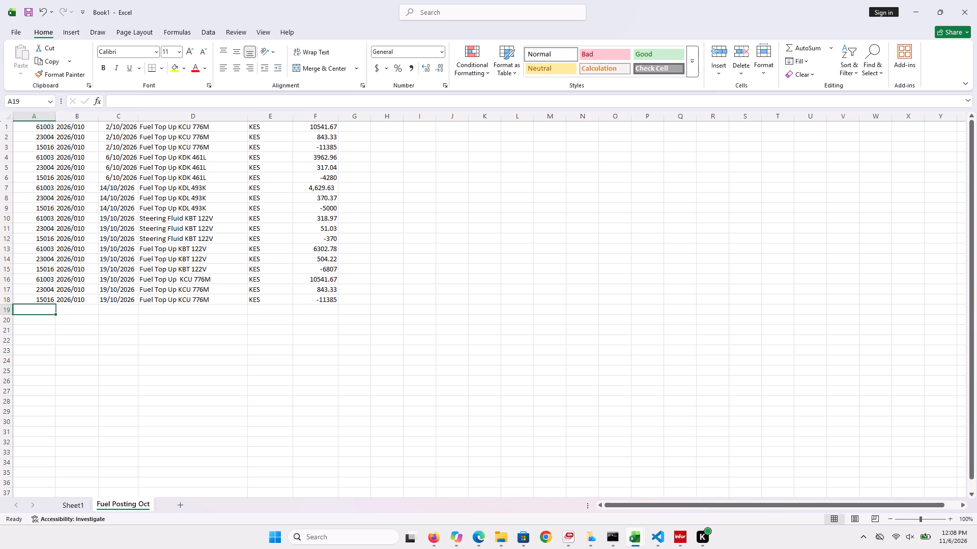
{"action": "type", "text": "61"}
{"action": "type", "text": "00"}
{"action": "key", "text": "3"}
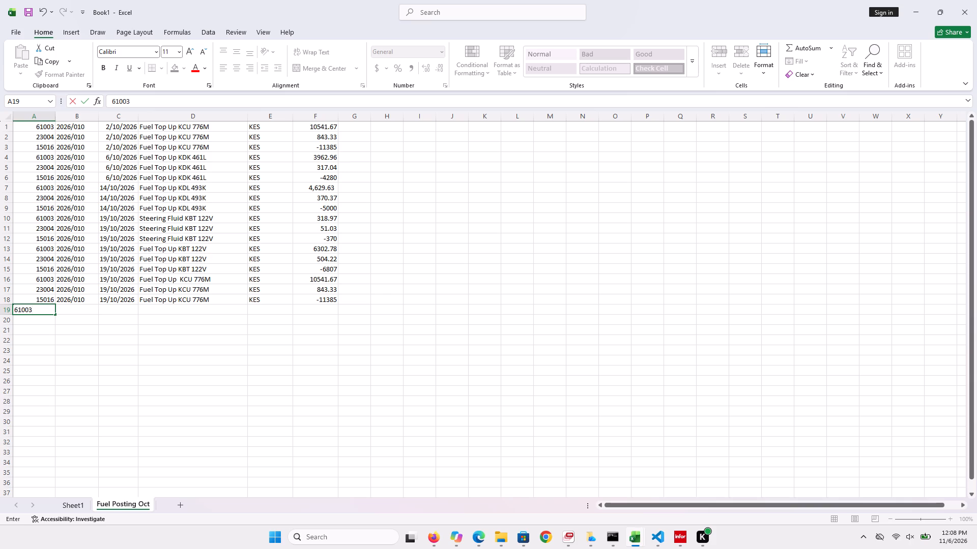
{"action": "left_click", "coordinate": [65, 309]}
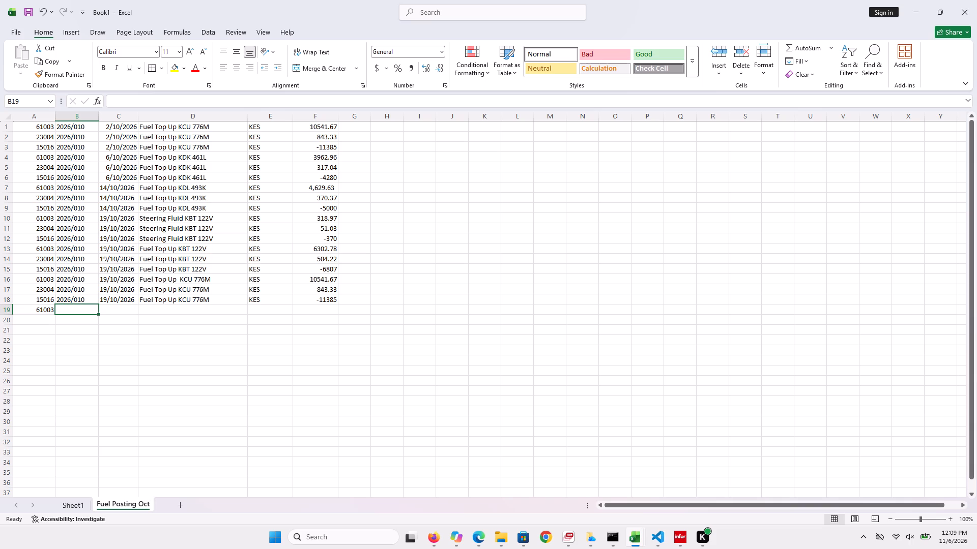
Enter the period 2026/010 in cell B19 for the account 61003 line.
{"action": "left_click", "coordinate": [65, 309]}
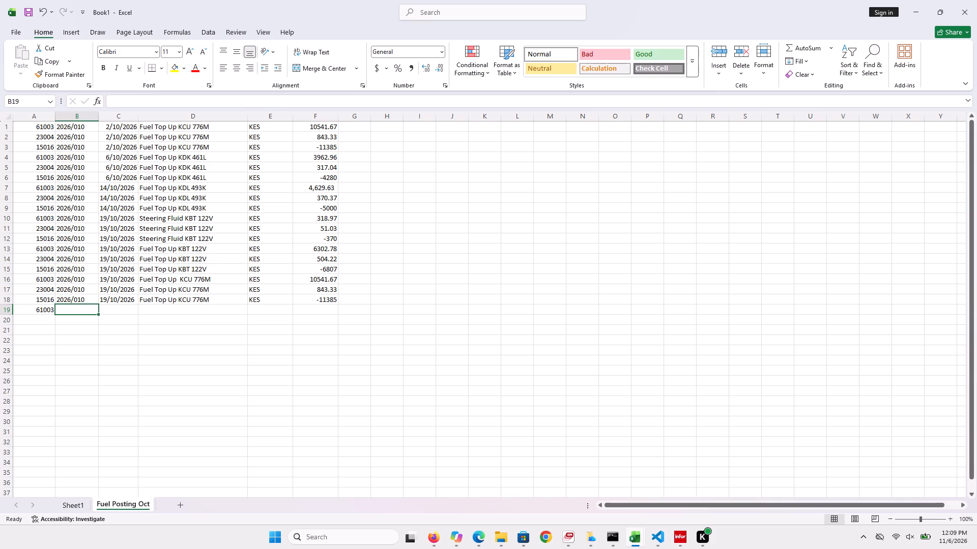
{"action": "double_click", "coordinate": [75, 314]}
{"action": "double_click", "coordinate": [76, 310]}
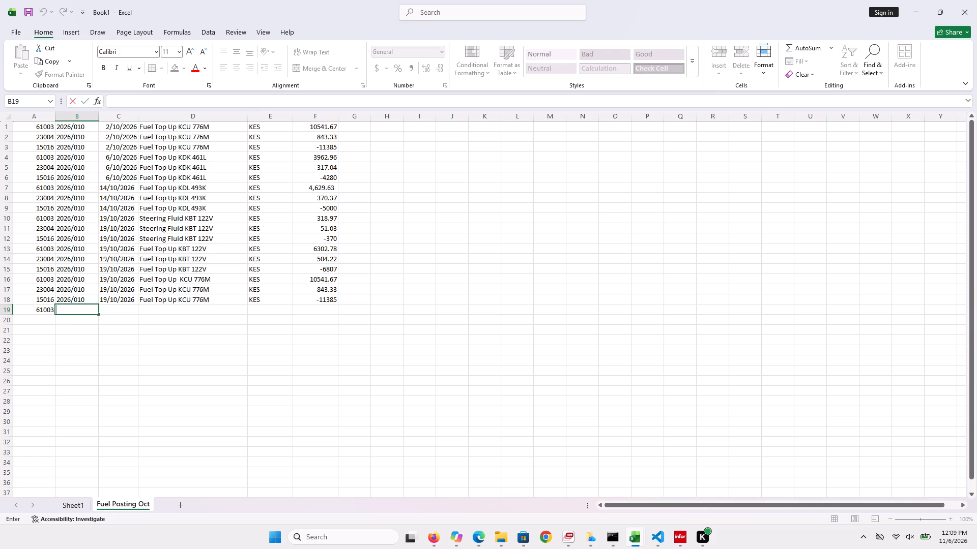
{"action": "type", "text": "202"}
{"action": "key", "text": "6"}
{"action": "type", "text": "/010"}
{"action": "key", "text": "Tab"}
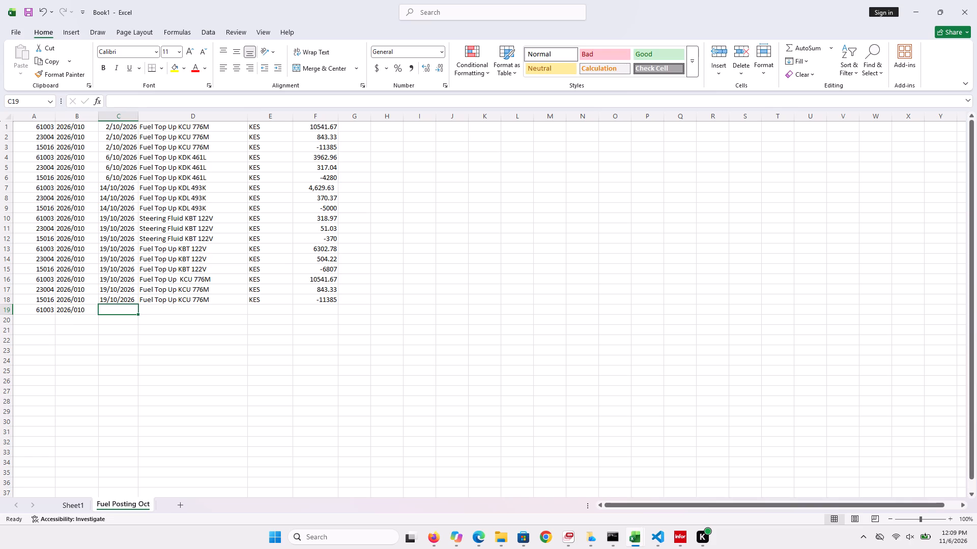
Enter the date 22/10/2026 in cell C19 for the account 61003 line.
{"action": "type", "text": "22"}
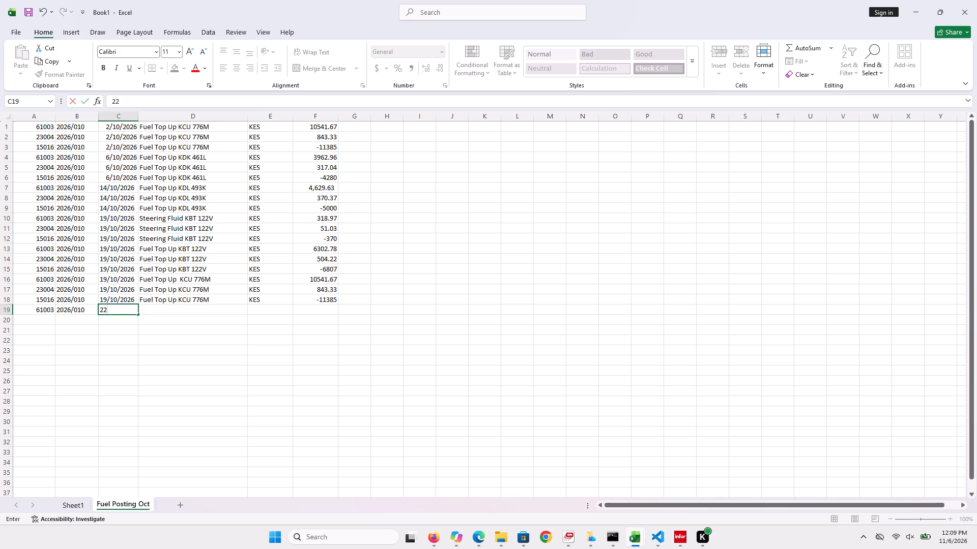
{"action": "key", "text": "slash"}
{"action": "type", "text": "10"}
{"action": "key", "text": "slash"}
{"action": "type", "text": "2-2"}
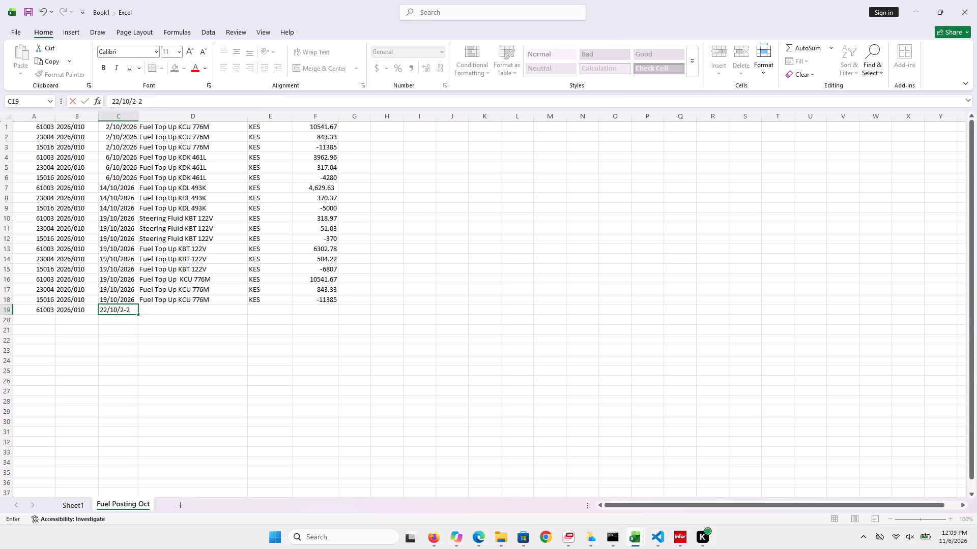
{"action": "key", "text": "BackSpace"}
{"action": "key", "text": "BackSpace"}
{"action": "key", "text": "0"}
{"action": "type", "text": "26"}
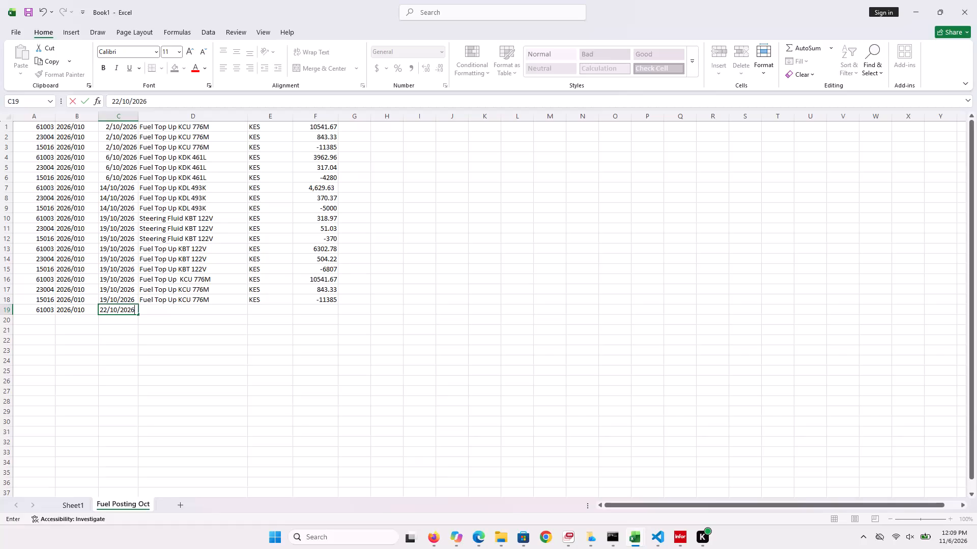
{"action": "key", "text": "Tab"}
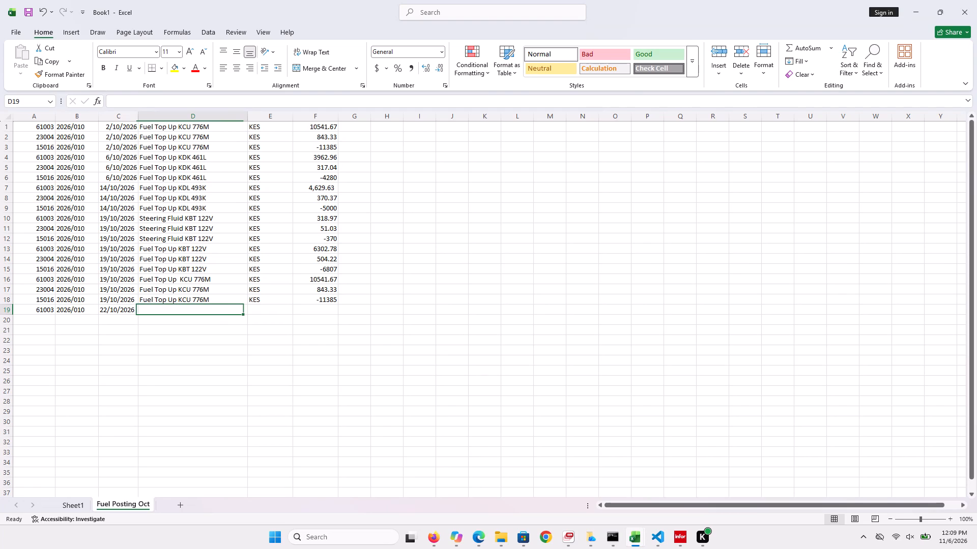
{"action": "key", "text": "f"}
{"action": "key", "text": "BackSpace"}
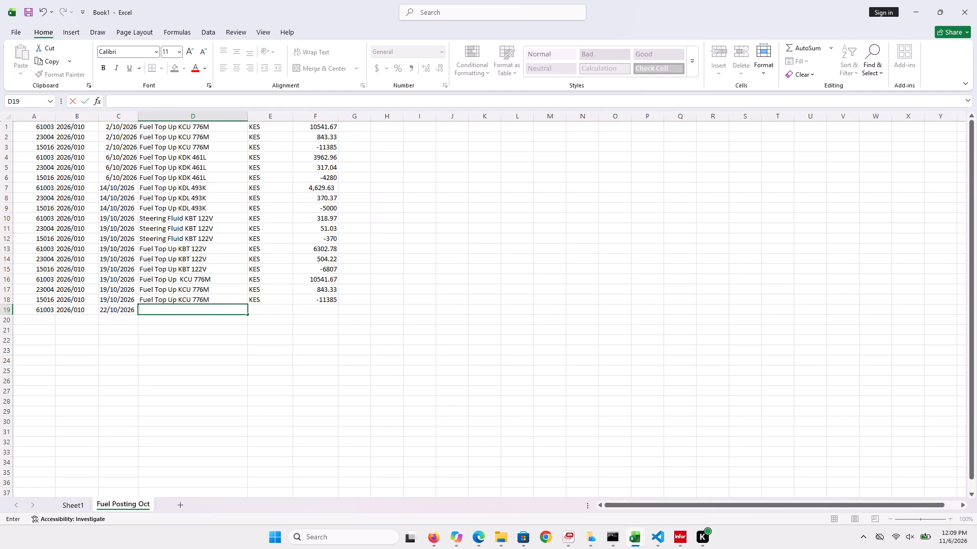
{"action": "type", "text": "ue"}
{"action": "type", "text": "KDL"}
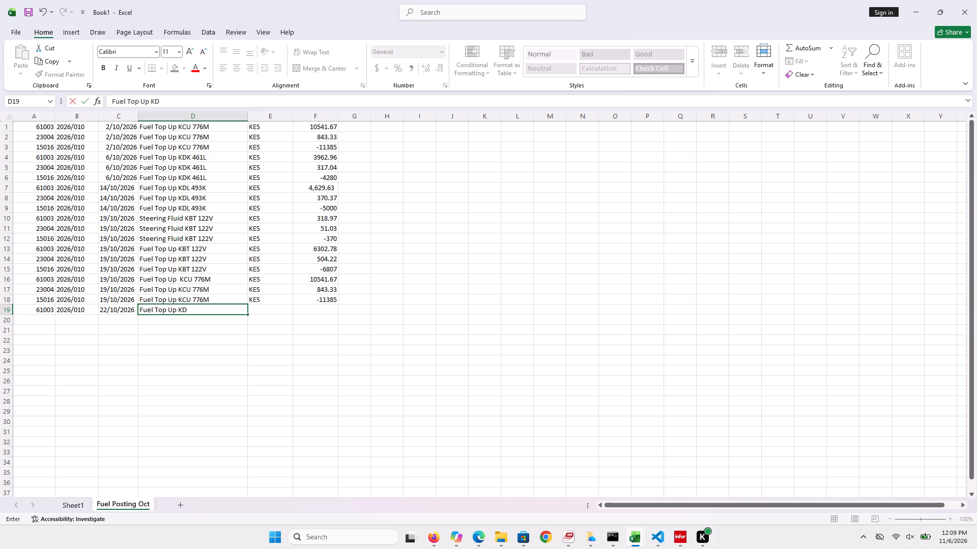
{"action": "key", "text": "space"}
{"action": "key", "text": "Tab"}
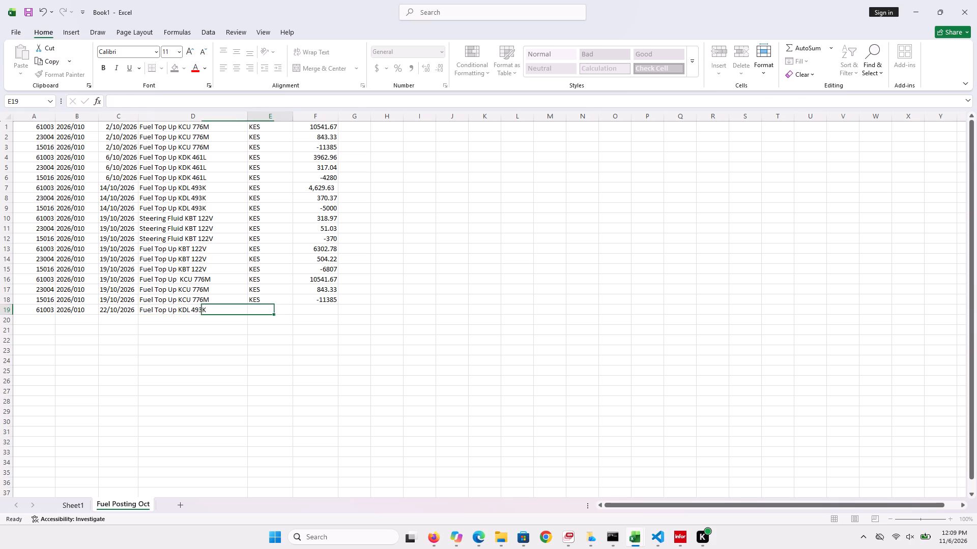
Enter the currency KES in cell E19 and the amount 8403.70 in cell F19.
{"action": "key", "text": "k"}
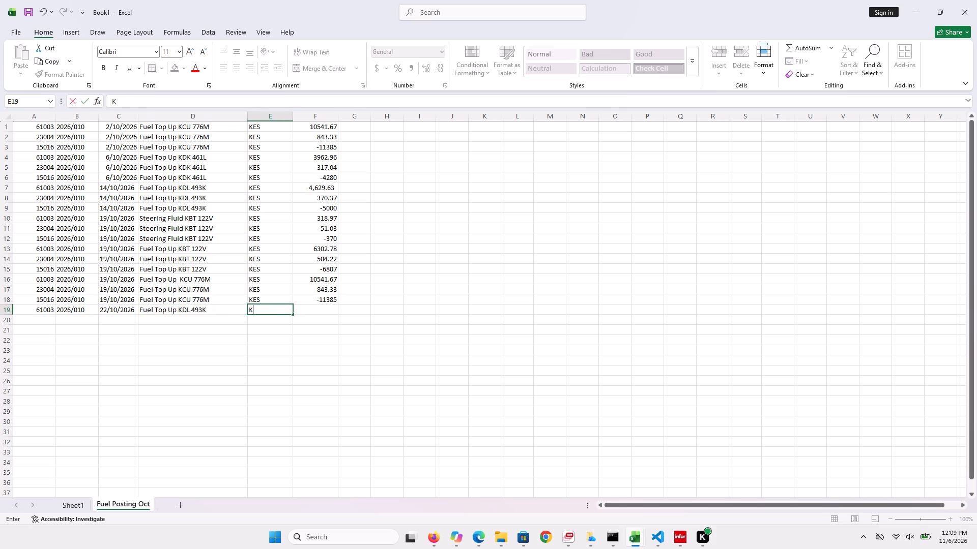
{"action": "key", "text": "BackSpace"}
{"action": "type", "text": "KES"}
{"action": "key", "text": "space"}
{"action": "key", "text": "Tab"}
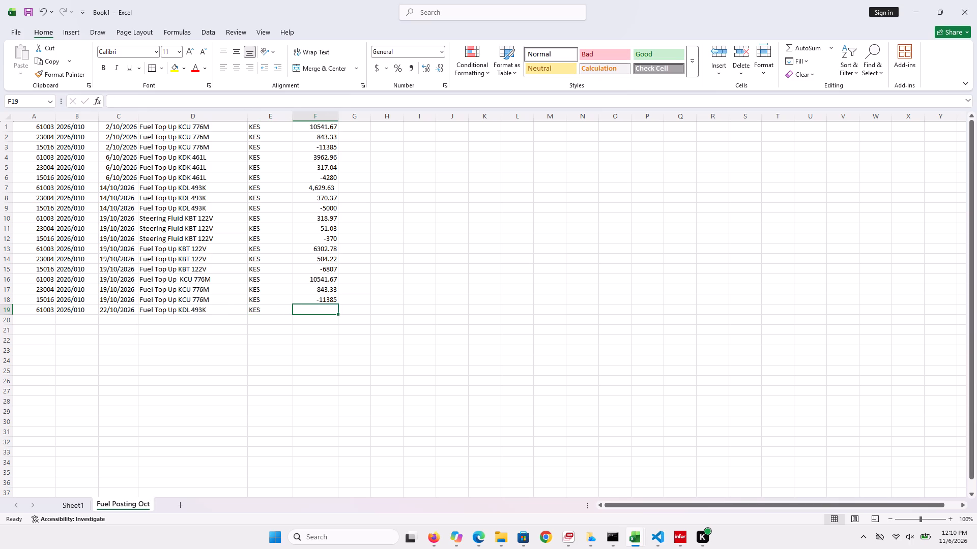
{"action": "type", "text": "84"}
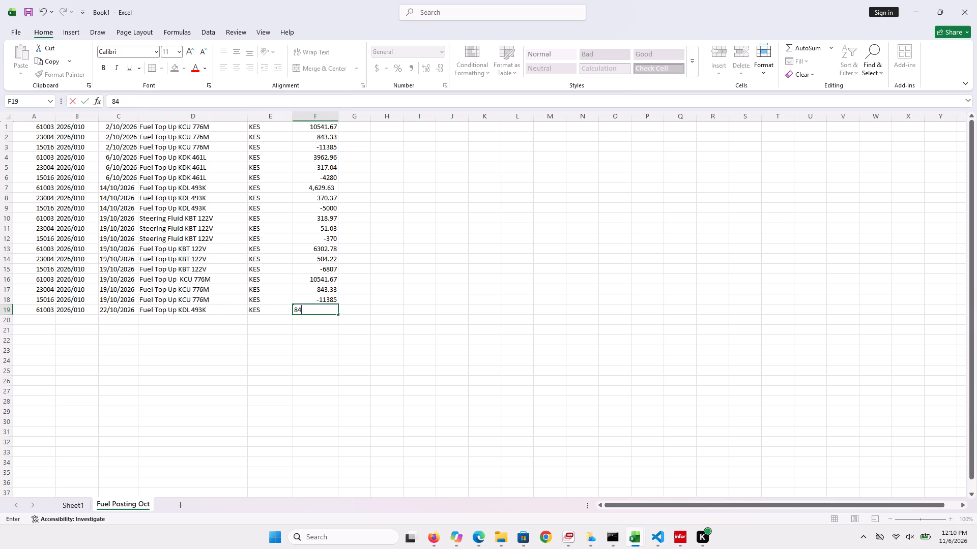
{"action": "key", "text": "0"}
{"action": "key", "text": "3"}
{"action": "key", "text": "period"}
{"action": "type", "text": "70"}
{"action": "key", "text": "Down"}
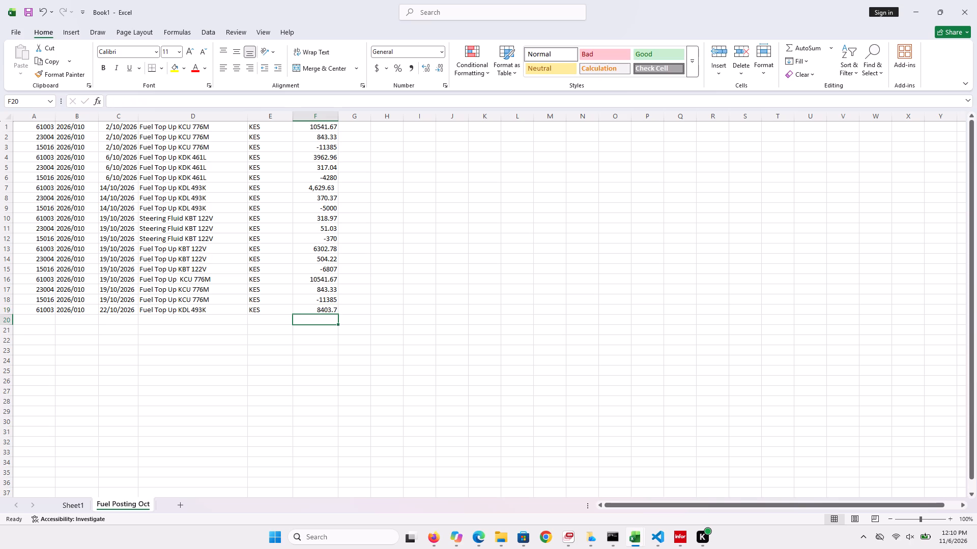
Start the second posting line with account 23004 in cell A20 and period 2026/010 in cell B20.
{"action": "key", "text": "Left"}
{"action": "key", "text": "Left"}
{"action": "key", "text": "Left"}
{"action": "key", "text": "Left"}
{"action": "key", "text": "Left"}
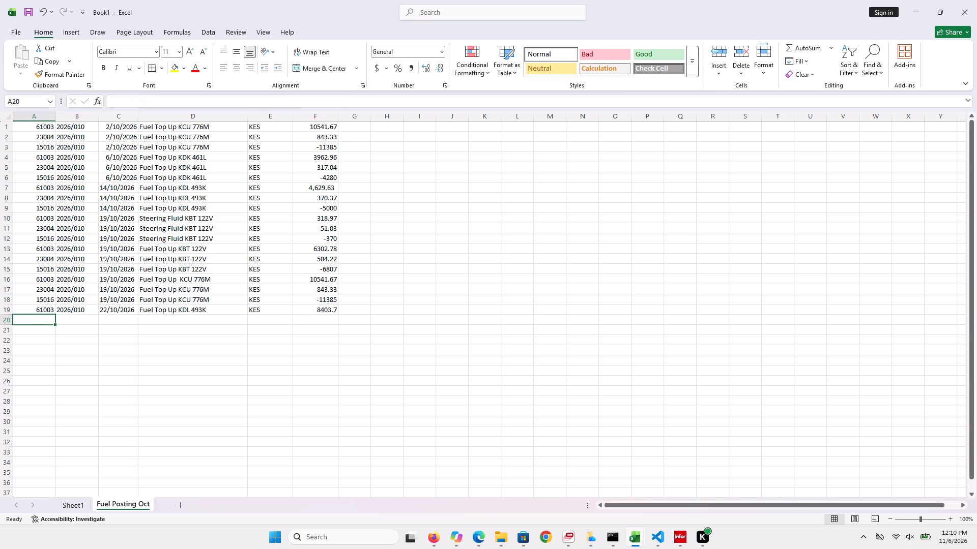
{"action": "key", "text": "2"}
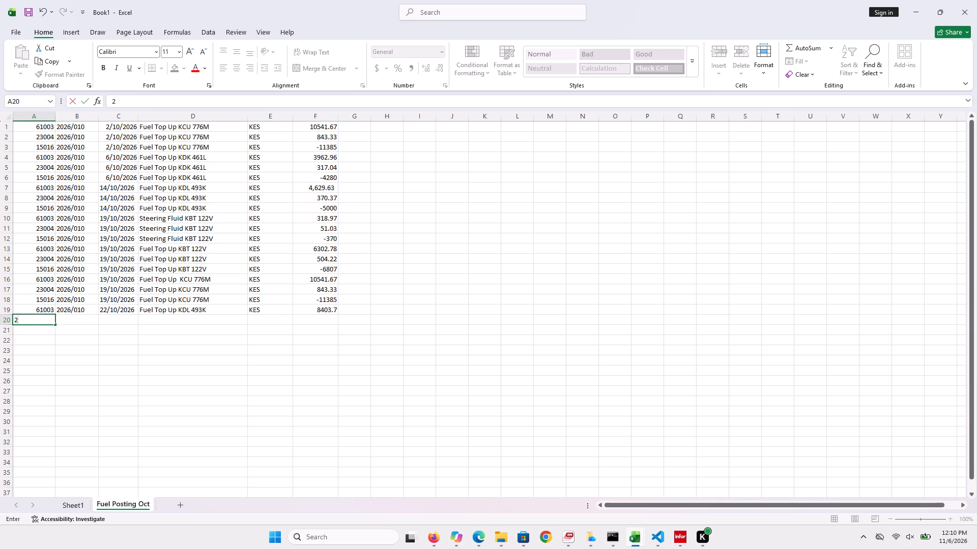
{"action": "type", "text": "300"}
{"action": "key", "text": "4"}
{"action": "key", "text": "Tab"}
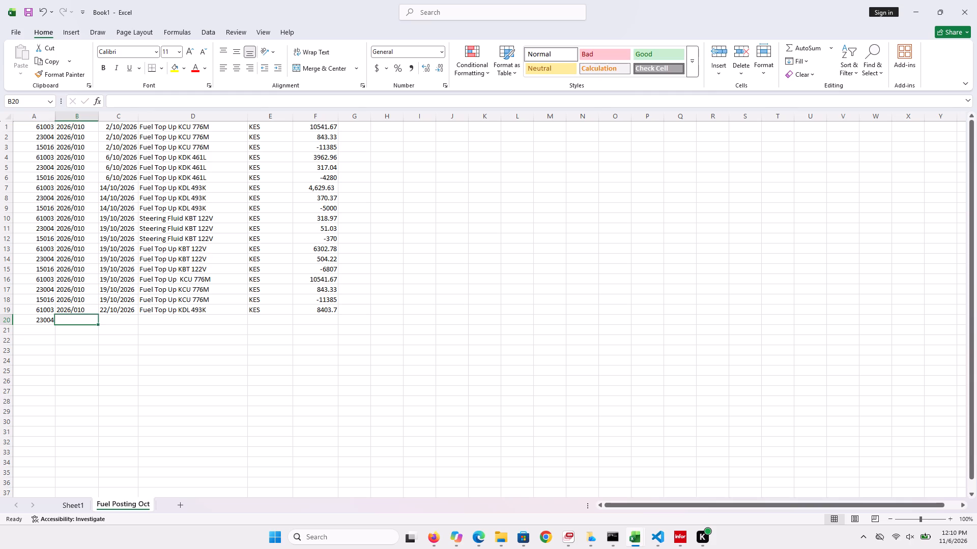
{"action": "type", "text": "202"}
{"action": "key", "text": "6"}
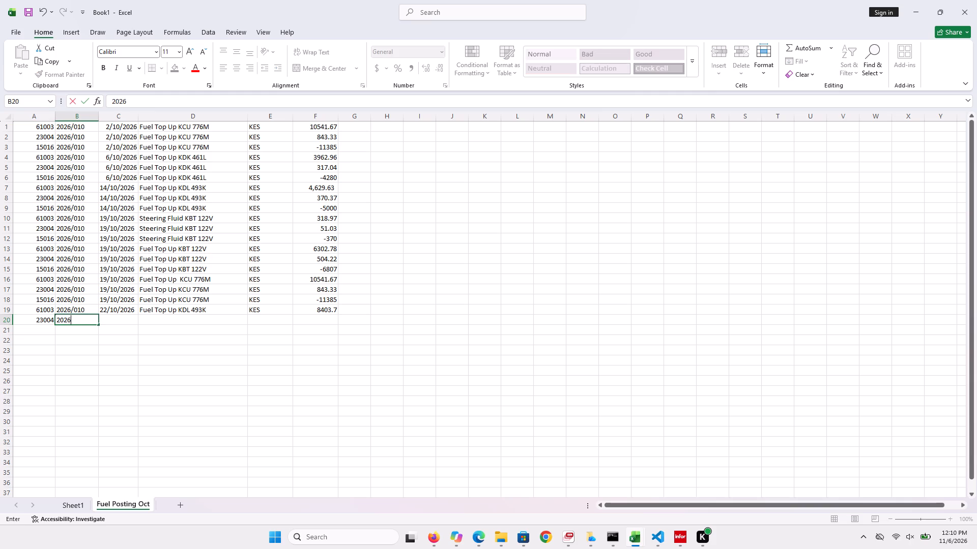
{"action": "key", "text": "slash"}
{"action": "type", "text": "010"}
{"action": "key", "text": "Tab"}
Enter the date 22/10/2026 in cell C20 for the account 23004 line.
{"action": "type", "text": "22"}
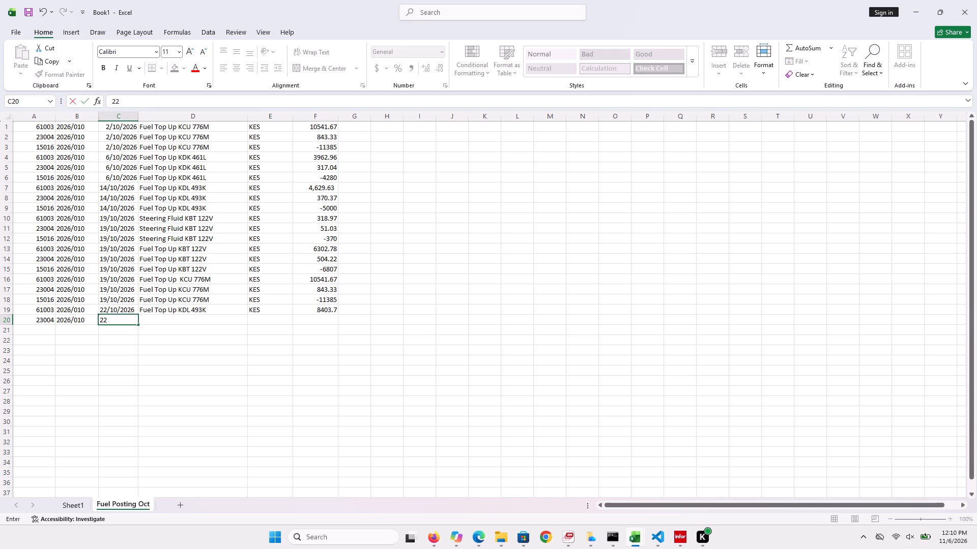
{"action": "type", "text": "/10"}
{"action": "type", "text": "/20"}
{"action": "type", "text": "26"}
{"action": "key", "text": "Tab"}
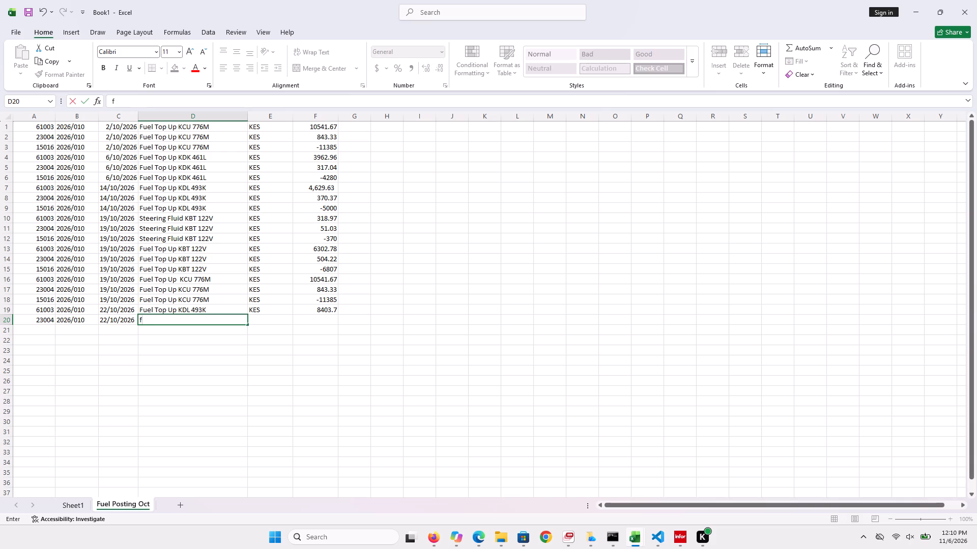
{"action": "key", "text": "BackSpace"}
{"action": "key", "text": "BackSpace"}
{"action": "key", "text": "BackSpace"}
{"action": "key", "text": "f"}
{"action": "key", "text": "BackSpace"}
{"action": "key", "text": "f"}
{"action": "type", "text": "uel"}
{"action": "key", "text": "space"}
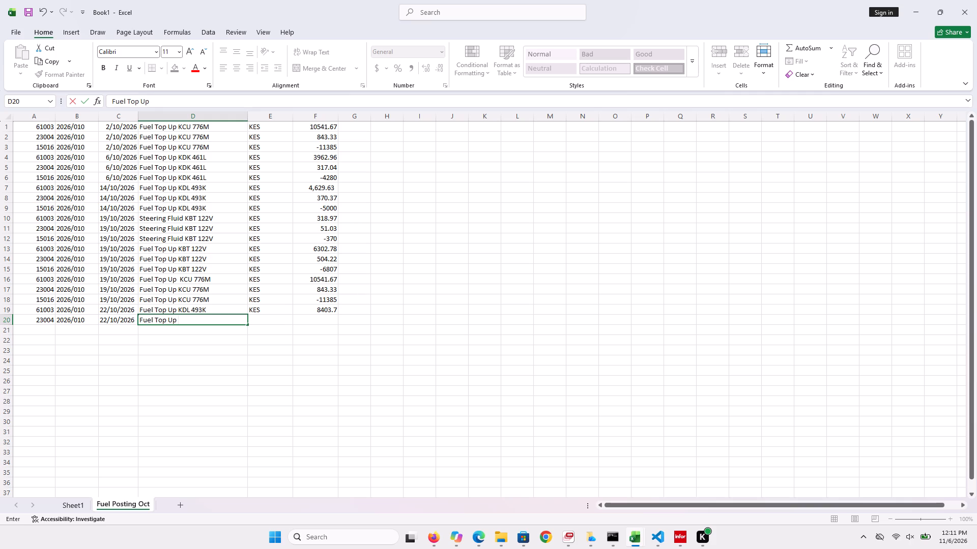
{"action": "key", "text": "k"}
{"action": "key", "text": "BackSpace"}
{"action": "key", "text": "k"}
{"action": "type", "text": "DL"}
{"action": "key", "text": "Tab"}
Enter the currency KES in cell E20 and the amount 672.30 in cell F20.
{"action": "type", "text": "KES"}
{"action": "key", "text": "space"}
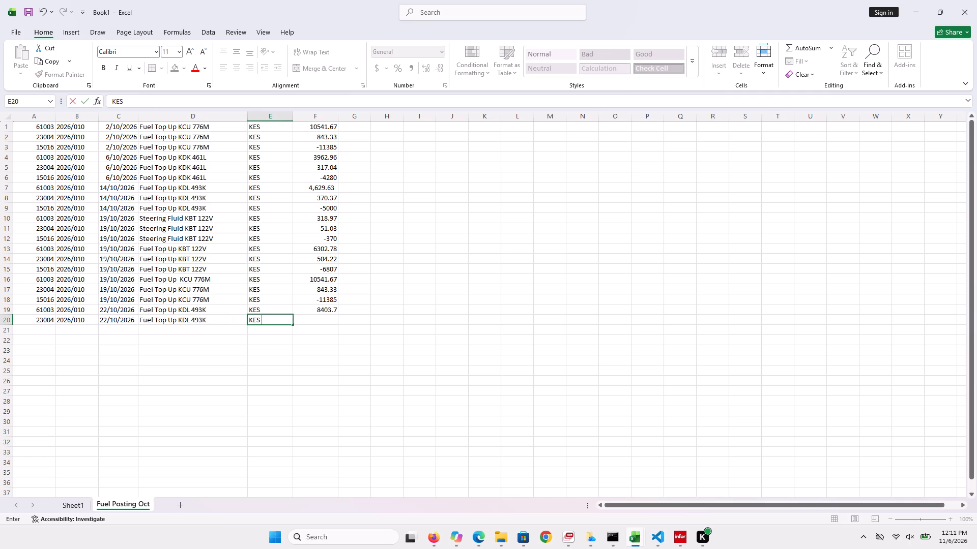
{"action": "key", "text": "Tab"}
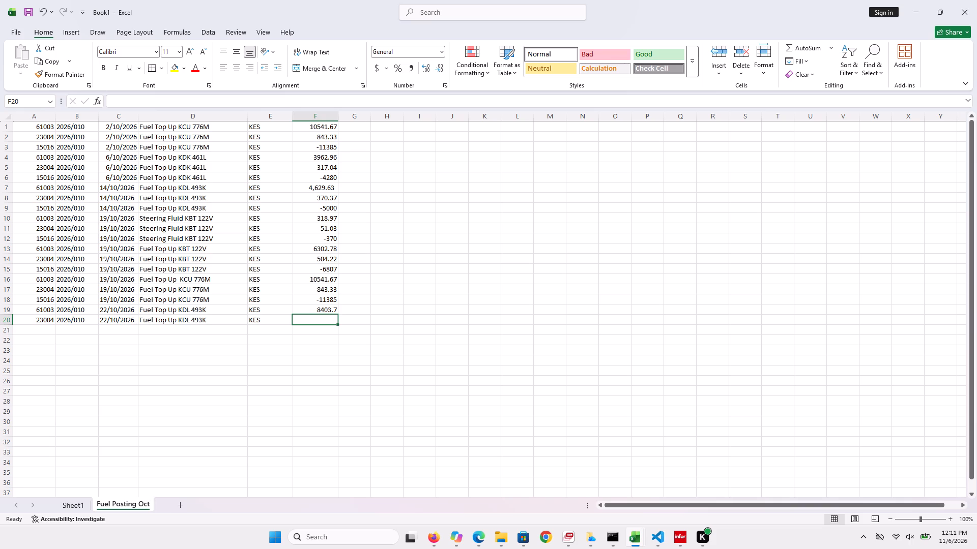
{"action": "type", "text": "67"}
{"action": "key", "text": "2"}
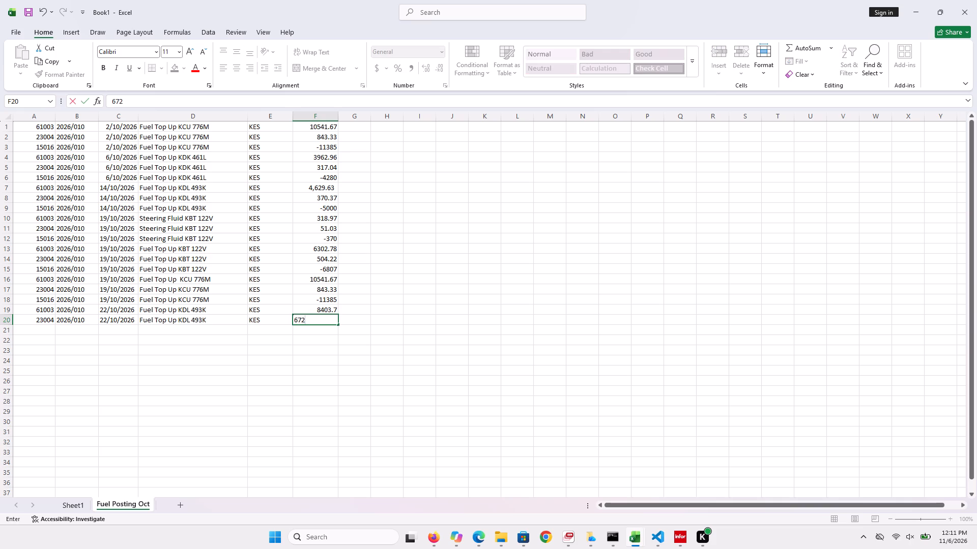
{"action": "type", "text": ".30"}
{"action": "key", "text": "Down"}
Start the third posting line with account 15016 in cell A21 and period 2026/010 in cell B21.
{"action": "key", "text": "Left"}
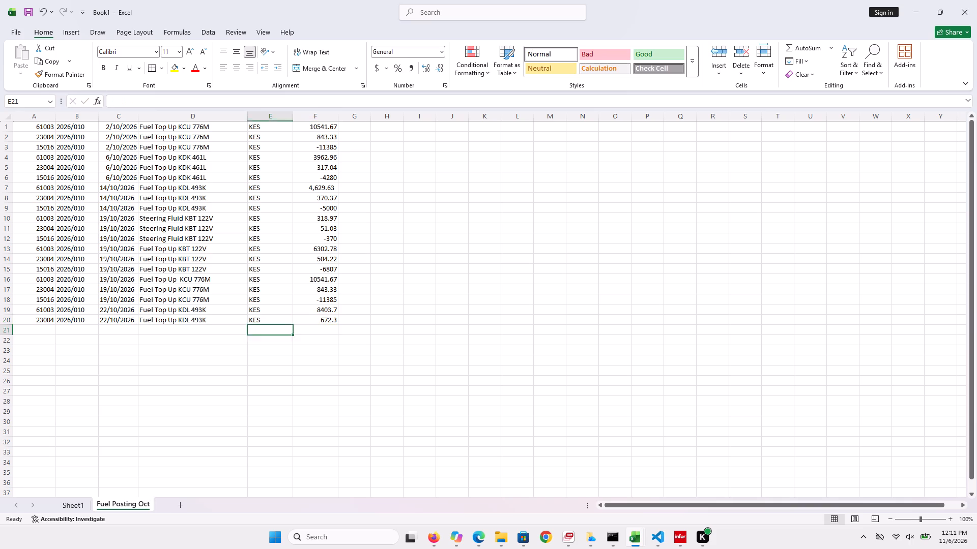
{"action": "key", "text": "Left"}
{"action": "key", "text": "Left"}
{"action": "key", "text": "Left"}
{"action": "key", "text": "Left"}
{"action": "key", "text": "Left"}
{"action": "type", "text": "15"}
{"action": "type", "text": "01"}
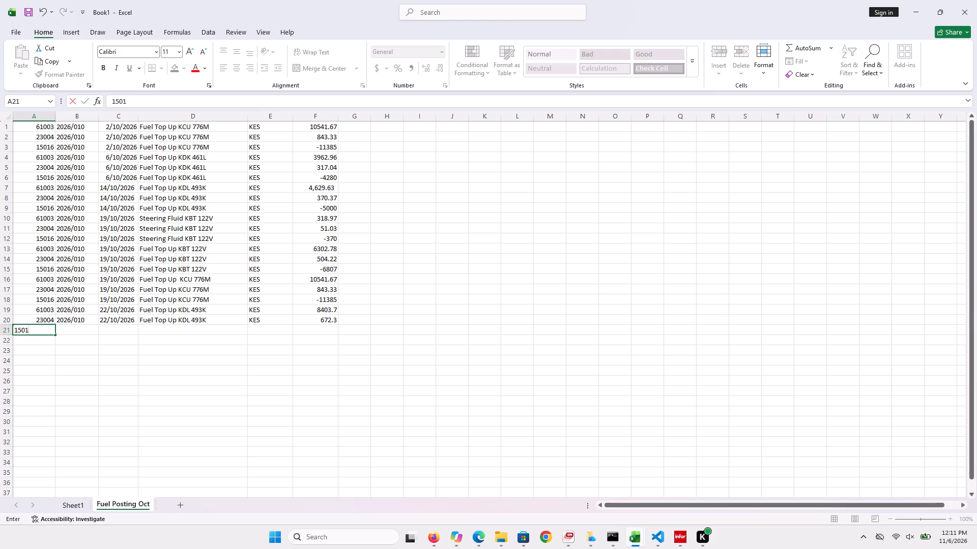
{"action": "key", "text": "6"}
{"action": "key", "text": "Tab"}
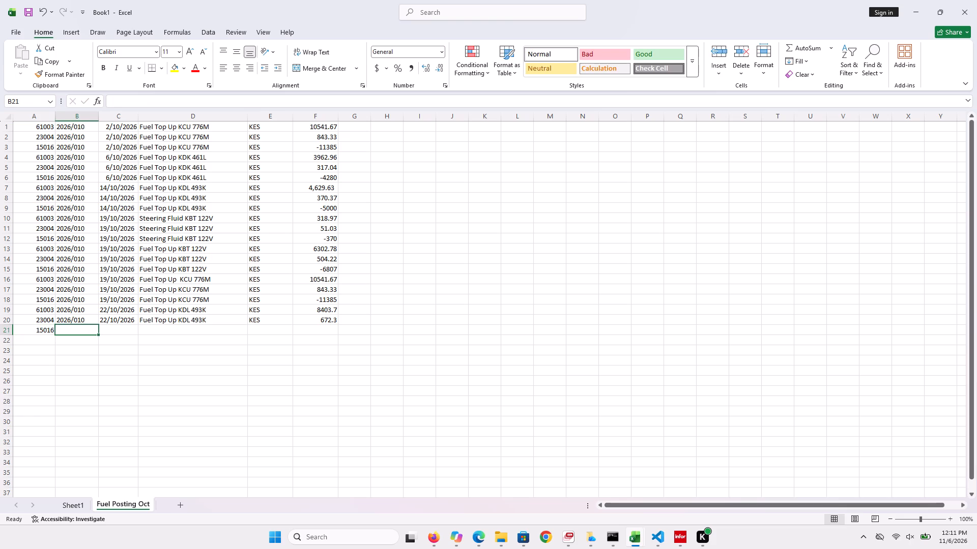
{"action": "type", "text": "202"}
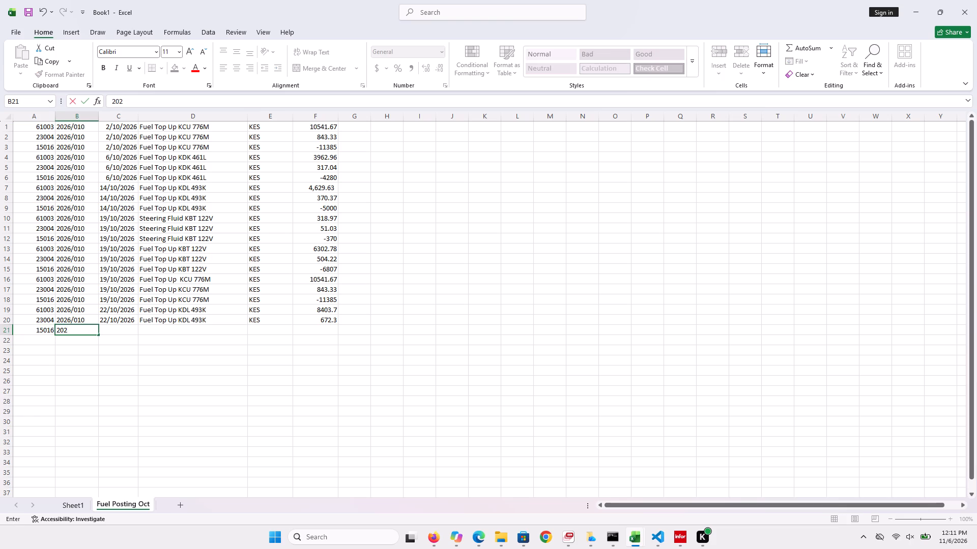
{"action": "type", "text": "6/"}
{"action": "type", "text": "010"}
{"action": "key", "text": "Tab"}
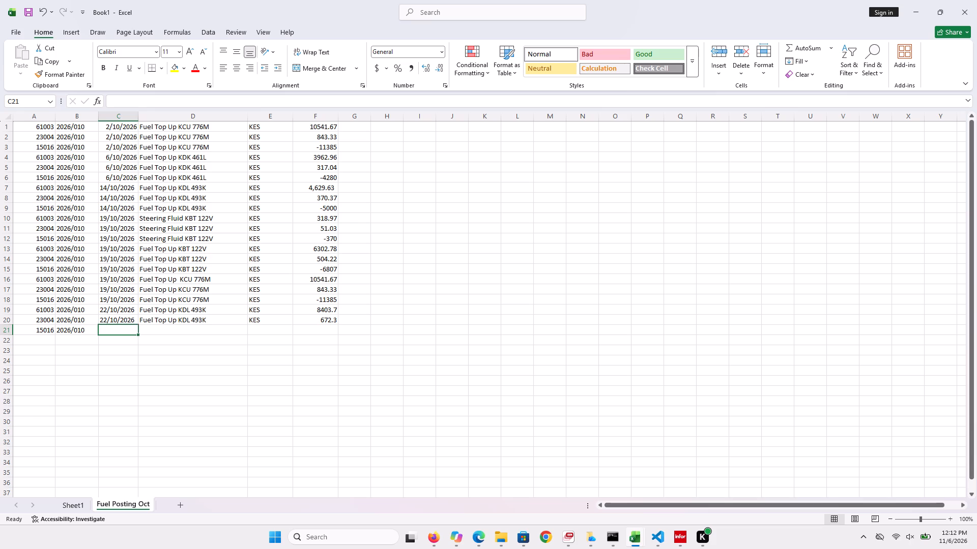
Enter the date 22/10/2026 in cell C21 for the account 15016 line.
{"action": "type", "text": "22"}
{"action": "type", "text": "/10/202"}
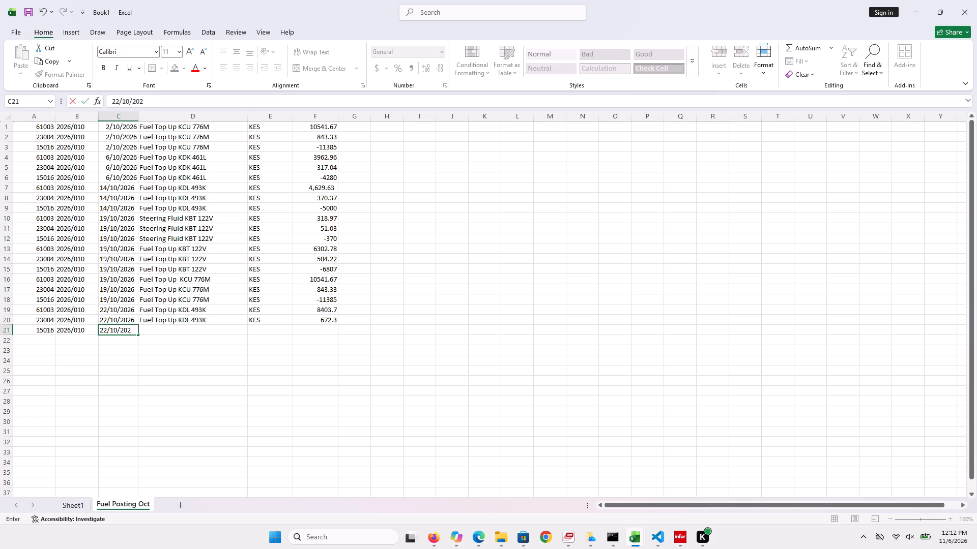
{"action": "key", "text": "6"}
{"action": "key", "text": "Tab"}
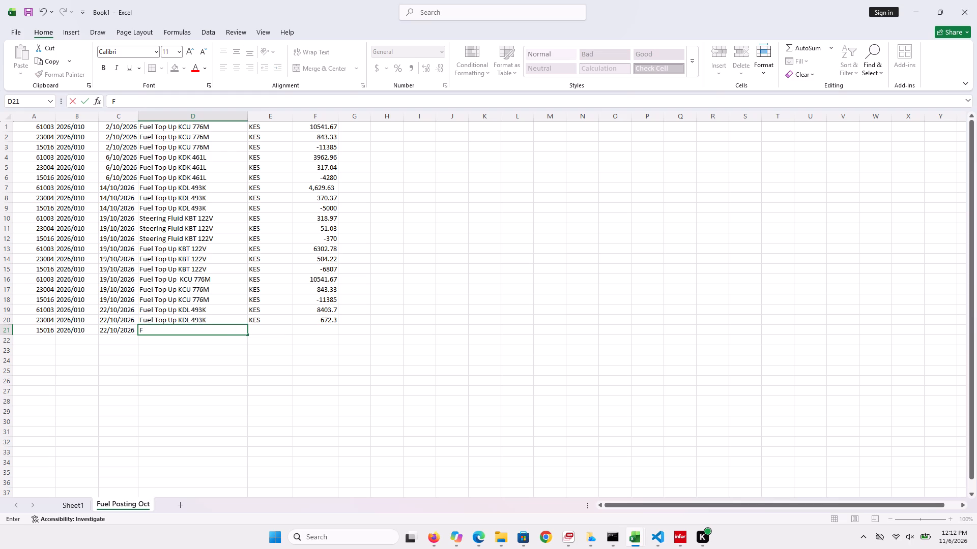
{"action": "type", "text": "ue"}
{"action": "type", "text": "l"}
{"action": "key", "text": "space"}
{"action": "key", "text": "t"}
{"action": "type", "text": "op"}
{"action": "key", "text": "space"}
{"action": "key", "text": "BackSpace"}
{"action": "type", "text": "p"}
{"action": "key", "text": "space"}
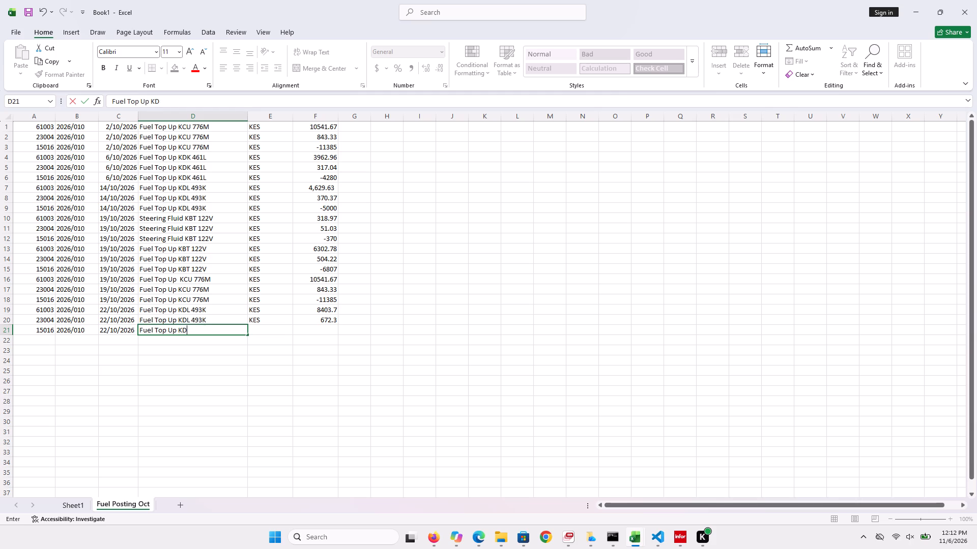
{"action": "key", "text": "Tab"}
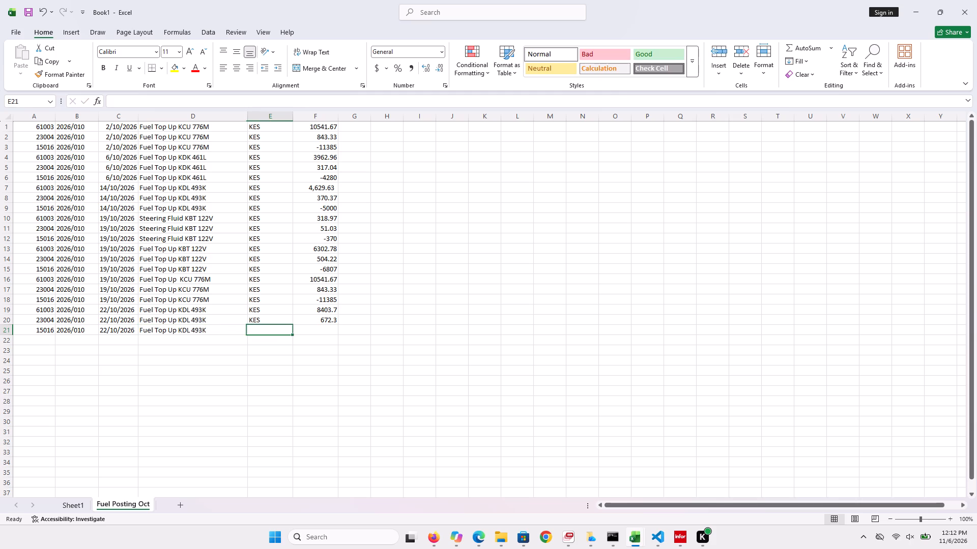
{"action": "type", "text": "KES"}
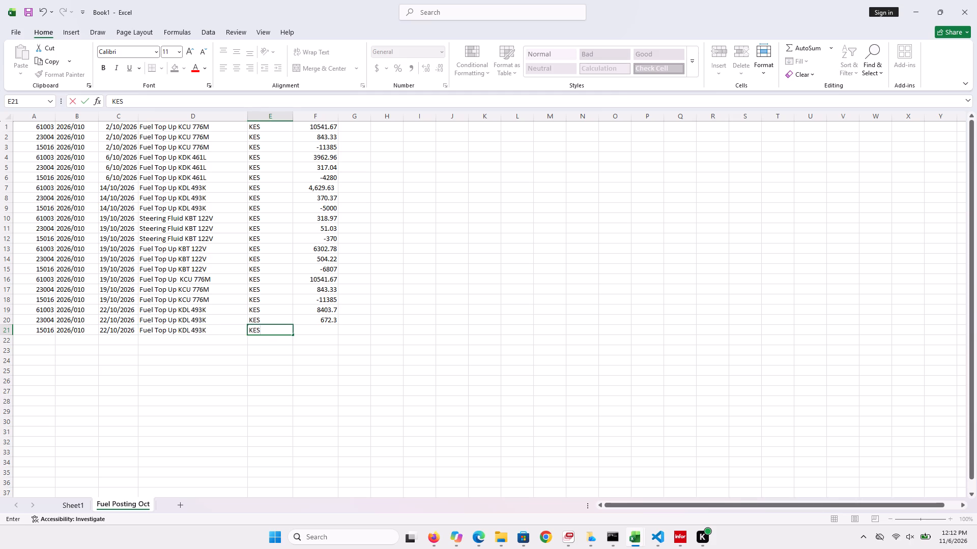
{"action": "key", "text": "Tab"}
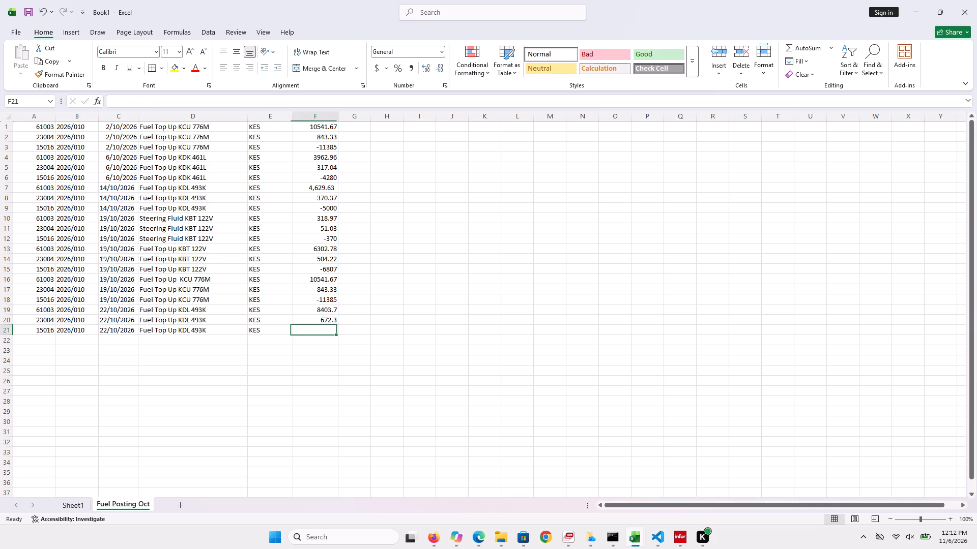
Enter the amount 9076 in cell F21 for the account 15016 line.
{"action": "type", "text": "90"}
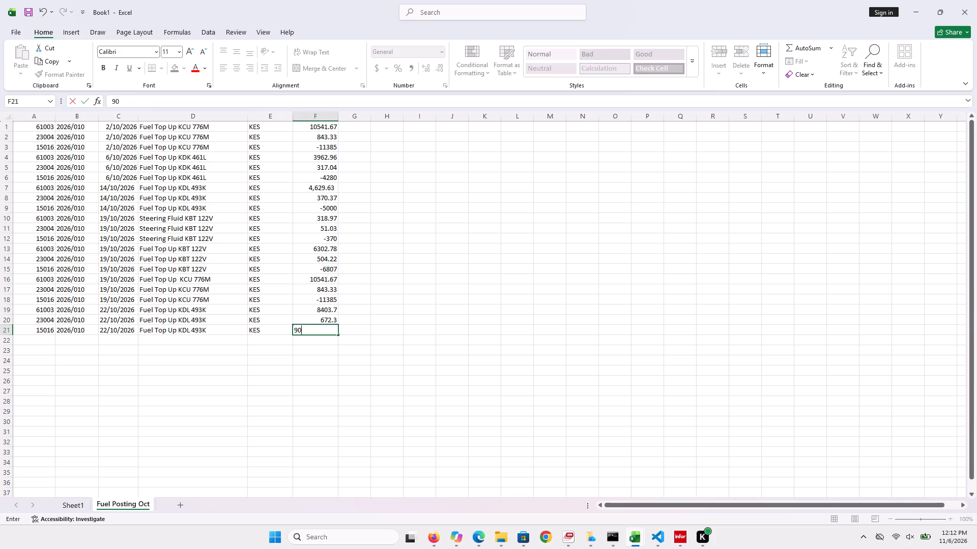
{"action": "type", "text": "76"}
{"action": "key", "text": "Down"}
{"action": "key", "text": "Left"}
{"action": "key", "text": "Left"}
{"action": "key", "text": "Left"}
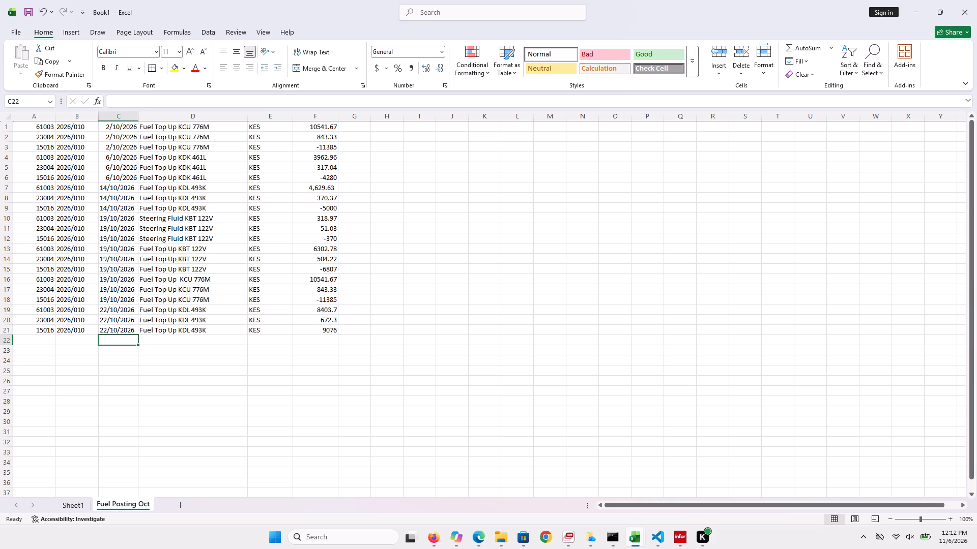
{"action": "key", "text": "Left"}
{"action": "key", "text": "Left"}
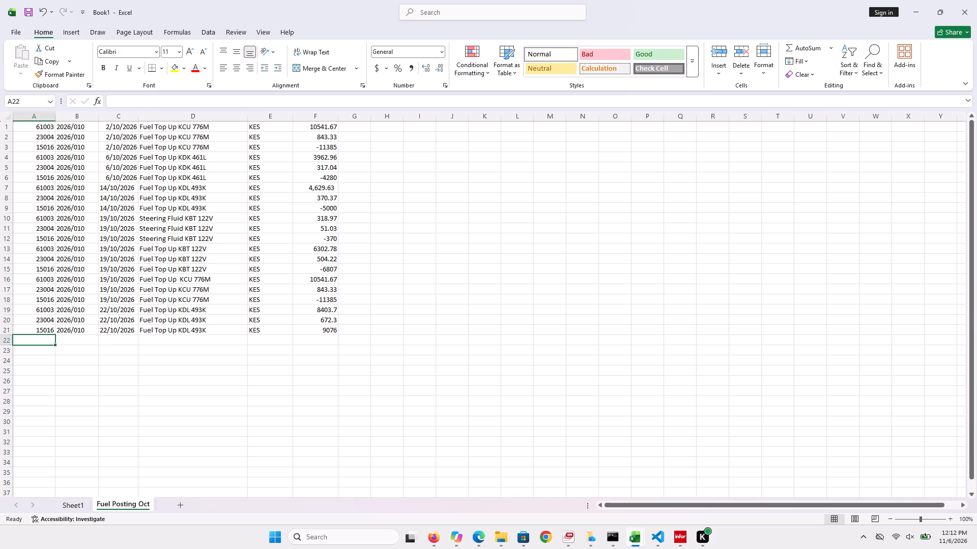
Set the amount in cell F21 to -9076 for the account 15016 line.
{"action": "key", "text": "Right"}
{"action": "key", "text": "Right"}
{"action": "key", "text": "Right"}
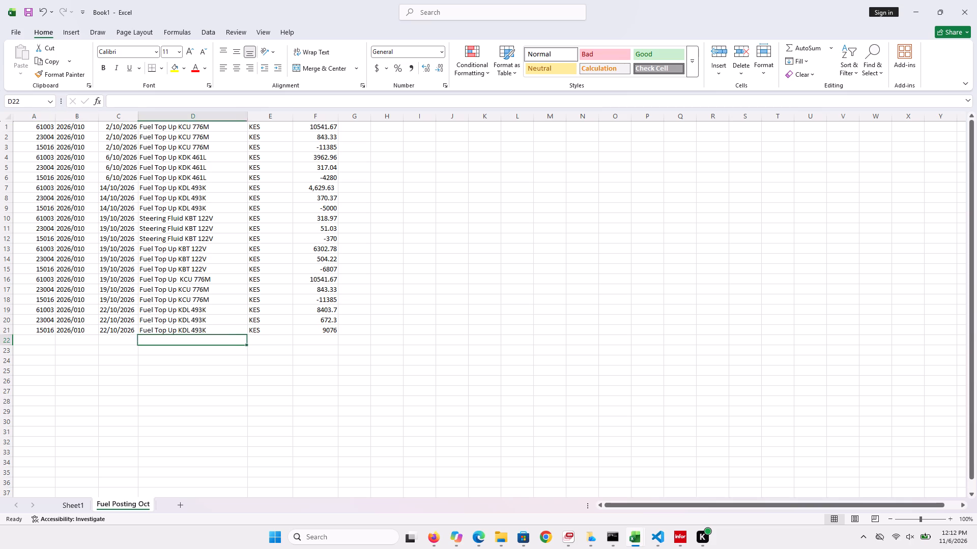
{"action": "key", "text": "Right"}
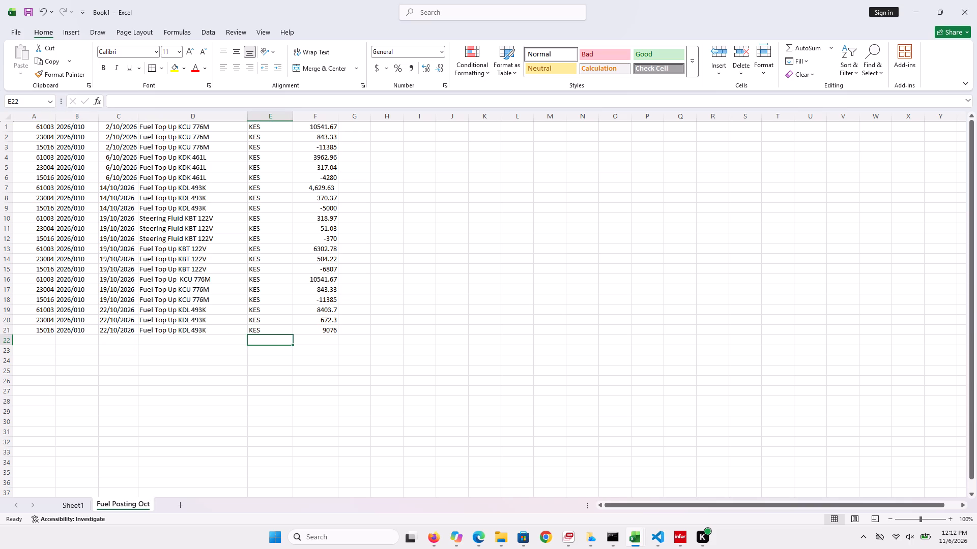
{"action": "key", "text": "Up"}
{"action": "key", "text": "Right"}
{"action": "type", "text": "-90"}
{"action": "type", "text": "76"}
{"action": "key", "text": "Down"}
Start the next posting line with account 61003 in cell A22 and period 2026/010 in cell B22.
{"action": "key", "text": "Left"}
{"action": "key", "text": "Up"}
{"action": "key", "text": "Down"}
{"action": "key", "text": "Left"}
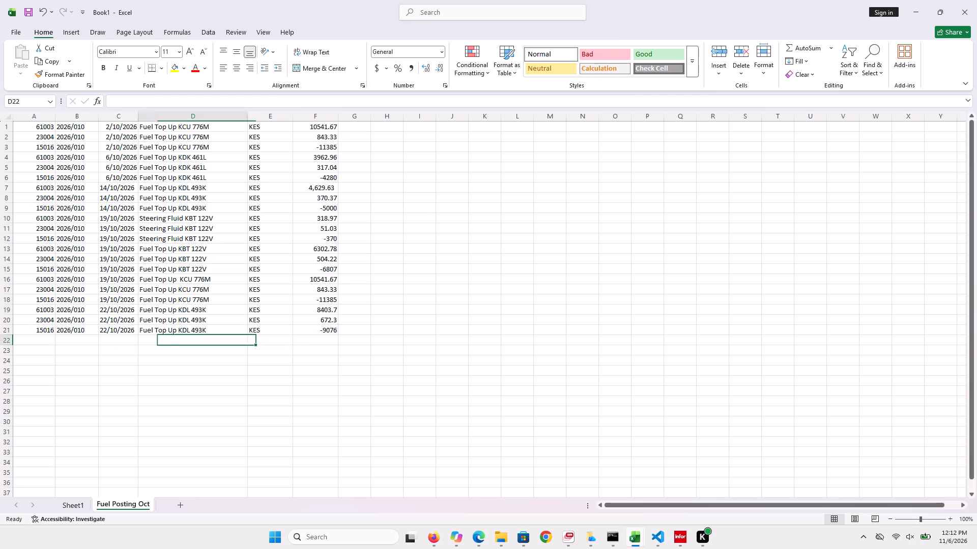
{"action": "key", "text": "Left"}
{"action": "key", "text": "Left"}
{"action": "key", "text": "Left"}
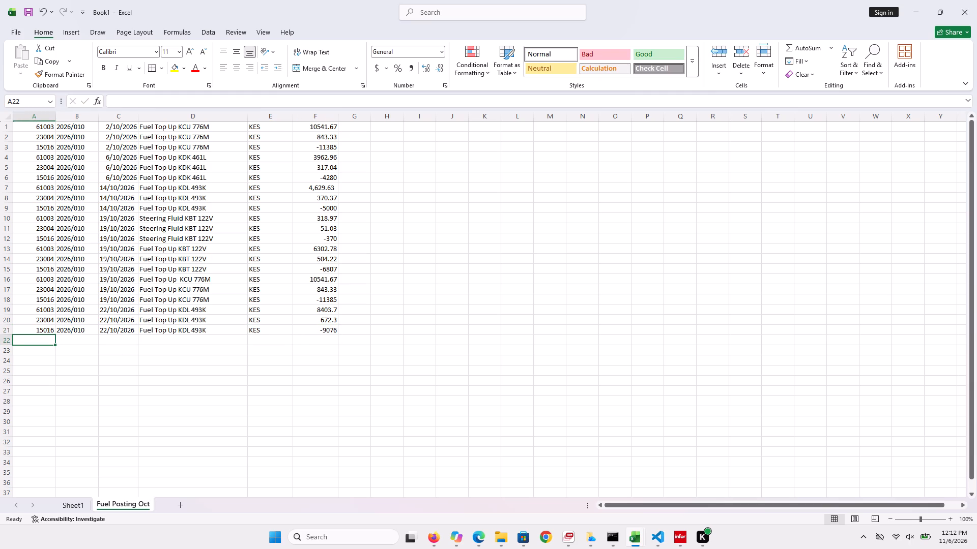
{"action": "key", "text": "6"}
{"action": "key", "text": "1"}
{"action": "type", "text": "003"}
{"action": "key", "text": "Right"}
{"action": "type", "text": "202"}
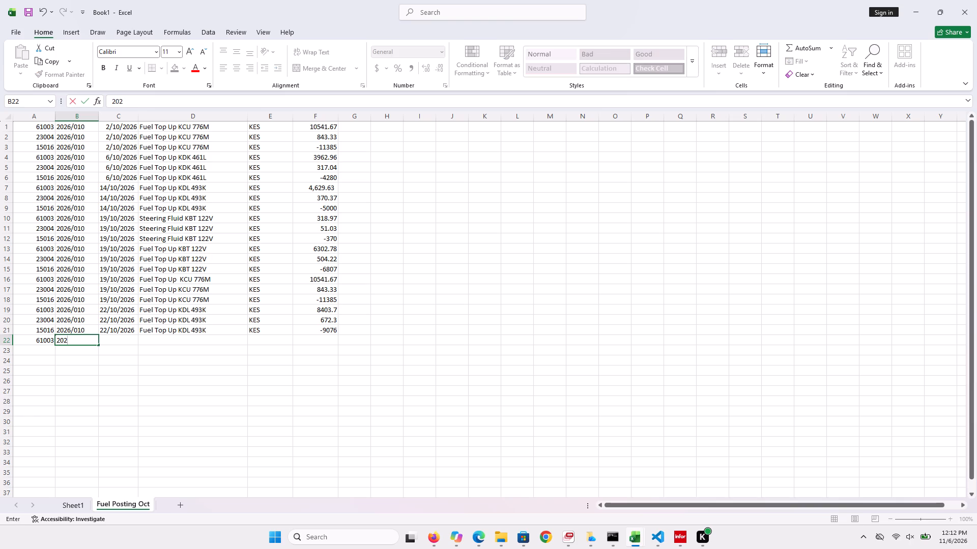
{"action": "type", "text": "6/010"}
{"action": "key", "text": "Tab"}
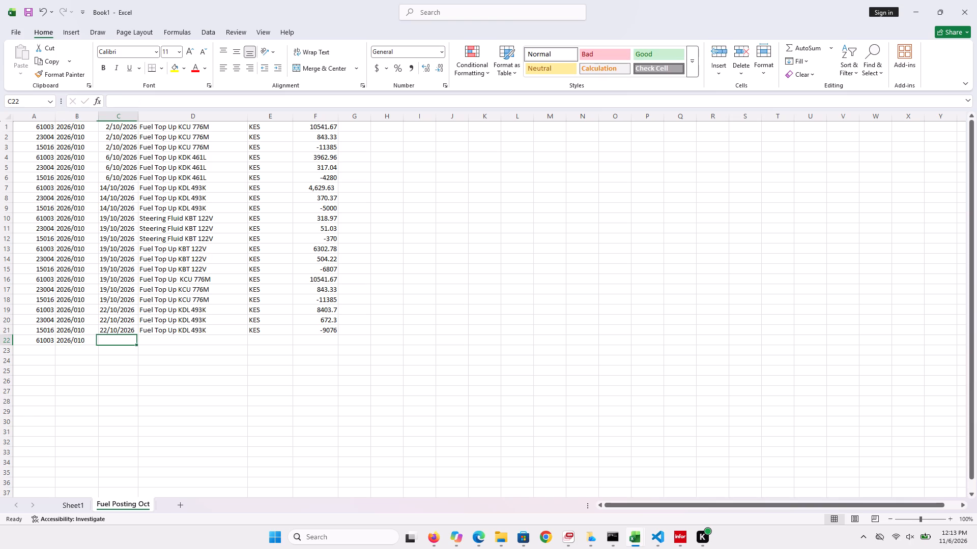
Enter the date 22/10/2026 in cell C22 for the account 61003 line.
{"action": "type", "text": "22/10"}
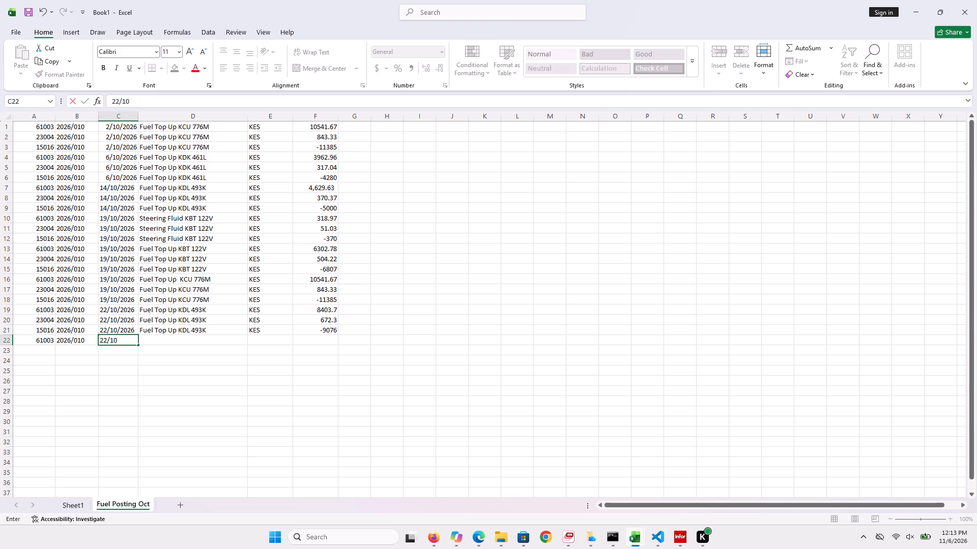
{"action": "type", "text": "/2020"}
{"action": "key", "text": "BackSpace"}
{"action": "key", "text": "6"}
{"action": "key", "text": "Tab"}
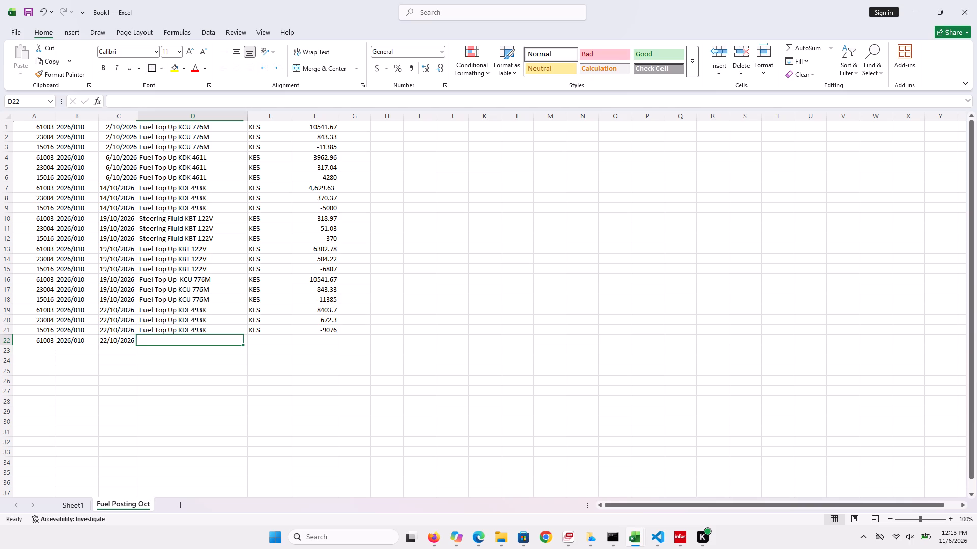
Clear the date in cell C22 of the new account 61003 line.
{"action": "left_click", "coordinate": [117, 339]}
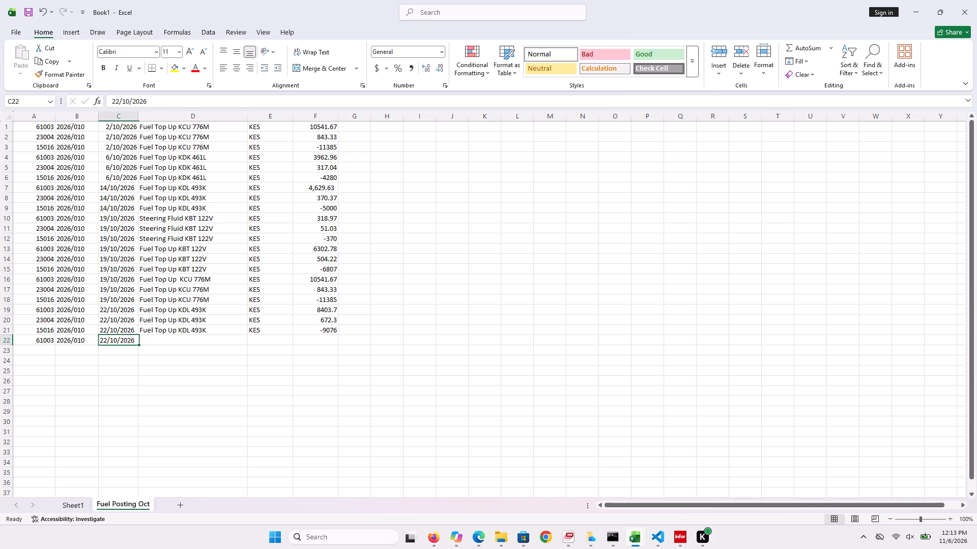
{"action": "key", "text": "BackSpace"}
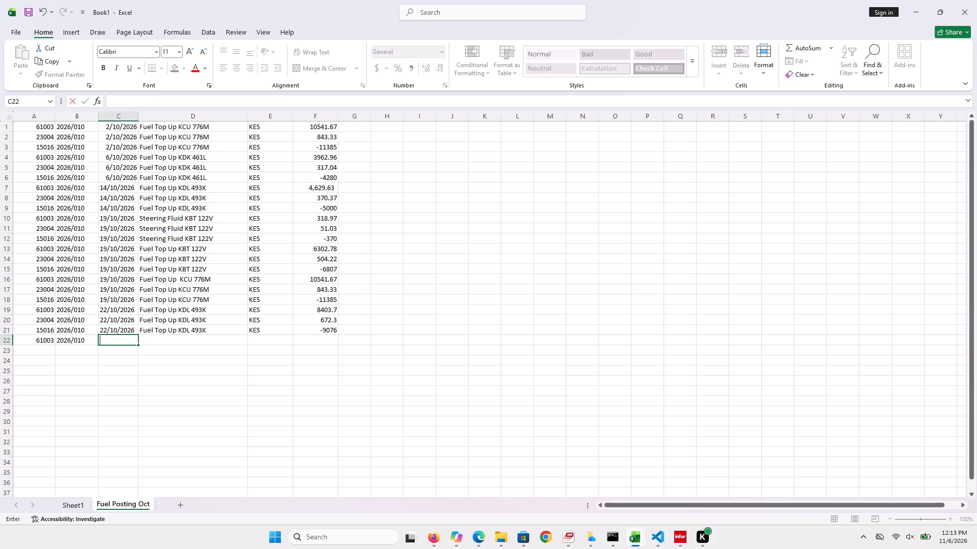
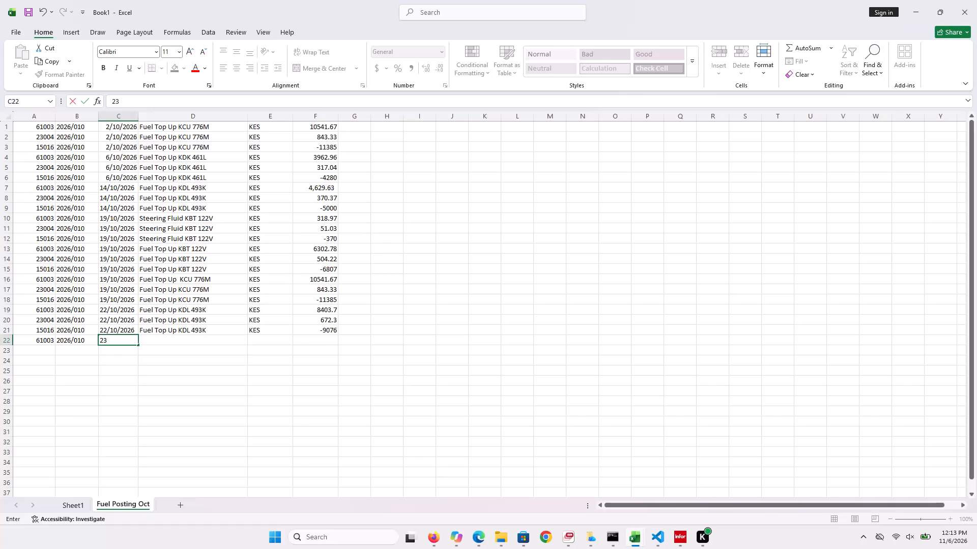
Enter the date 23/10/2026 in cell C22 for the account 61003 line.
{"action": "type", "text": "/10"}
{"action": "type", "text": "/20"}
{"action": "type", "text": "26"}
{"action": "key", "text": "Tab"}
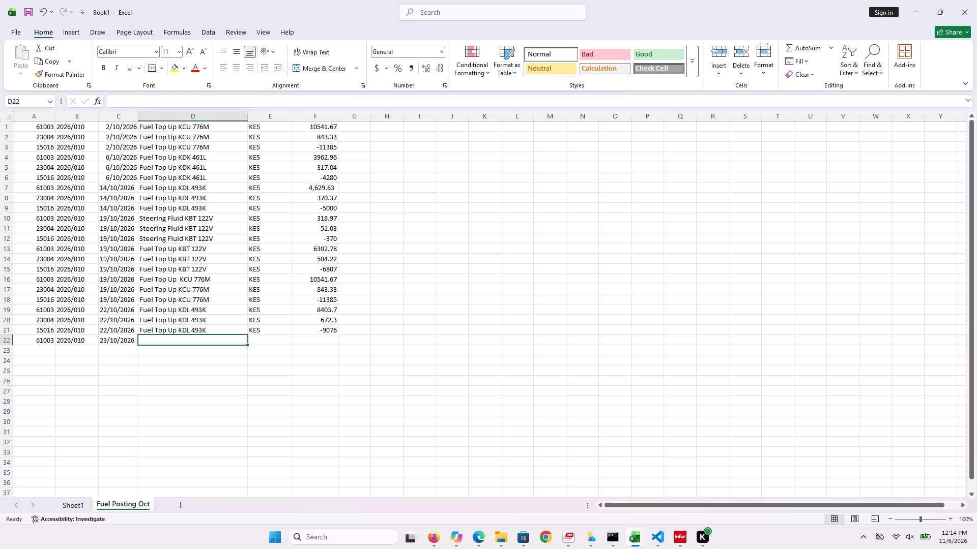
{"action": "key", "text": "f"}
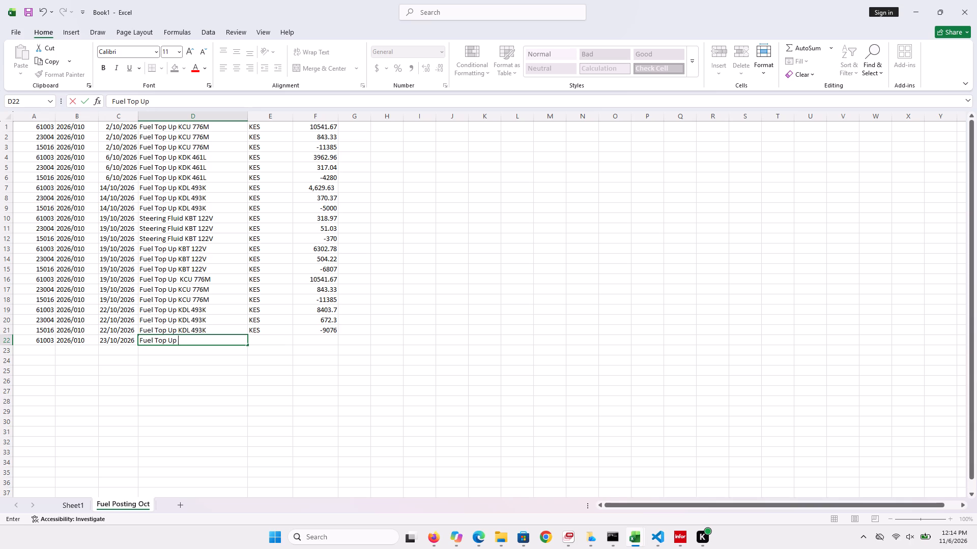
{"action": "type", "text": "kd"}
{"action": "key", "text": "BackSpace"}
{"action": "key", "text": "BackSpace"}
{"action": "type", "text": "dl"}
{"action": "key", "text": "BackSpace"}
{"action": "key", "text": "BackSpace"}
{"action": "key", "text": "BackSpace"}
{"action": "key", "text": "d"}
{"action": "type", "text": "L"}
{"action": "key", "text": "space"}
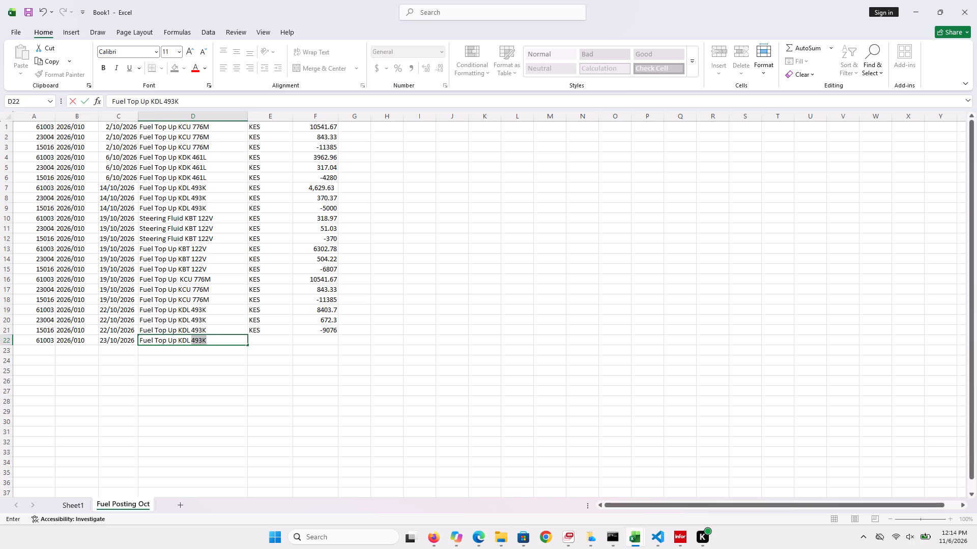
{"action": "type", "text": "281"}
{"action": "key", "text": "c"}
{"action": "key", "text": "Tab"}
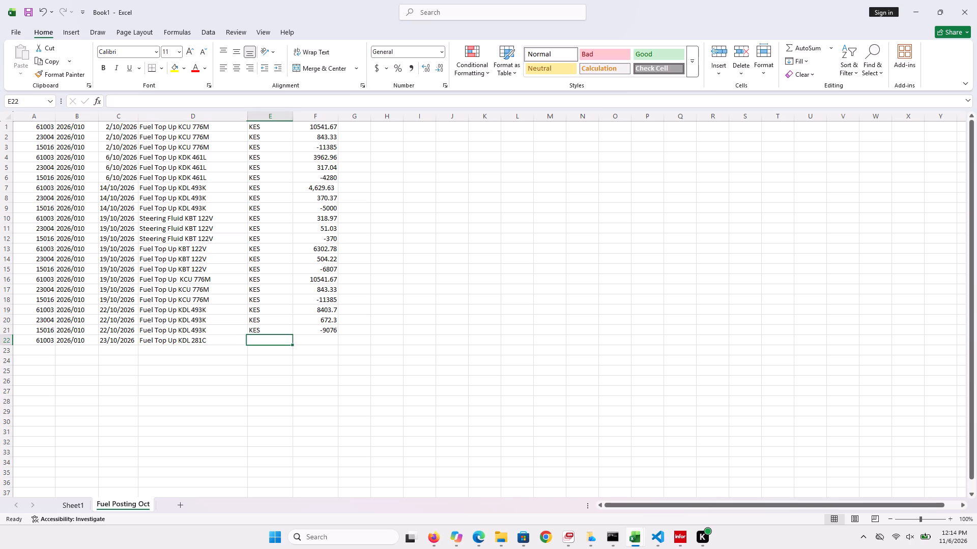
Complete the account 61003 line in row 22 with currency KES in column E and amount 21083.33 in column F.
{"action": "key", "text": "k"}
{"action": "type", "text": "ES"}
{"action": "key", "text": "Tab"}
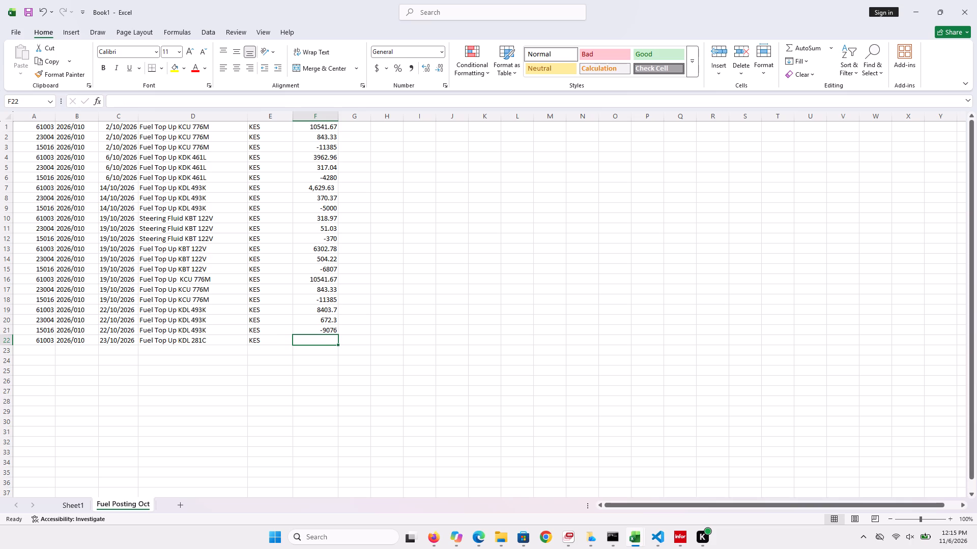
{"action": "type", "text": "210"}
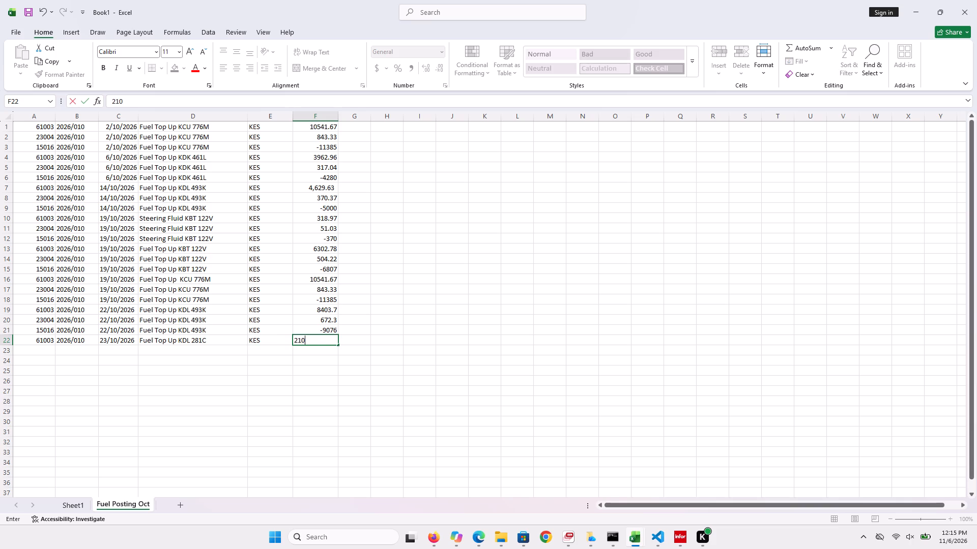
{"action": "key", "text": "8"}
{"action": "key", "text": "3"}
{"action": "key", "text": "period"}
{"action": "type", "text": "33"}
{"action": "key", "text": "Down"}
Start the second line of the posting with account 23004 in cell A23 and period 2026/010 in cell B23.
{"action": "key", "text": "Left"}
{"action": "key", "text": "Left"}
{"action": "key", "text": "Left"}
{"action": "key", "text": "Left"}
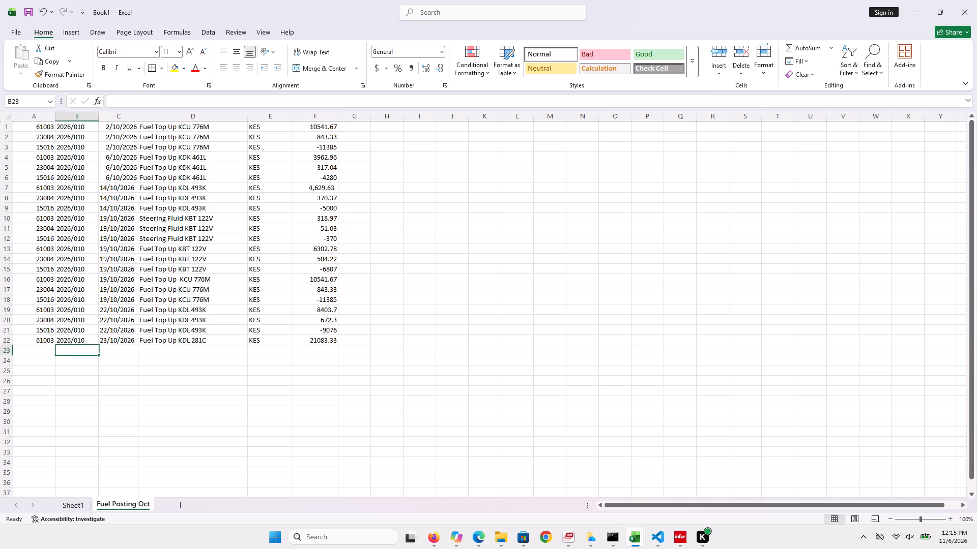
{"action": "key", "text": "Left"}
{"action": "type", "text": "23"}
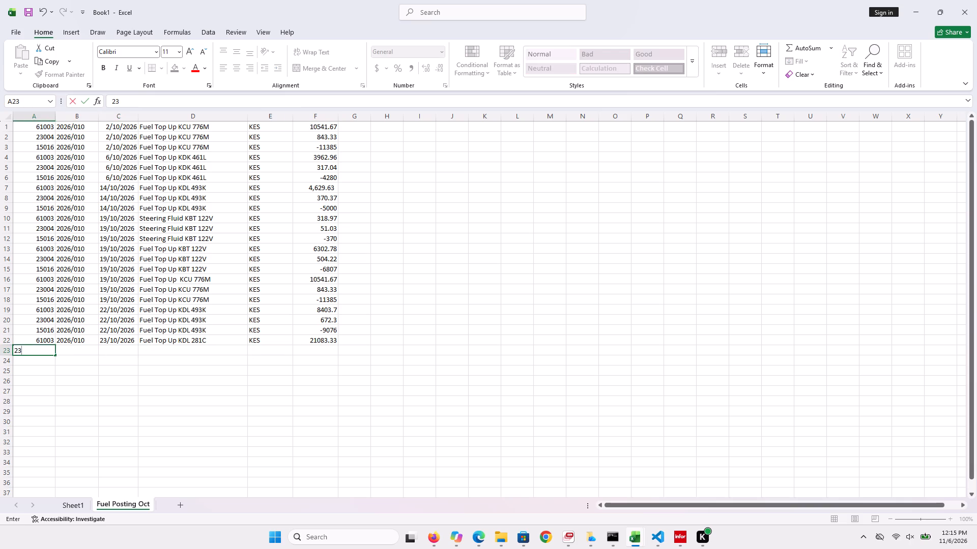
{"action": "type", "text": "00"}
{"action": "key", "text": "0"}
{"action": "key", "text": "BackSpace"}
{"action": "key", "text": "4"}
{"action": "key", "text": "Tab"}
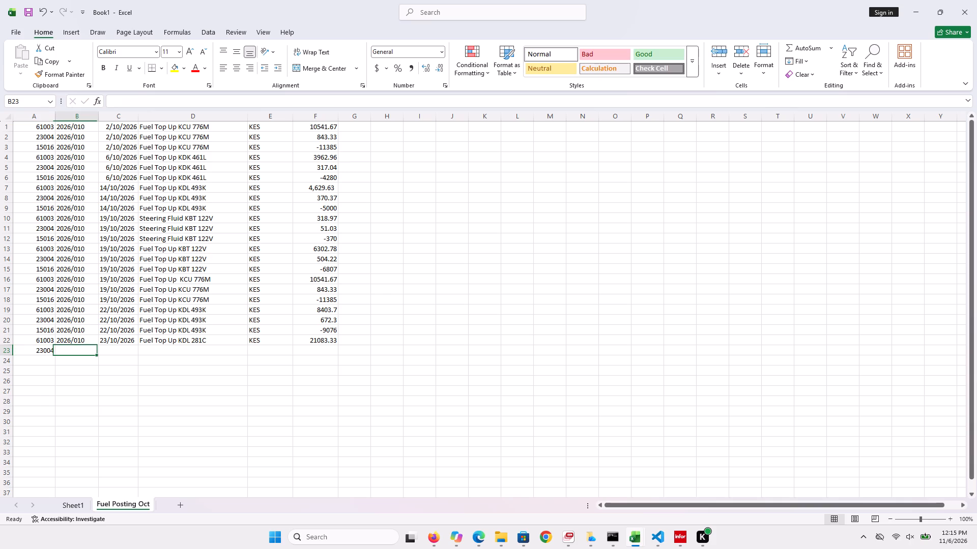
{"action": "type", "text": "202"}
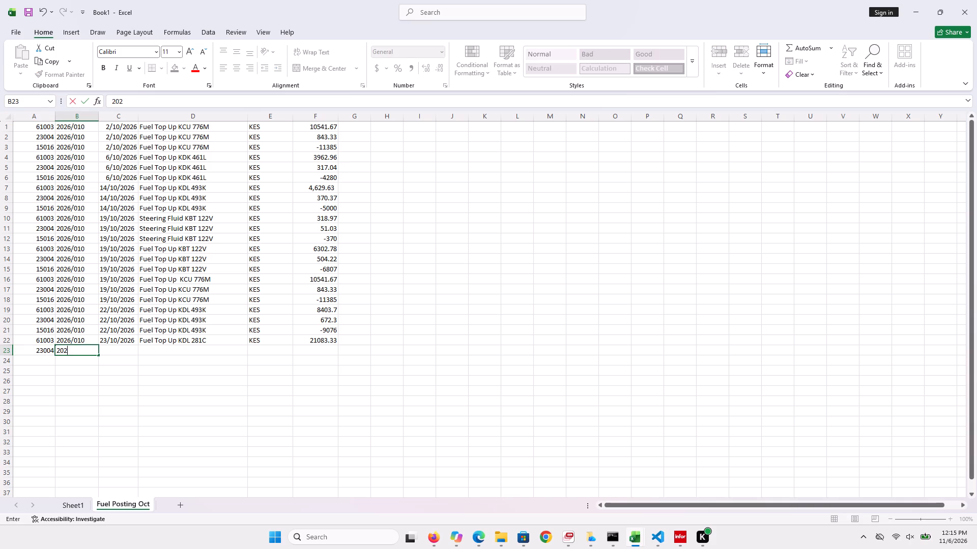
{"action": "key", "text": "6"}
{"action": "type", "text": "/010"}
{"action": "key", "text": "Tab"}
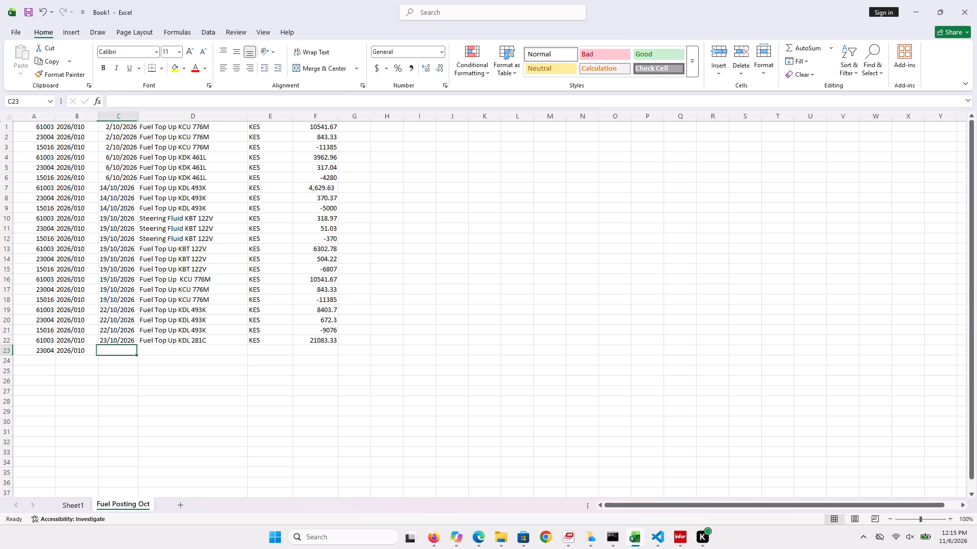
Enter the date 23/10/2026 in cell C23 for the account 23004 line.
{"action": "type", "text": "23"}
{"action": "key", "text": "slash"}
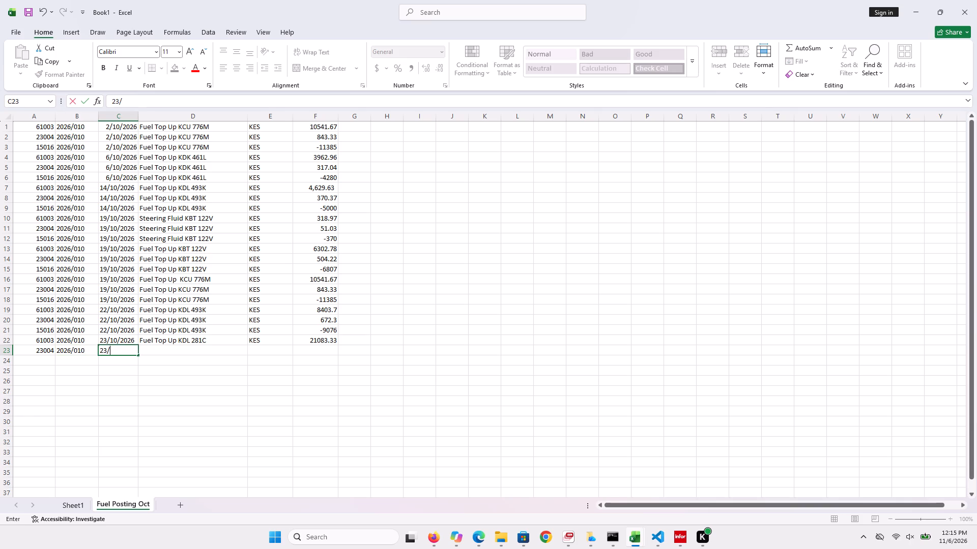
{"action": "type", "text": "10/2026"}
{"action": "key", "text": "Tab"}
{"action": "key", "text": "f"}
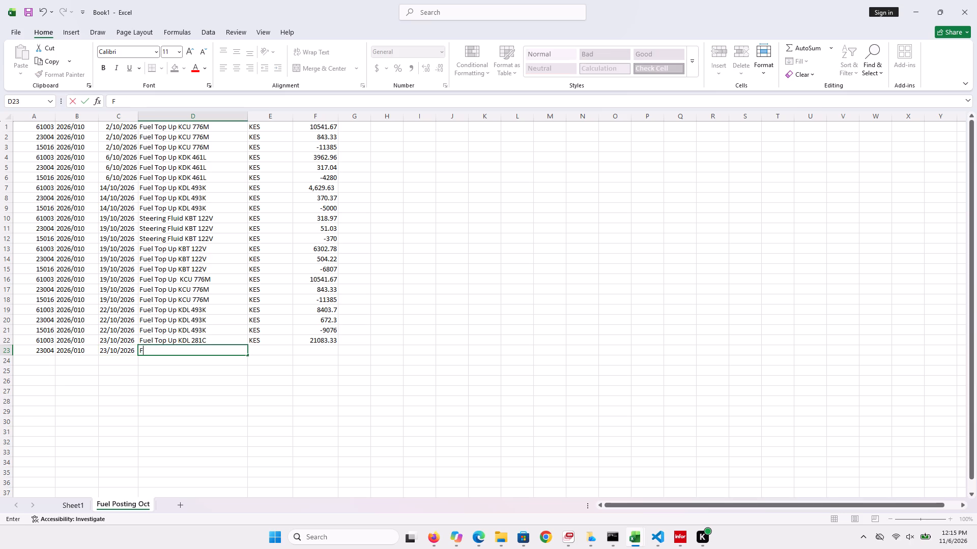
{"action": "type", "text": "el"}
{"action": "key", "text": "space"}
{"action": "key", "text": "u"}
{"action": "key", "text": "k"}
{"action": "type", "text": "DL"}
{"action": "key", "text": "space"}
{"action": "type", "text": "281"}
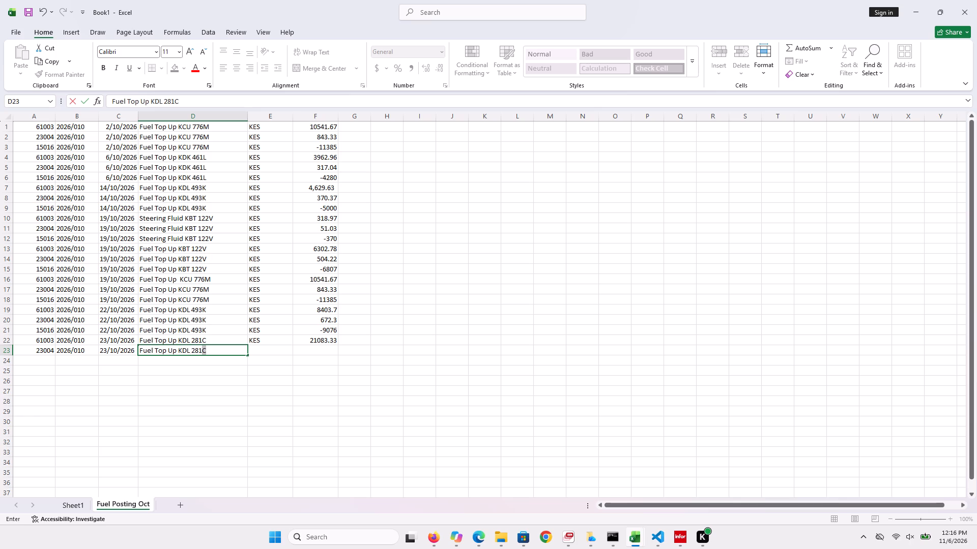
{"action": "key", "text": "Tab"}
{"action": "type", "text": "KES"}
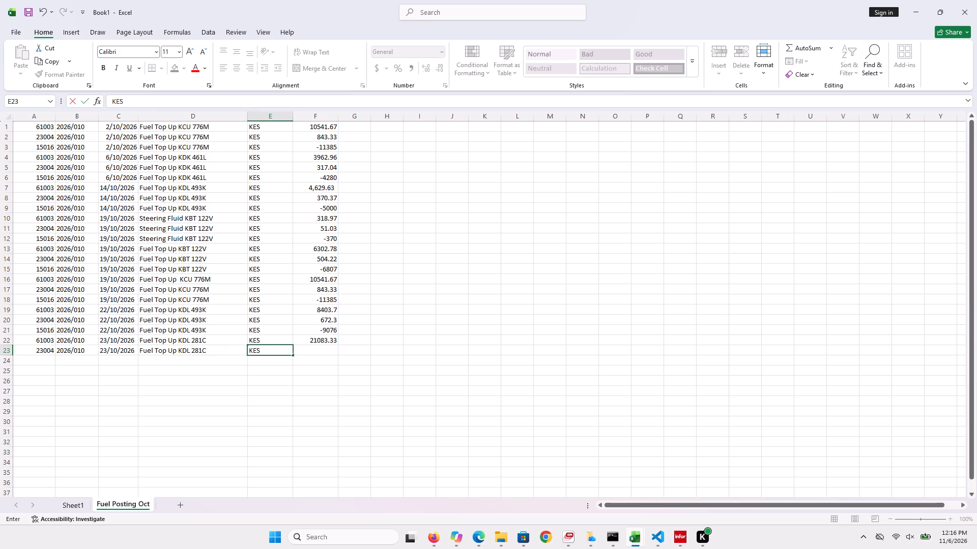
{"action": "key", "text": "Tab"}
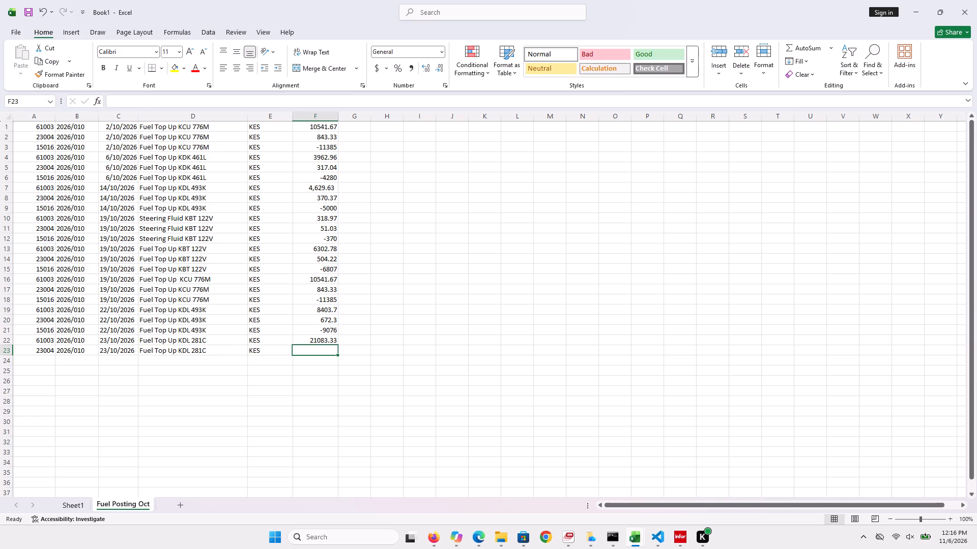
Enter the amount 1686.67 in cell F23 for the account 23004 line.
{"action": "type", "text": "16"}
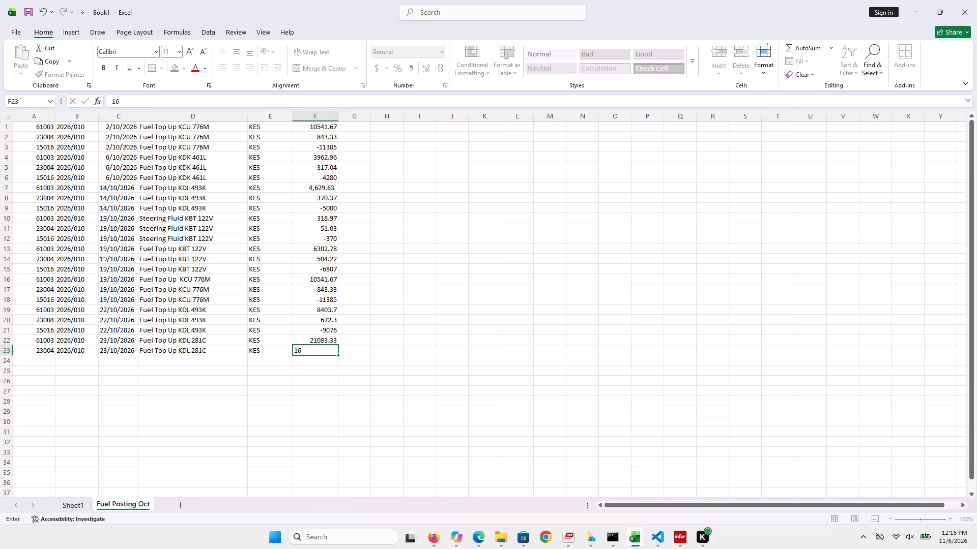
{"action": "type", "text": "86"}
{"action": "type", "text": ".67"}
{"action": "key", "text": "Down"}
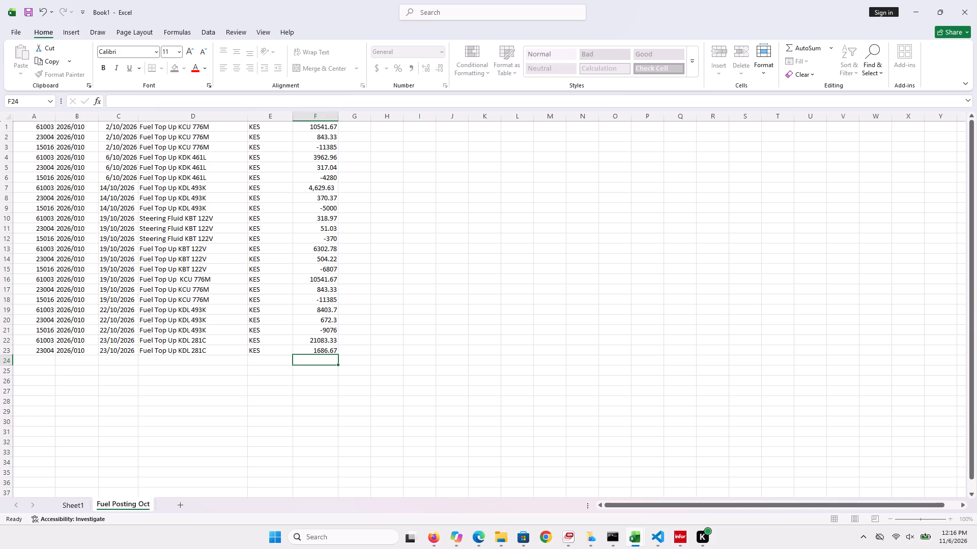
Start the third line of the KDL 281C posting with account 15016 in cell A24 and period 2026/010 in cell B24.
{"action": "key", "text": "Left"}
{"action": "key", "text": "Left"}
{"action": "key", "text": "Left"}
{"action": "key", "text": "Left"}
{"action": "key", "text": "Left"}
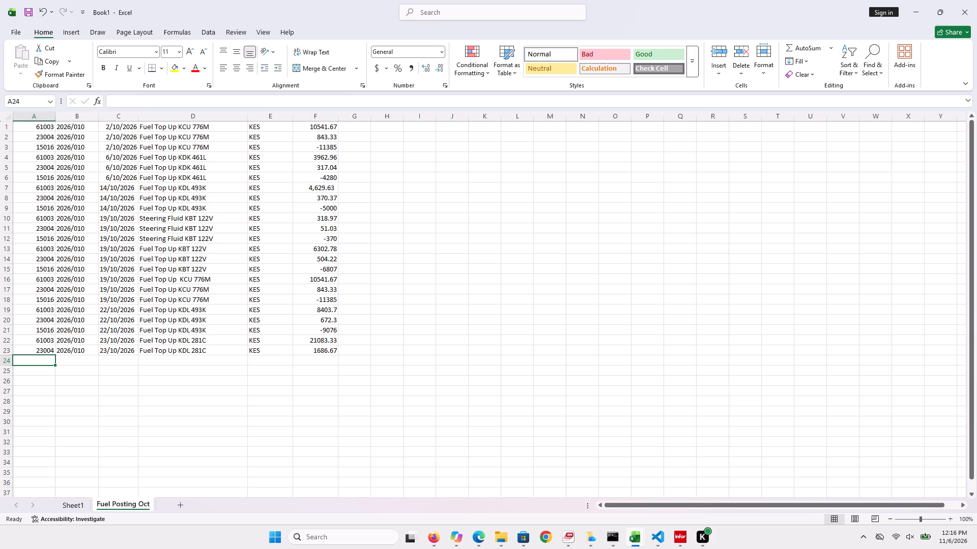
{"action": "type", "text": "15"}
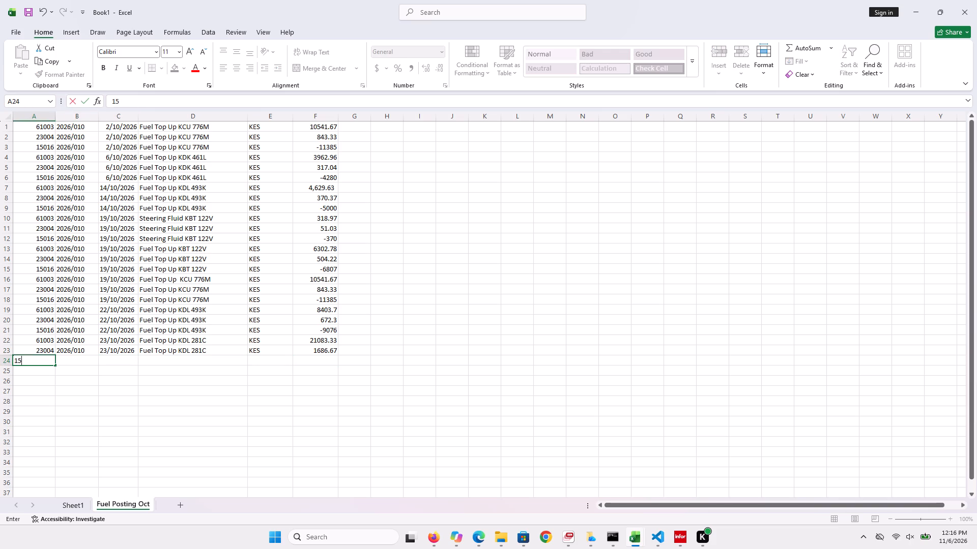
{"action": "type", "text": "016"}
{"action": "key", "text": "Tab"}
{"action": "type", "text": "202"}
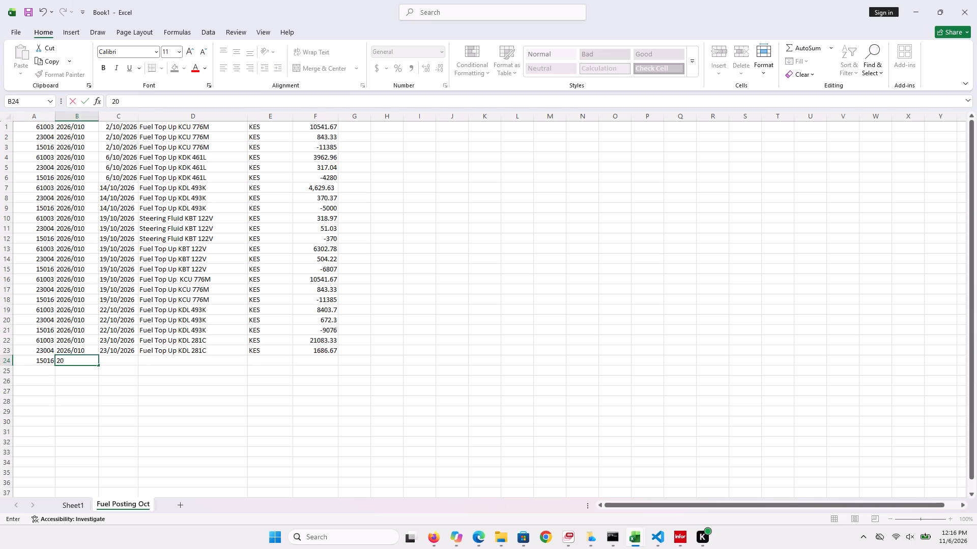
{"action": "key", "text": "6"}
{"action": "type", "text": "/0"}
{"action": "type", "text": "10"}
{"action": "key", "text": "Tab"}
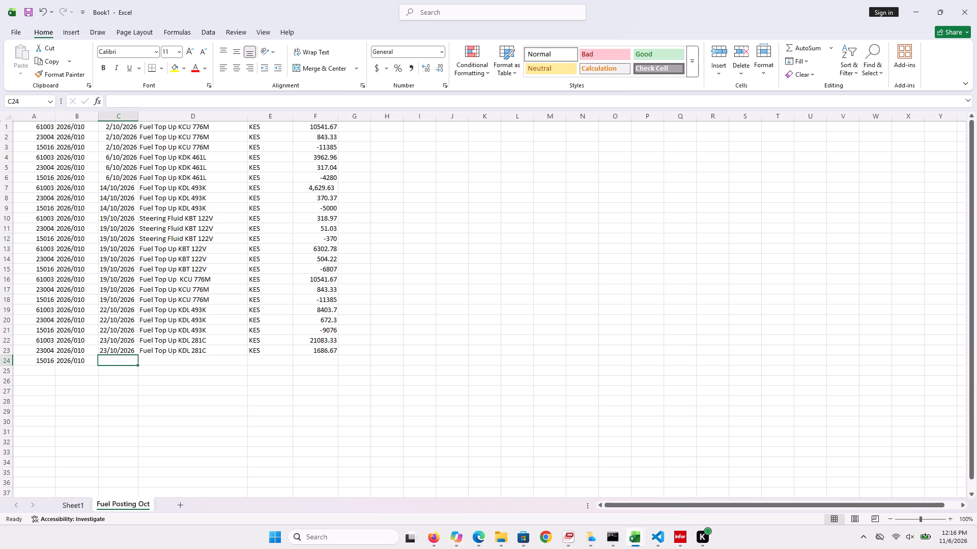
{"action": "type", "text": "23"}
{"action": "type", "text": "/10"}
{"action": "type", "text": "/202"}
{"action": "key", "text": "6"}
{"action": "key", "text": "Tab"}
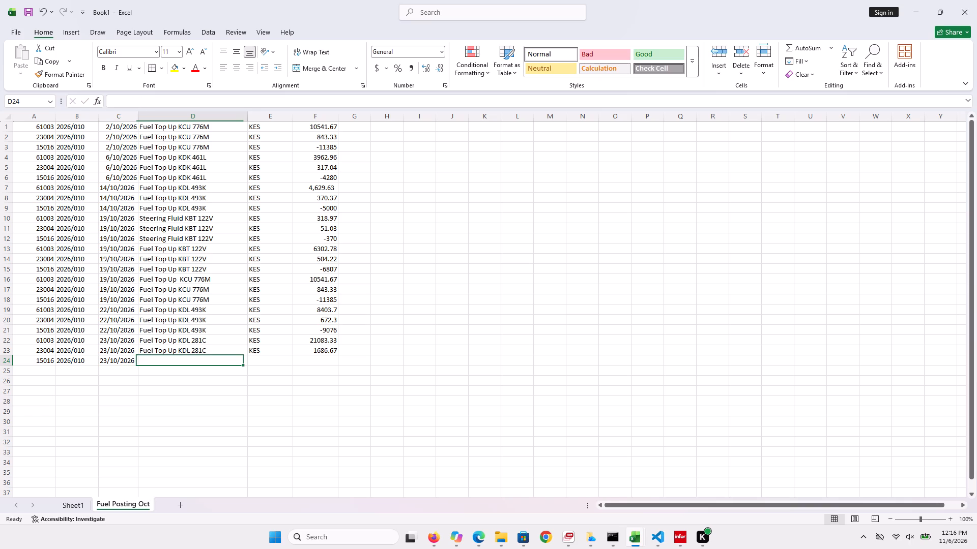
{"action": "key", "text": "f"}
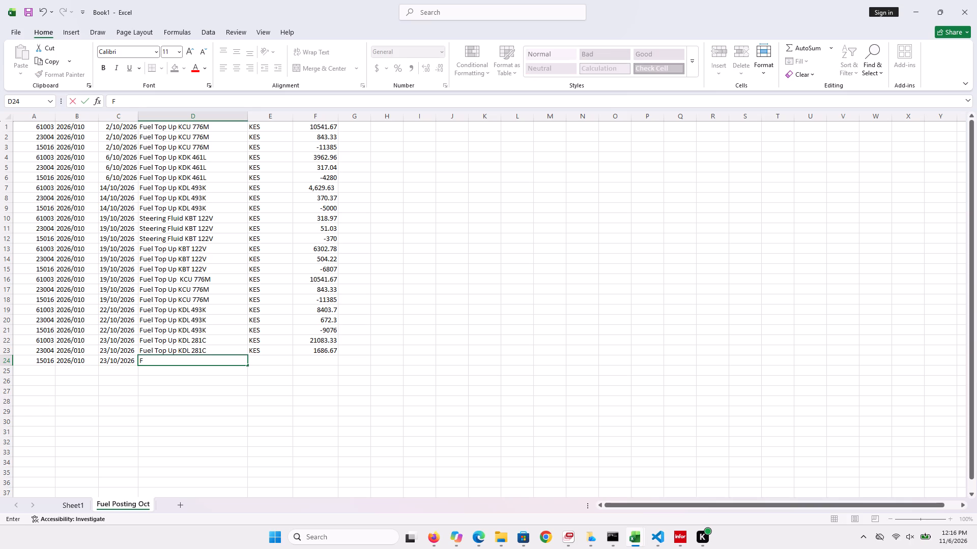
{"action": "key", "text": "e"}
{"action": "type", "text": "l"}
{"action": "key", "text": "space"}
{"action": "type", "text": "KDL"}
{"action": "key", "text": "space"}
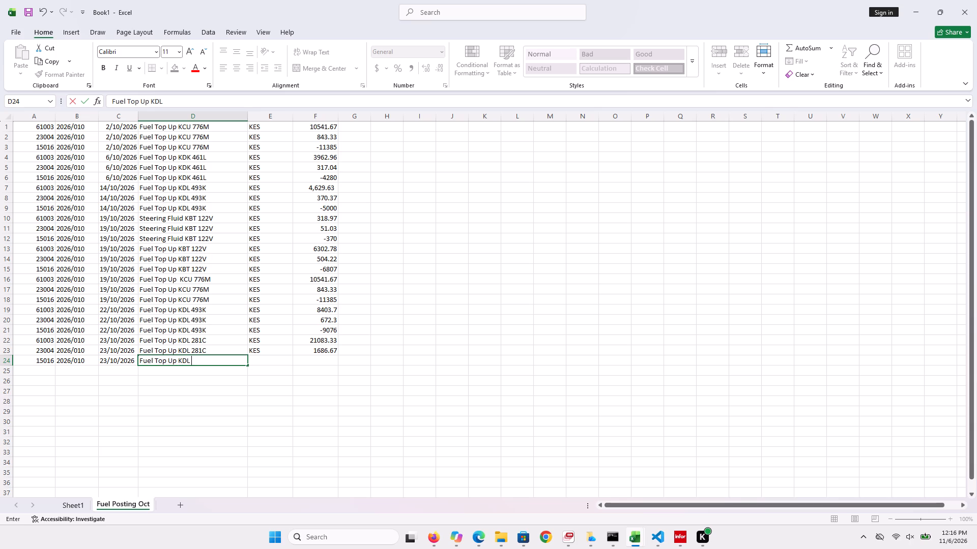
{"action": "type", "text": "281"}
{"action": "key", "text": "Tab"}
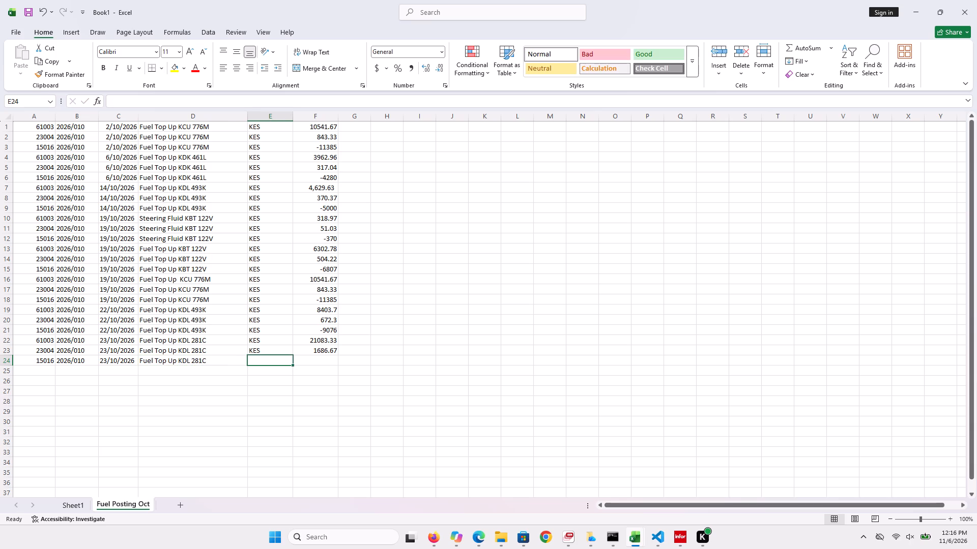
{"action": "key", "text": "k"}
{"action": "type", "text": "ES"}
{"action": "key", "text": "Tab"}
Enter the amount 22770 in cell F24 for the account 15016 line.
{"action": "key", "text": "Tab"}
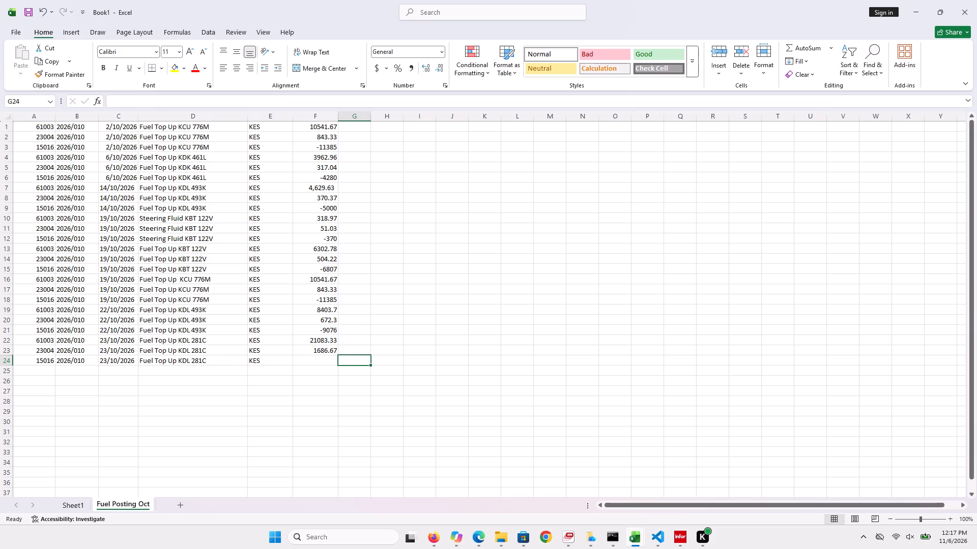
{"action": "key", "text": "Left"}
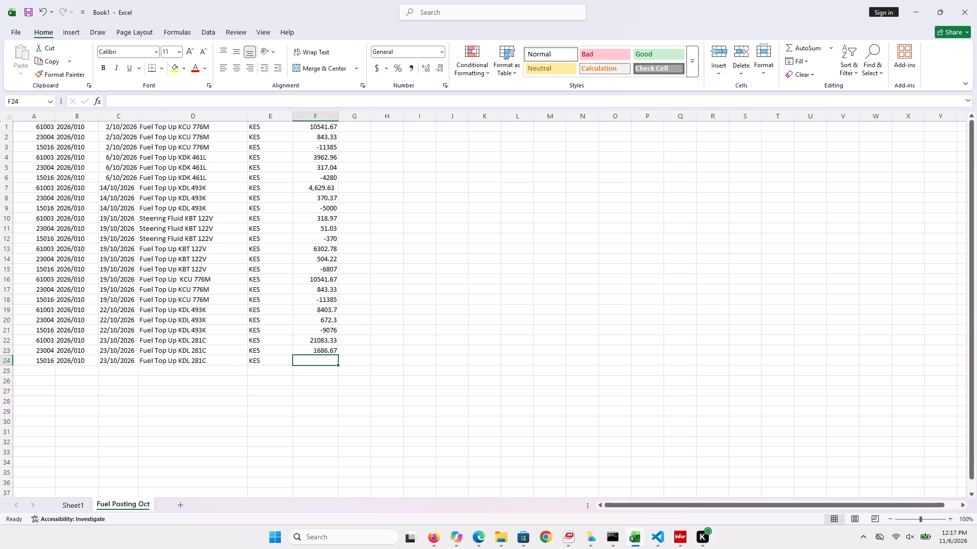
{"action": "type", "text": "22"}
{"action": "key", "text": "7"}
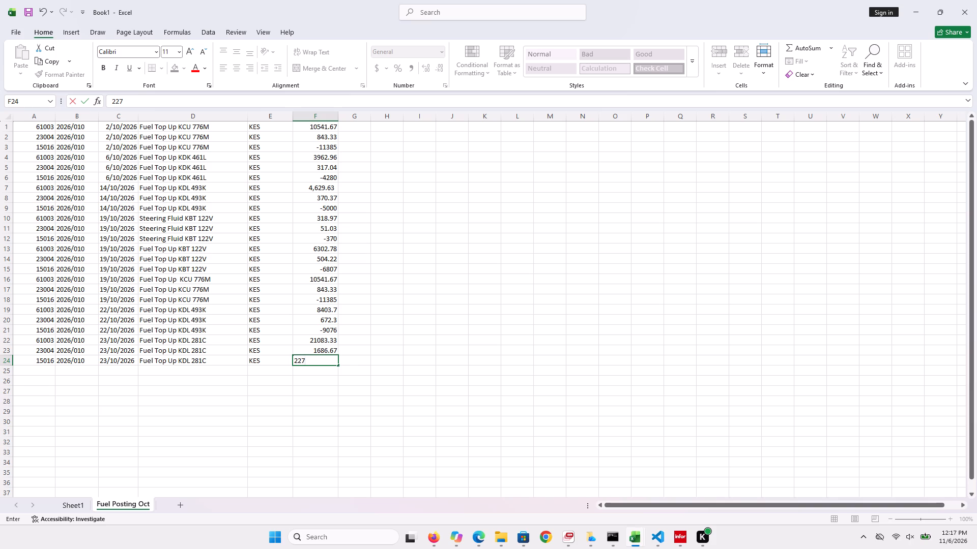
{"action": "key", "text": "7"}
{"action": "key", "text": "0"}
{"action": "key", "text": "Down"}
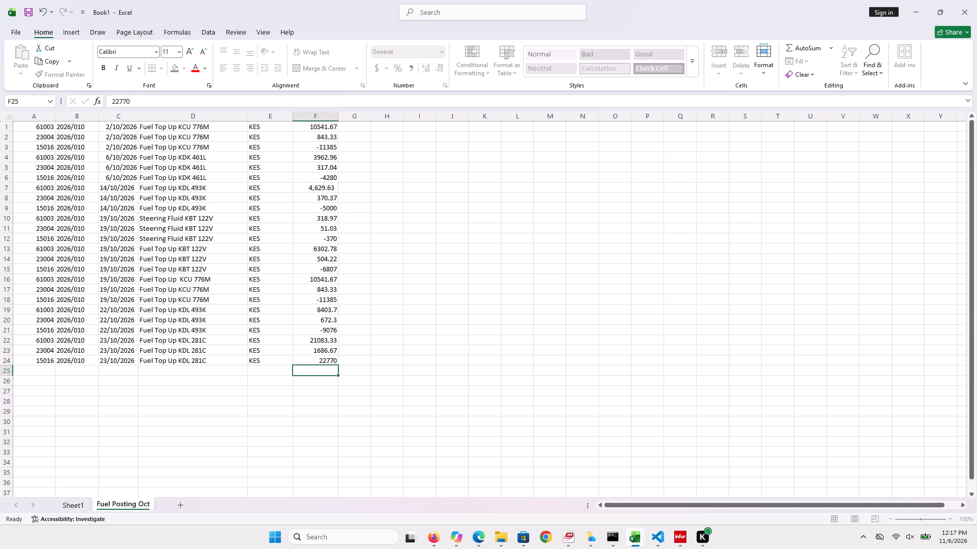
Go to cell A25 to begin the first line of the next posting.
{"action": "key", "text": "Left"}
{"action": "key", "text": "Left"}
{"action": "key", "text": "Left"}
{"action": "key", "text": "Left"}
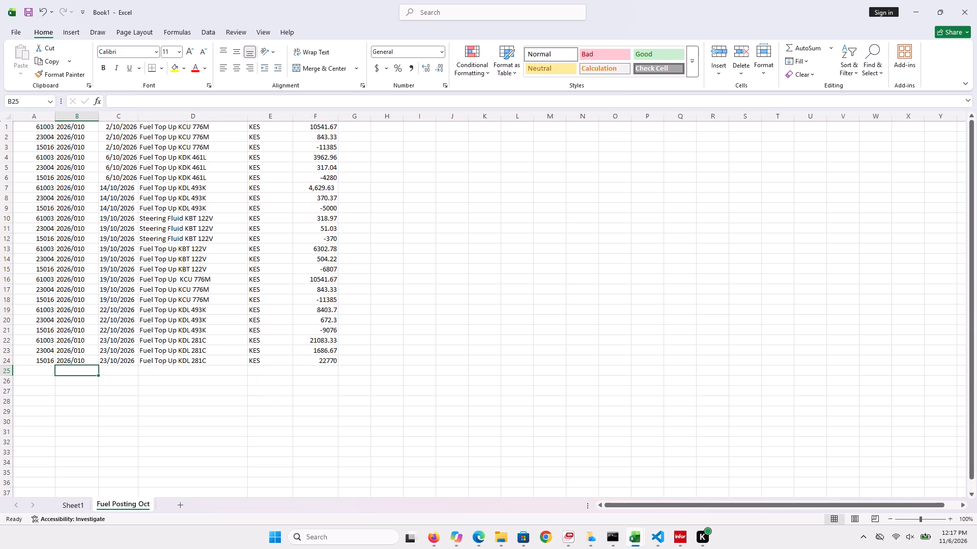
{"action": "key", "text": "Left"}
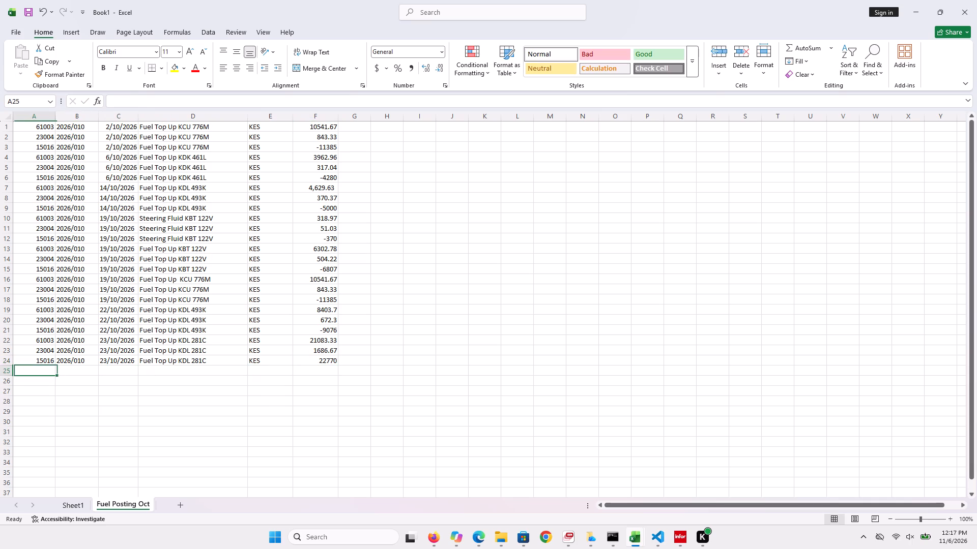
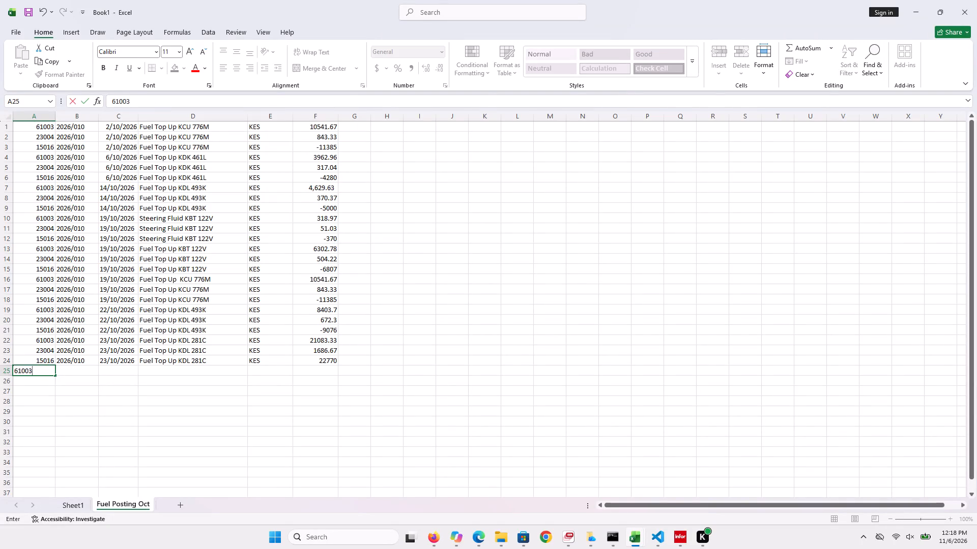
Enter the period 2026/010 in cell B25 for the account 61003 line.
{"action": "key", "text": "Tab"}
{"action": "type", "text": "202"}
{"action": "key", "text": "6"}
{"action": "type", "text": "/010"}
{"action": "key", "text": "Tab"}
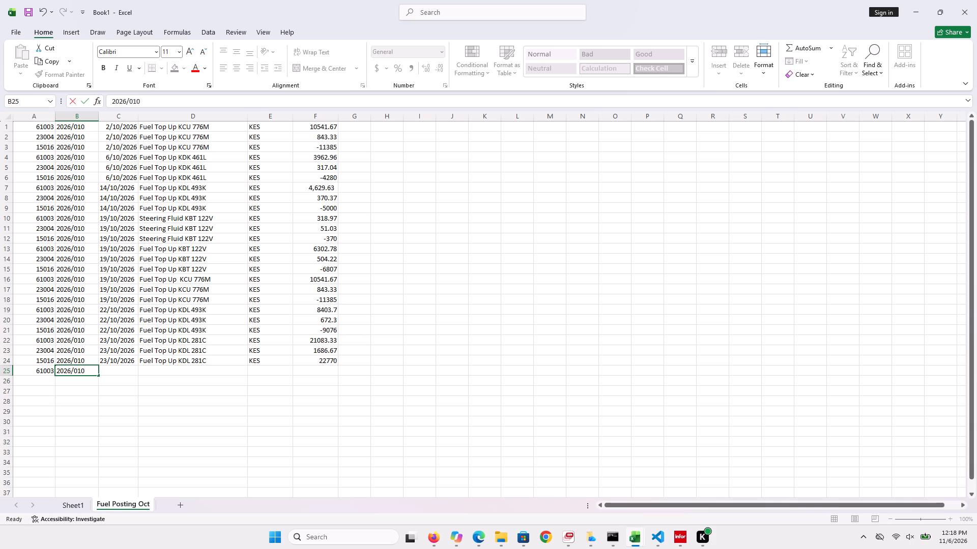
Enter the date 28/10/2026 in cell C25 for the account 61003 line.
{"action": "type", "text": "26"}
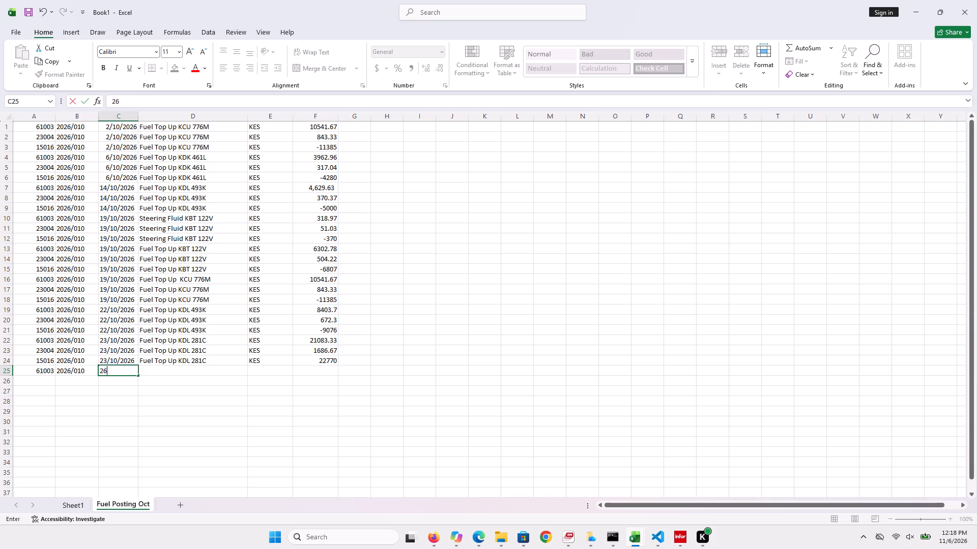
{"action": "key", "text": "slash"}
{"action": "key", "text": "BackSpace"}
{"action": "key", "text": "BackSpace"}
{"action": "key", "text": "8"}
{"action": "key", "text": "slash"}
{"action": "type", "text": "10"}
{"action": "key", "text": "slash"}
{"action": "type", "text": "202"}
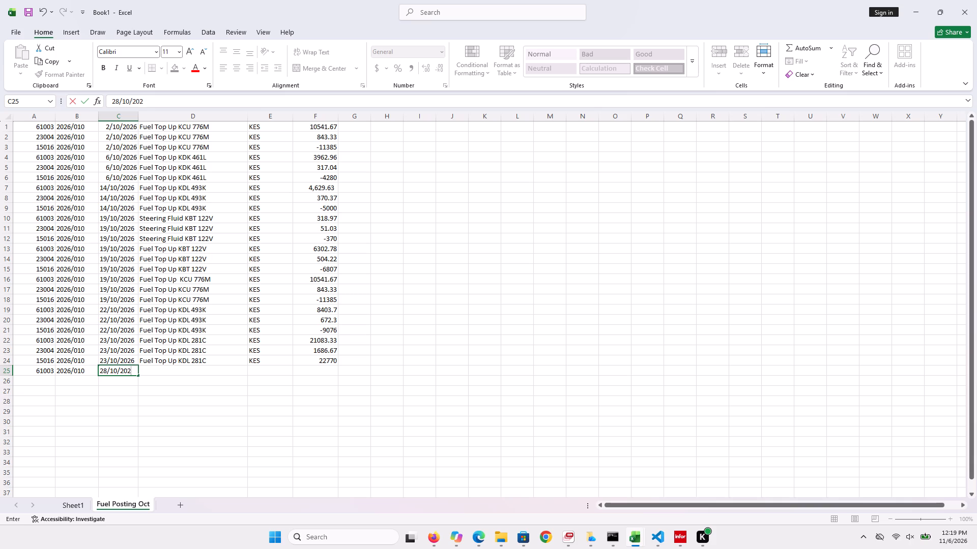
{"action": "key", "text": "6"}
{"action": "key", "text": "Tab"}
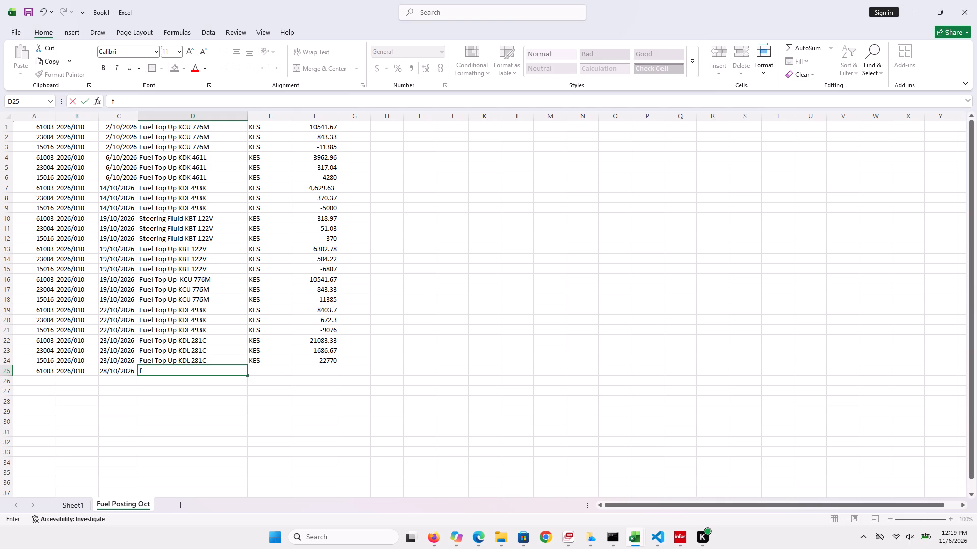
{"action": "key", "text": "BackSpace"}
{"action": "key", "text": "f"}
{"action": "type", "text": "ue"}
{"action": "type", "text": "KCU"}
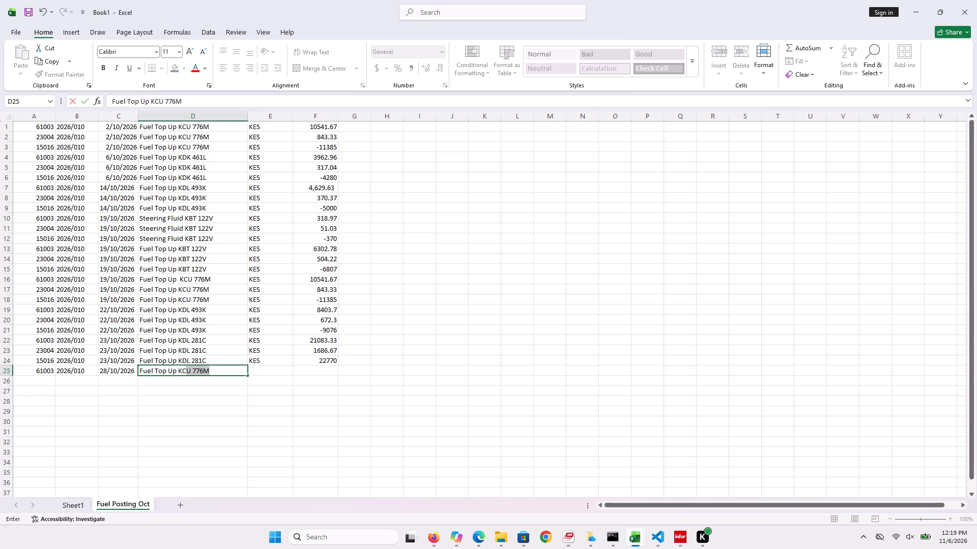
{"action": "key", "text": "space"}
{"action": "key", "text": "Tab"}
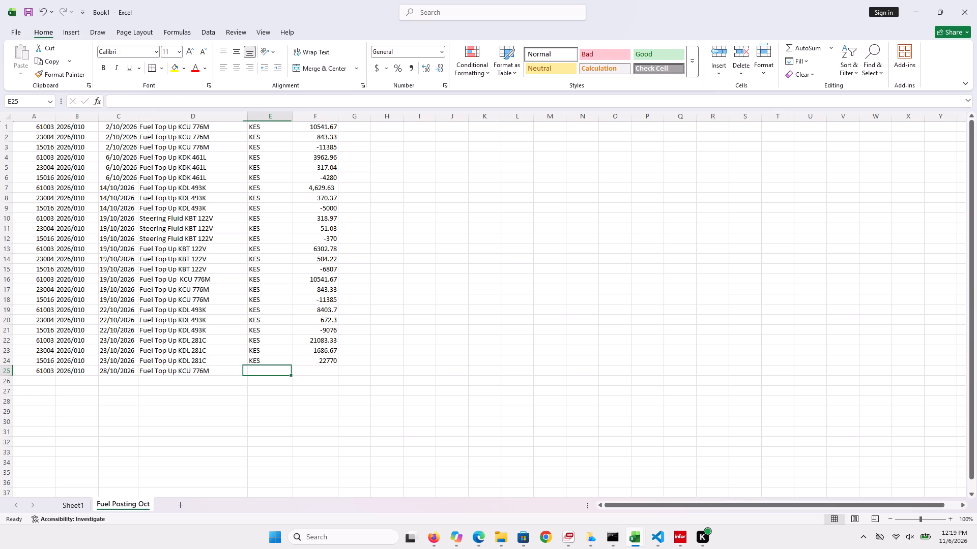
{"action": "type", "text": "KES"}
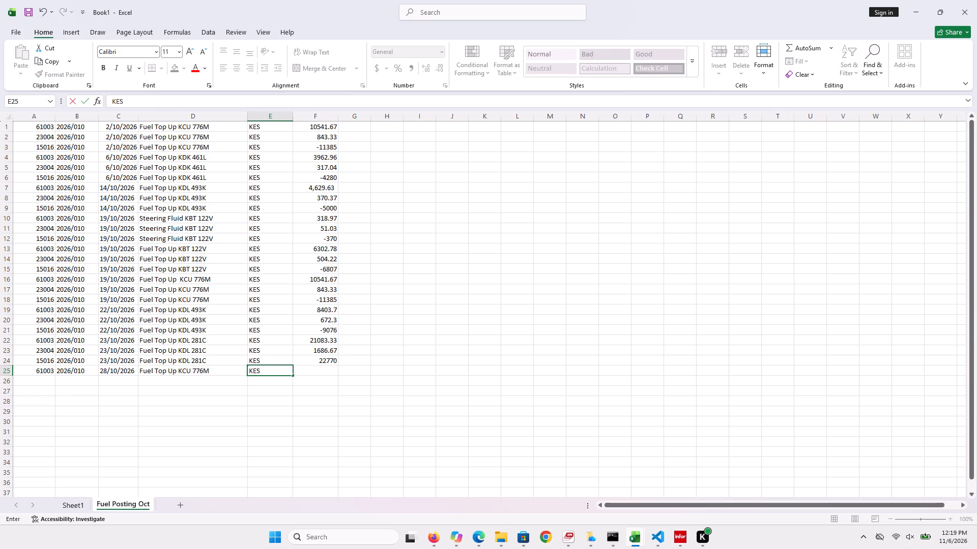
{"action": "key", "text": "Tab"}
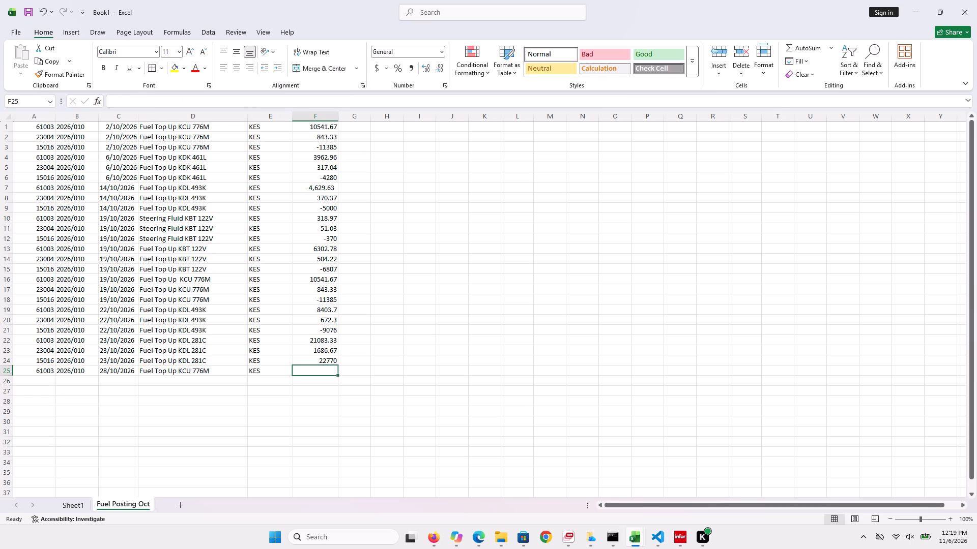
Enter the amount 10541.67 in cell F25 for the account 61003 line.
{"action": "type", "text": "10"}
{"action": "type", "text": "541"}
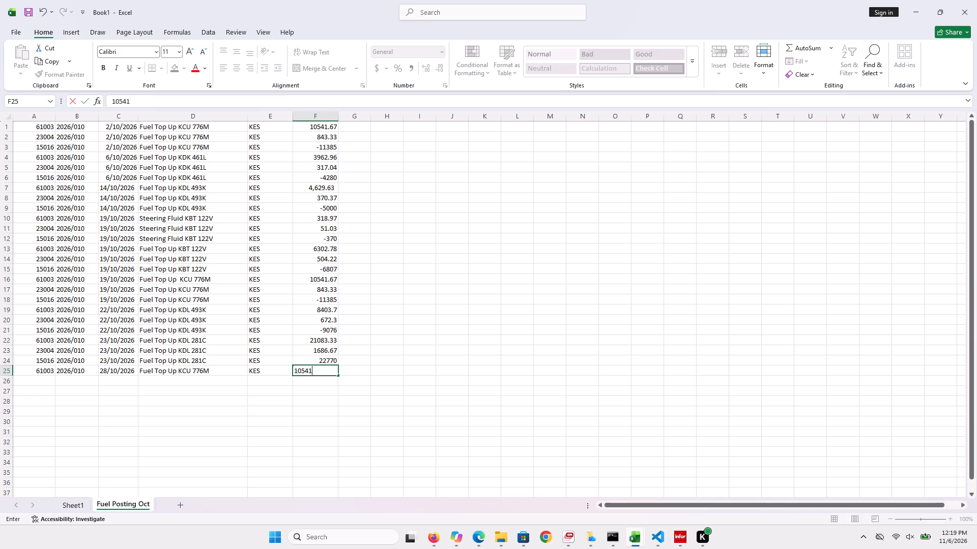
{"action": "type", "text": ".67"}
{"action": "key", "text": "Down"}
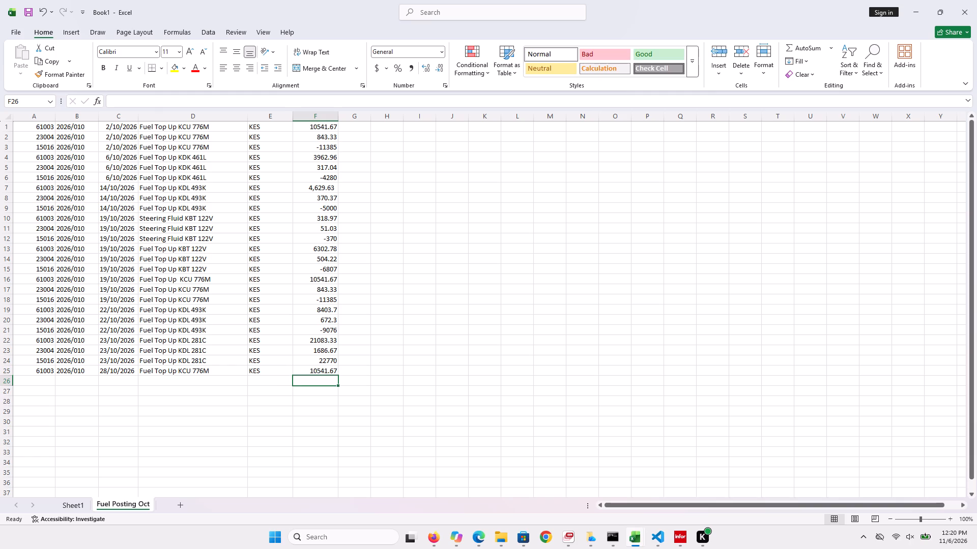
Start the second posting line with account 23004 in cell A26 and the period 2026/010 in cell B26.
{"action": "key", "text": "Left"}
{"action": "key", "text": "Left"}
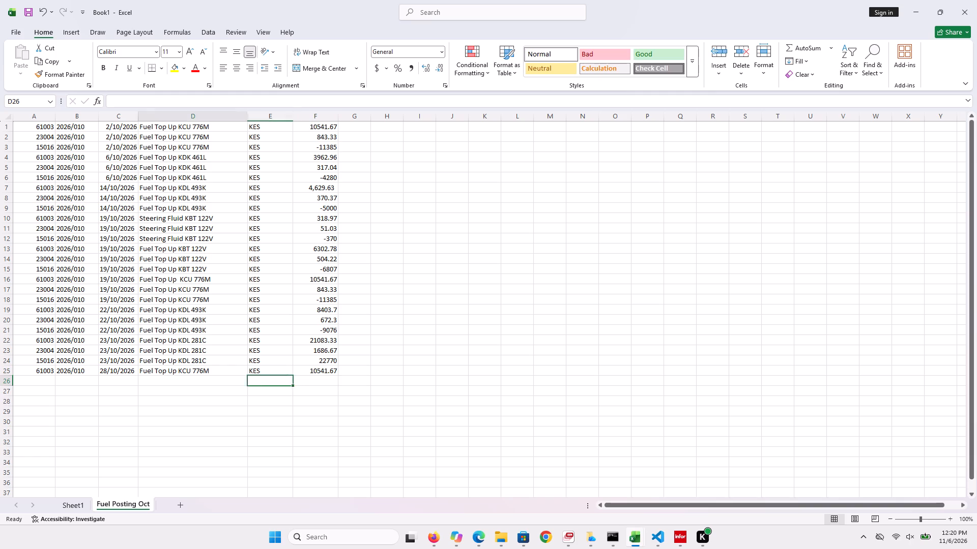
{"action": "key", "text": "Left"}
{"action": "key", "text": "Left"}
{"action": "key", "text": "Left"}
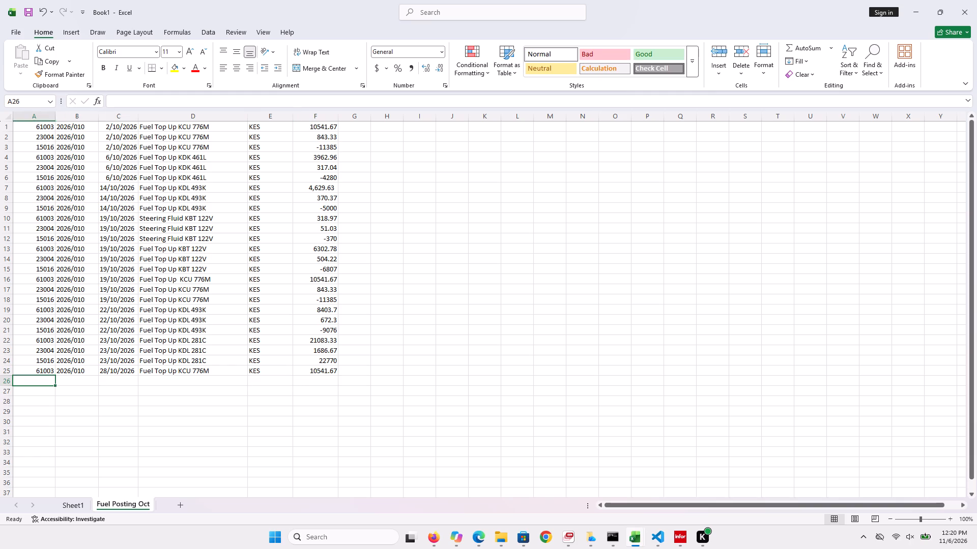
{"action": "type", "text": "2300"}
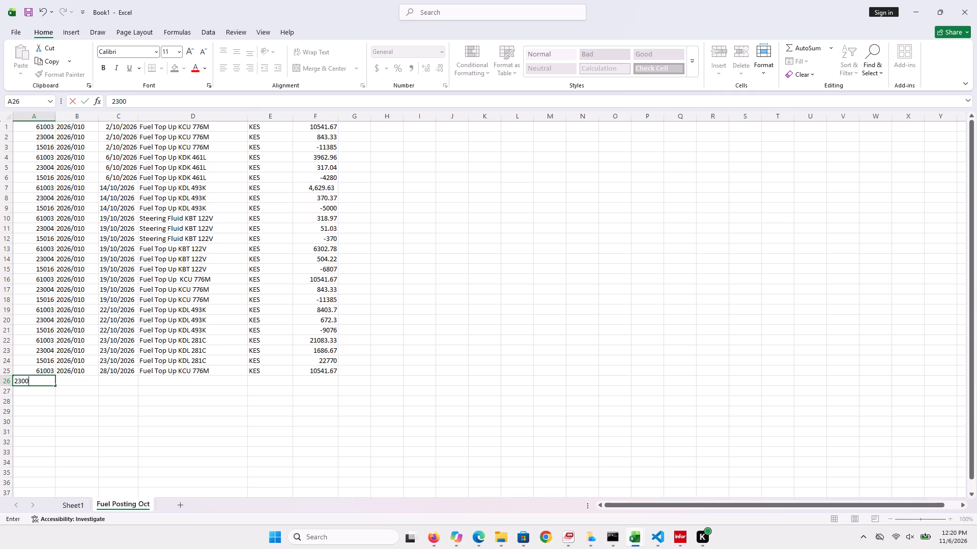
{"action": "key", "text": "4"}
{"action": "key", "text": "Tab"}
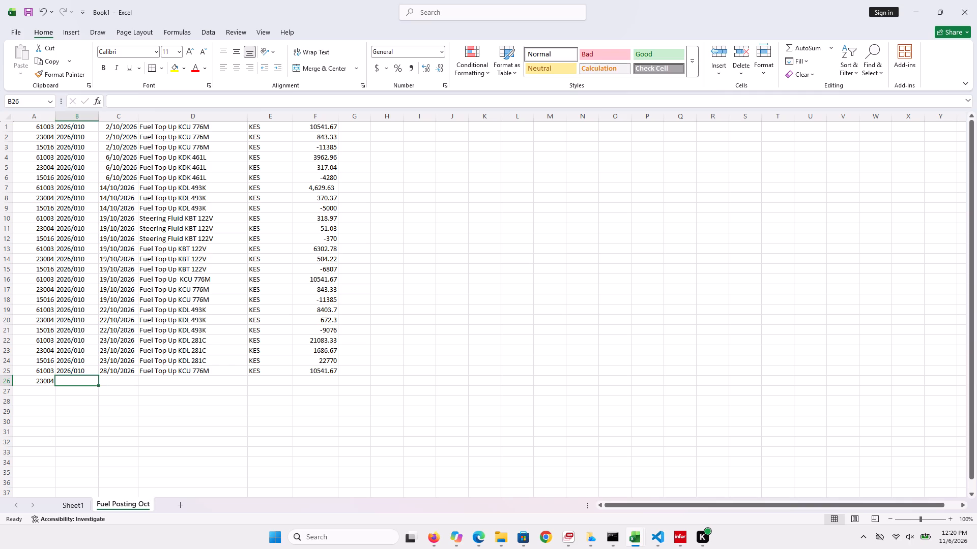
{"action": "type", "text": "202"}
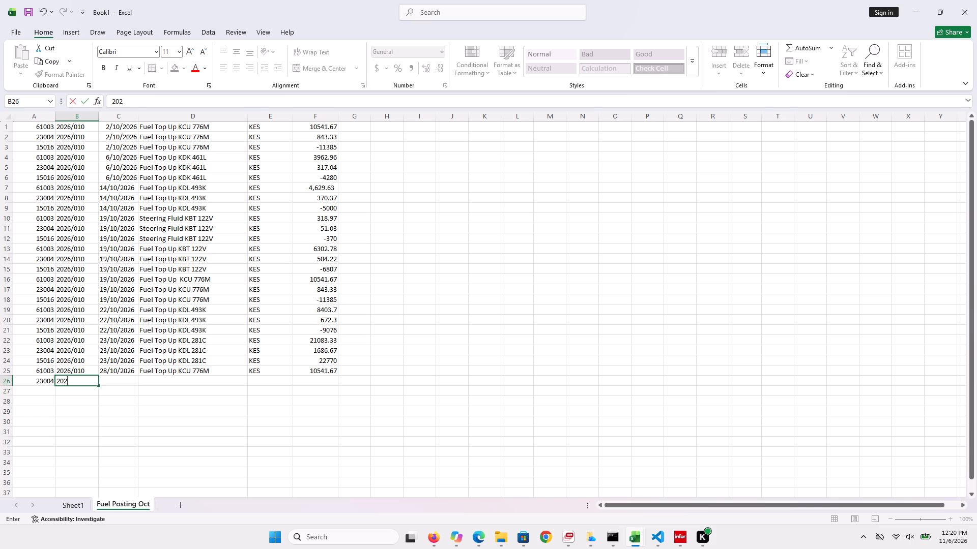
{"action": "key", "text": "6"}
{"action": "type", "text": "/010"}
{"action": "key", "text": "Tab"}
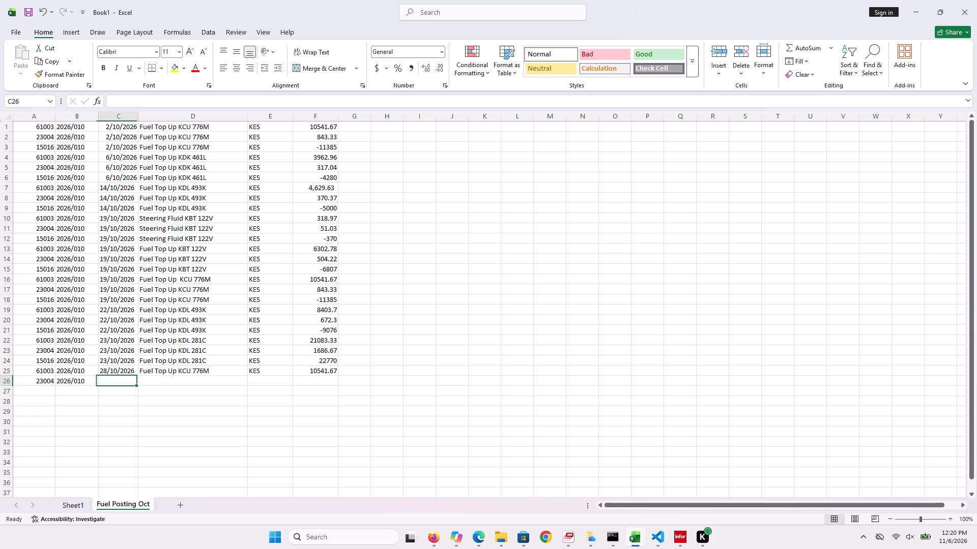
Enter the date 28/10/2026 in cell C26 for the account 23004 line.
{"action": "key", "text": "2"}
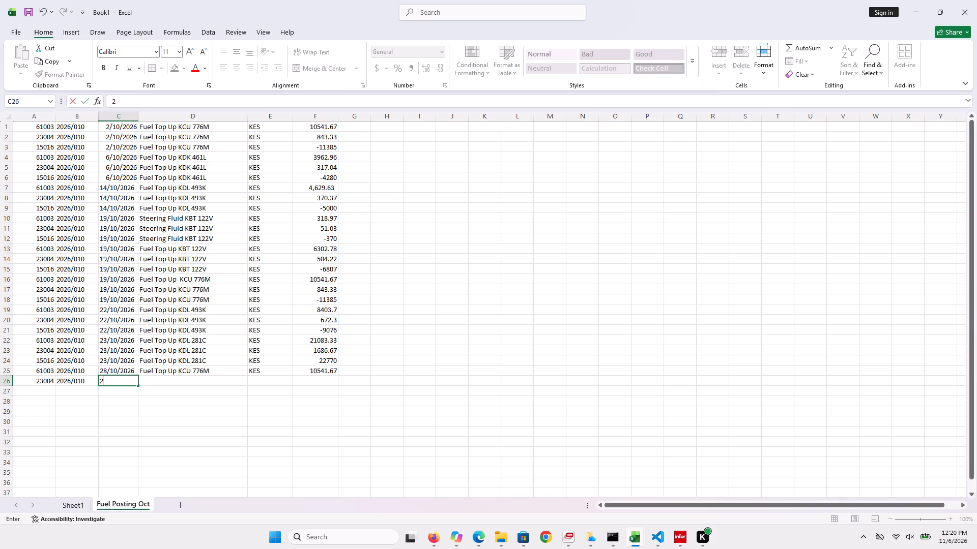
{"action": "key", "text": "8"}
{"action": "type", "text": "/10/2020"}
{"action": "key", "text": "BackSpace"}
{"action": "key", "text": "6"}
{"action": "key", "text": "Tab"}
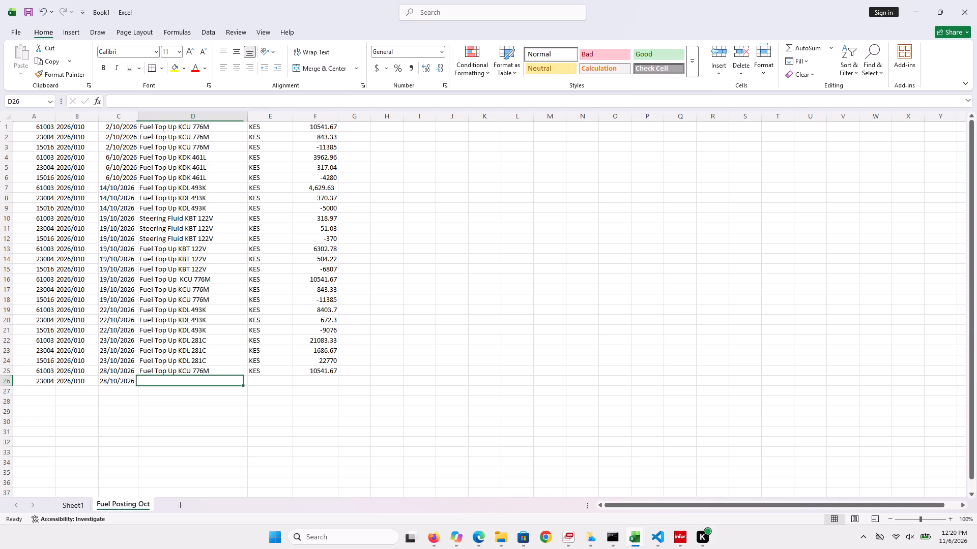
{"action": "key", "text": "f"}
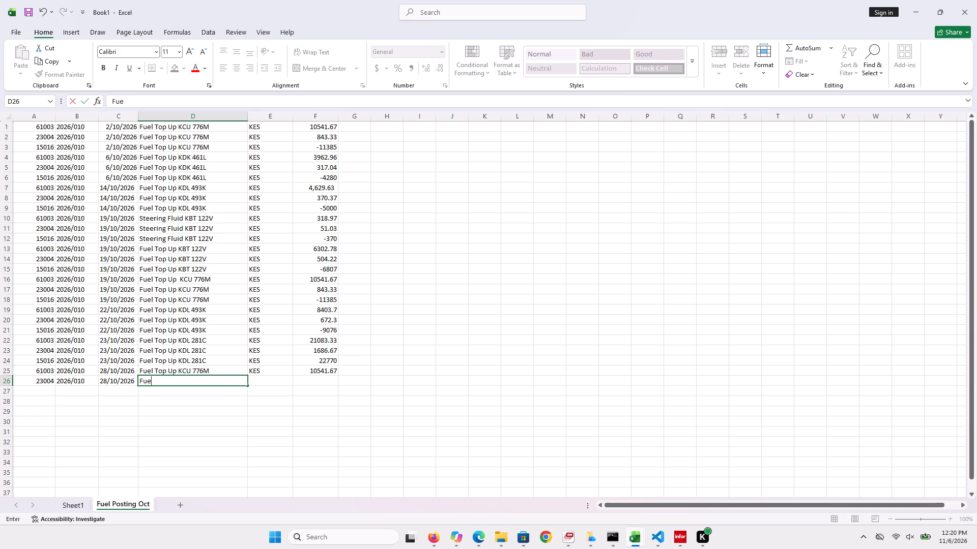
{"action": "type", "text": "l"}
{"action": "key", "text": "space"}
{"action": "key", "text": "t"}
{"action": "key", "text": "k"}
{"action": "type", "text": "CU"}
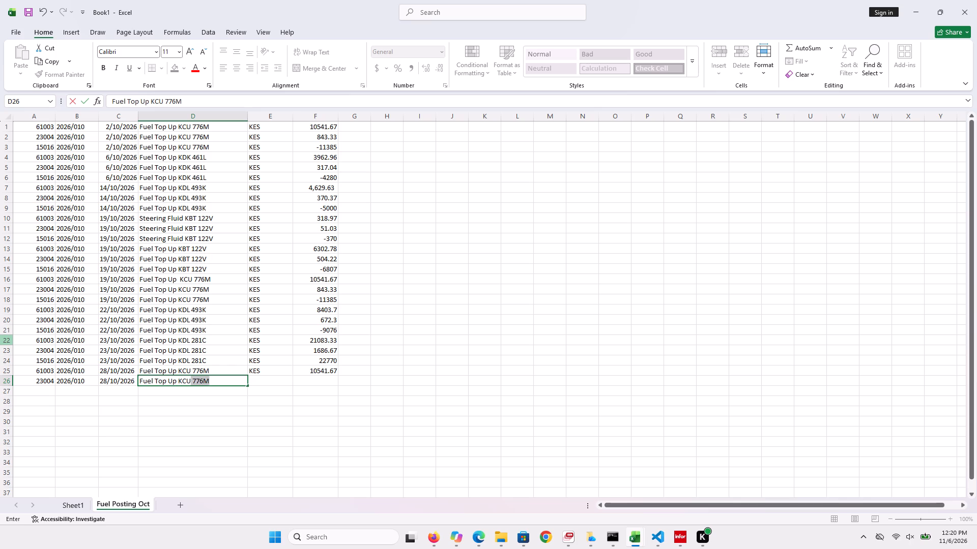
{"action": "key", "text": "Tab"}
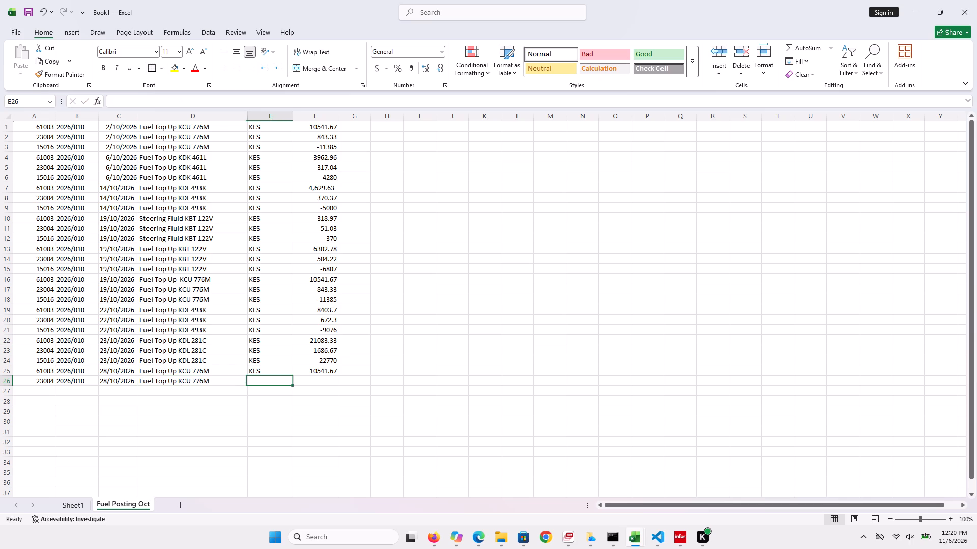
{"action": "key", "text": "k"}
{"action": "type", "text": "ES"}
{"action": "key", "text": "Tab"}
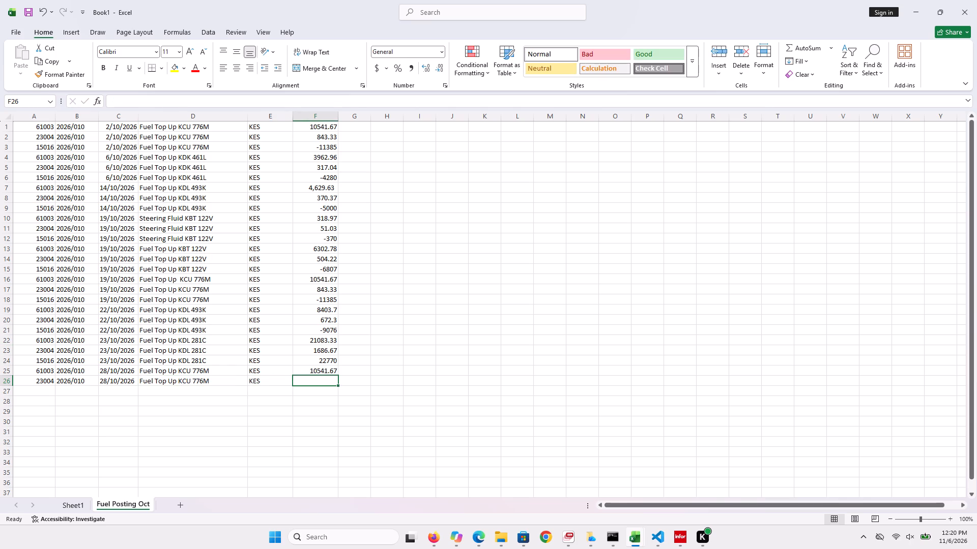
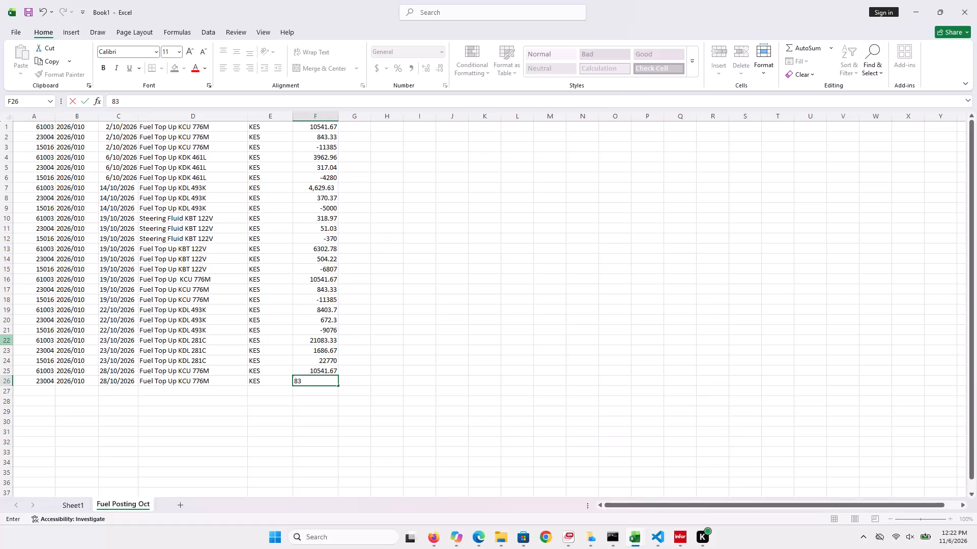
Enter the amount 843.33 in cell F26 for the account 23004 line.
{"action": "key", "text": "BackSpace"}
{"action": "type", "text": "43"}
{"action": "type", "text": ".33"}
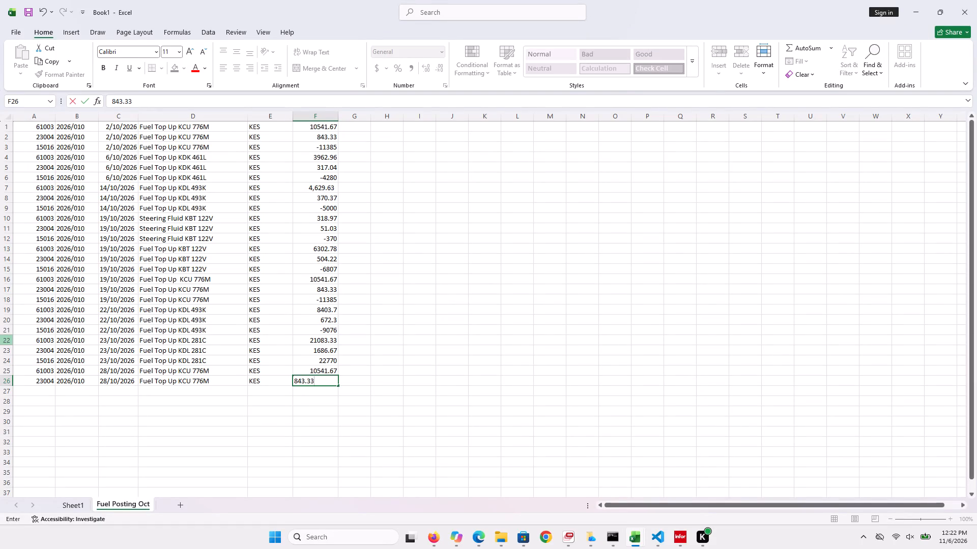
{"action": "key", "text": "Down"}
Start the third posting line with account 15016 in cell A27 and the period 2026/010 in cell B27.
{"action": "key", "text": "Left"}
{"action": "key", "text": "Left"}
{"action": "key", "text": "Left"}
{"action": "key", "text": "Left"}
{"action": "key", "text": "Left"}
{"action": "type", "text": "15"}
{"action": "type", "text": "016"}
{"action": "key", "text": "Tab"}
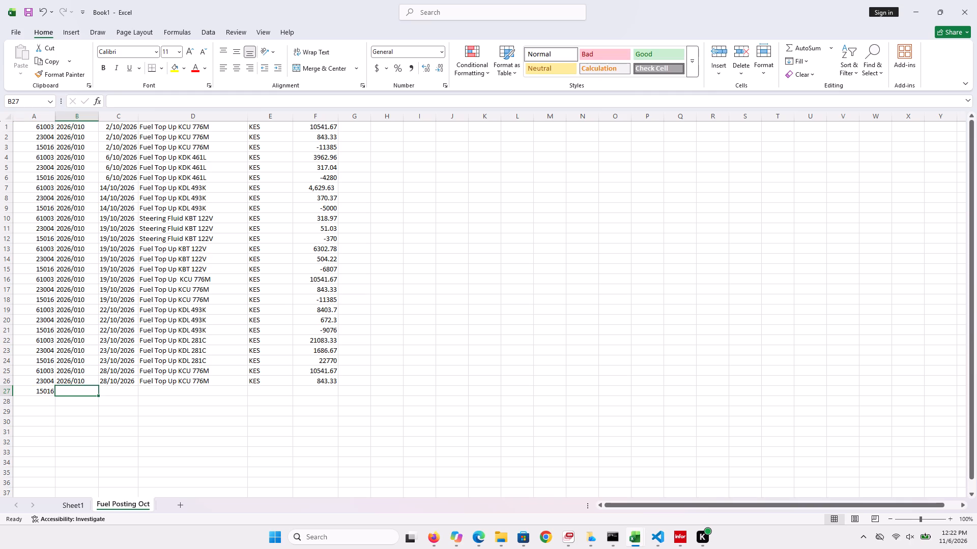
{"action": "type", "text": "2026"}
{"action": "type", "text": "/010"}
{"action": "key", "text": "Tab"}
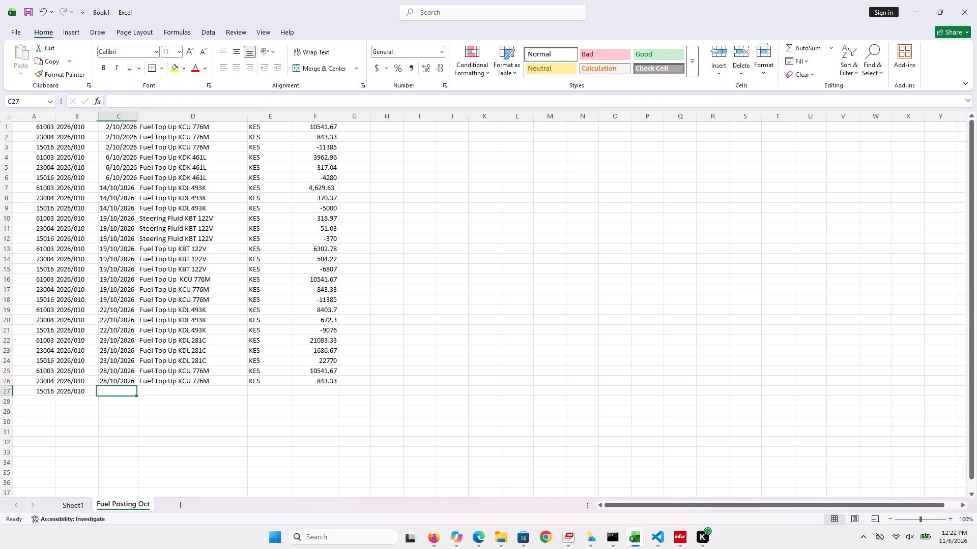
Enter the date 28/10/2026 in cell C27 for the account 15016 line.
{"action": "type", "text": "28"}
{"action": "type", "text": "/10/202"}
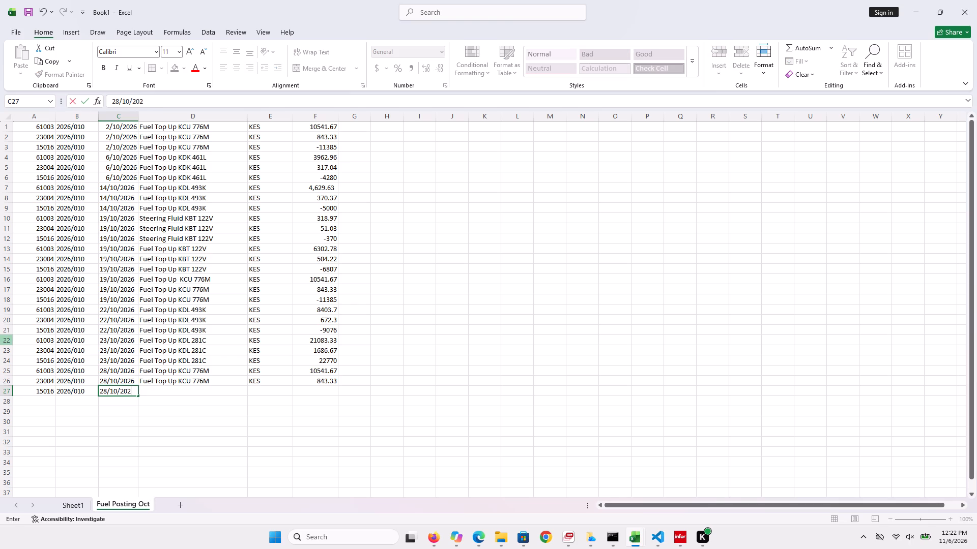
{"action": "key", "text": "6"}
{"action": "key", "text": "Right"}
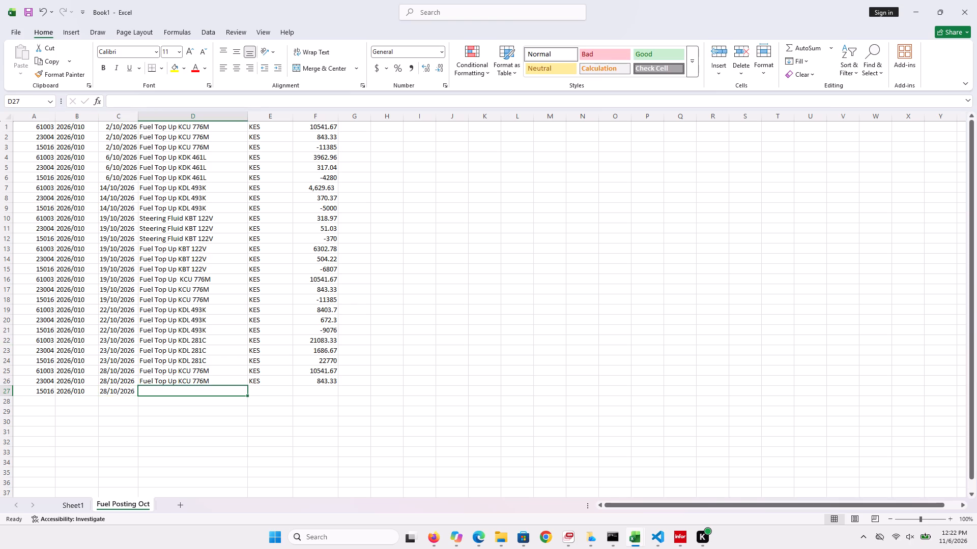
{"action": "key", "text": "f"}
{"action": "type", "text": "ue"}
{"action": "type", "text": "l"}
{"action": "key", "text": "space"}
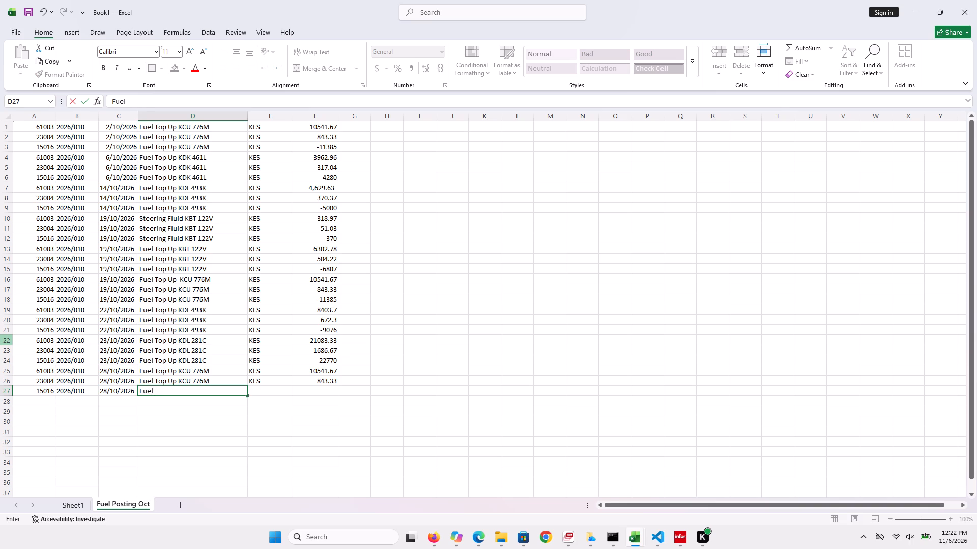
{"action": "key", "text": "i"}
{"action": "key", "text": "BackSpace"}
{"action": "key", "text": "BackSpace"}
{"action": "type", "text": "p"}
{"action": "key", "text": "space"}
{"action": "type", "text": "KCU"}
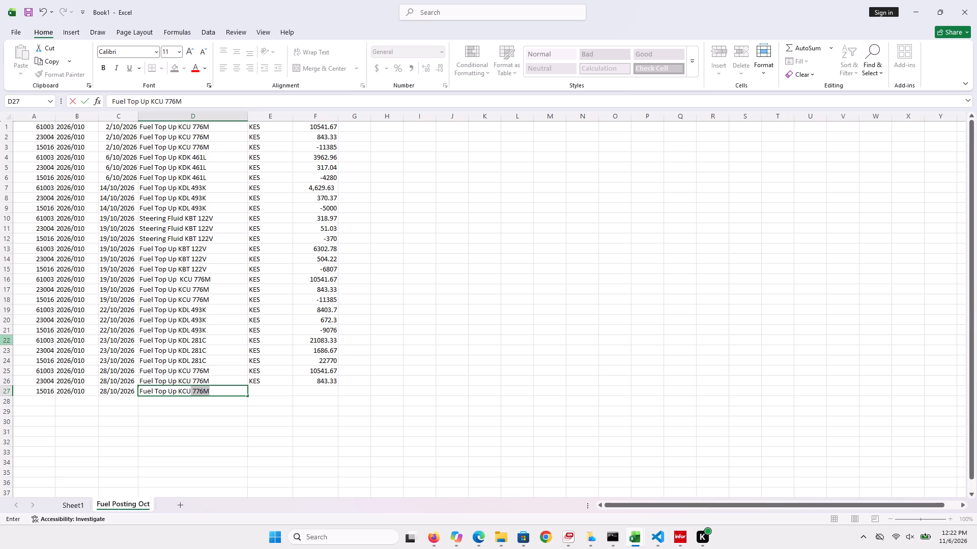
{"action": "key", "text": "Tab"}
{"action": "type", "text": "KES"}
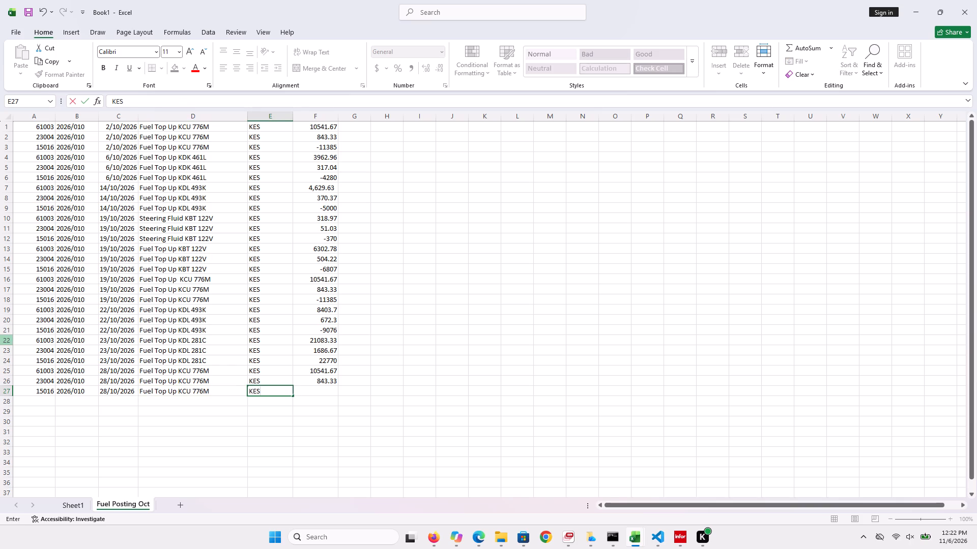
{"action": "key", "text": "space"}
{"action": "key", "text": "Tab"}
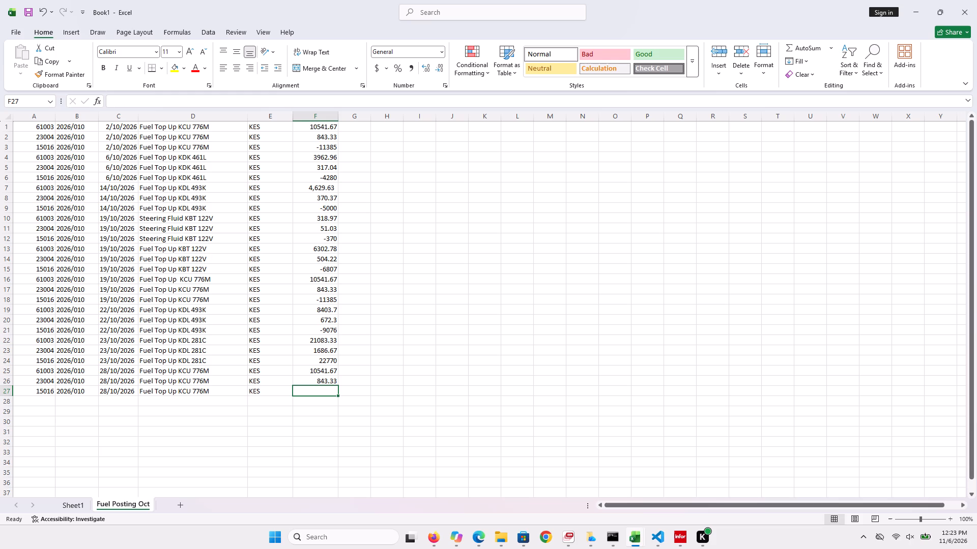
Enter the amount -11385 in cell F27 for the account 15016 line.
{"action": "key", "text": "equal"}
{"action": "key", "text": "BackSpace"}
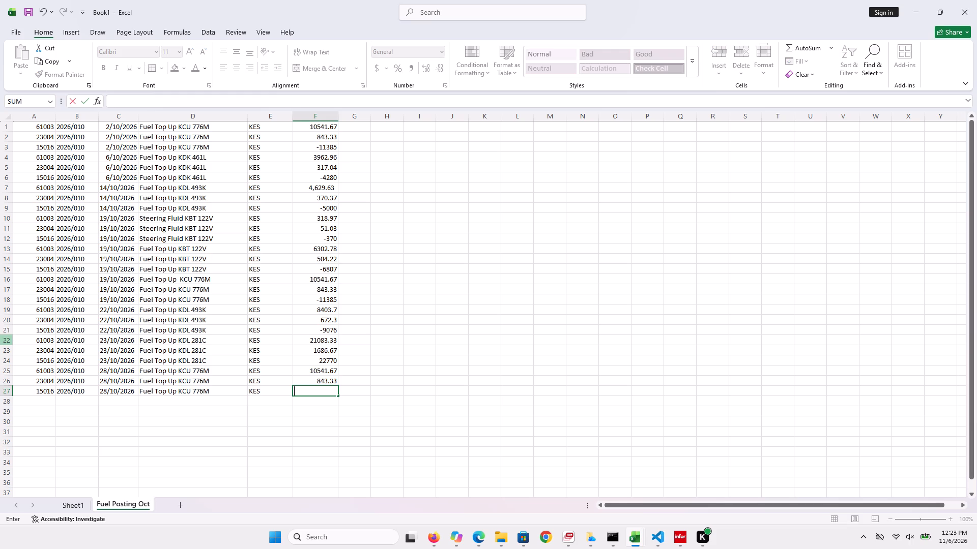
{"action": "key", "text": "minus"}
{"action": "type", "text": "11"}
{"action": "type", "text": "386"}
{"action": "key", "text": "BackSpace"}
{"action": "key", "text": "5"}
{"action": "key", "text": "Down"}
Start another posting line with account 61003 in cell A28 and the period 2026/010 in cell B28.
{"action": "key", "text": "Left"}
{"action": "key", "text": "Left"}
{"action": "key", "text": "Left"}
{"action": "key", "text": "Left"}
{"action": "key", "text": "Left"}
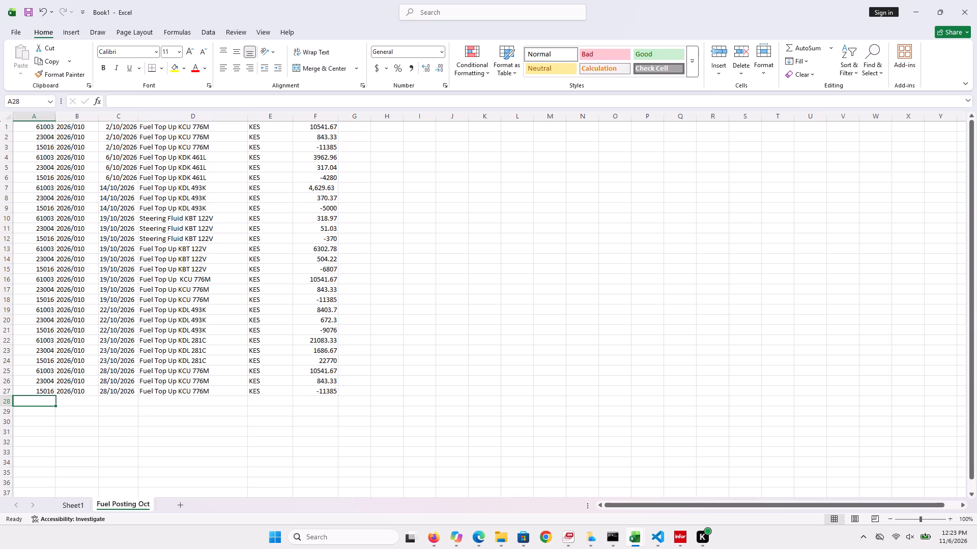
{"action": "type", "text": "61"}
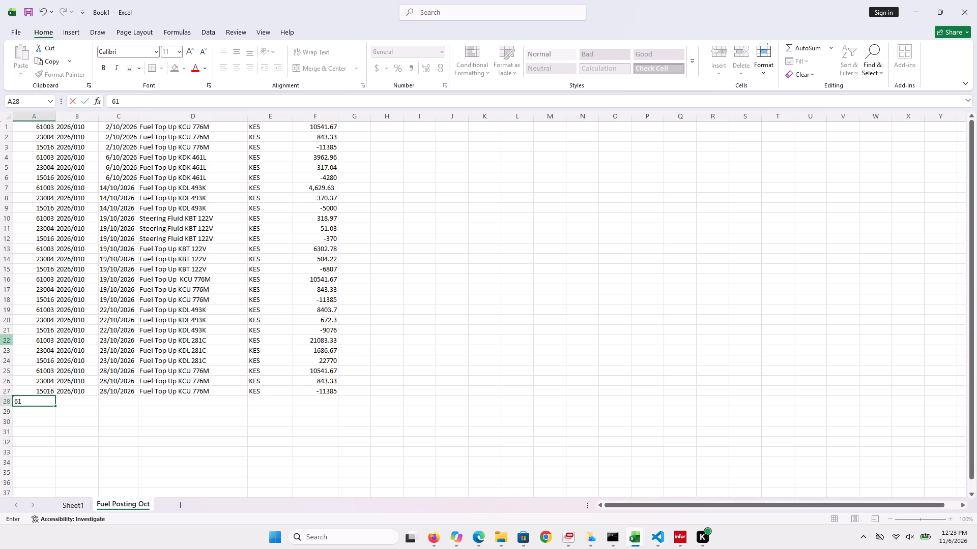
{"action": "type", "text": "00"}
{"action": "key", "text": "3"}
{"action": "key", "text": "Right"}
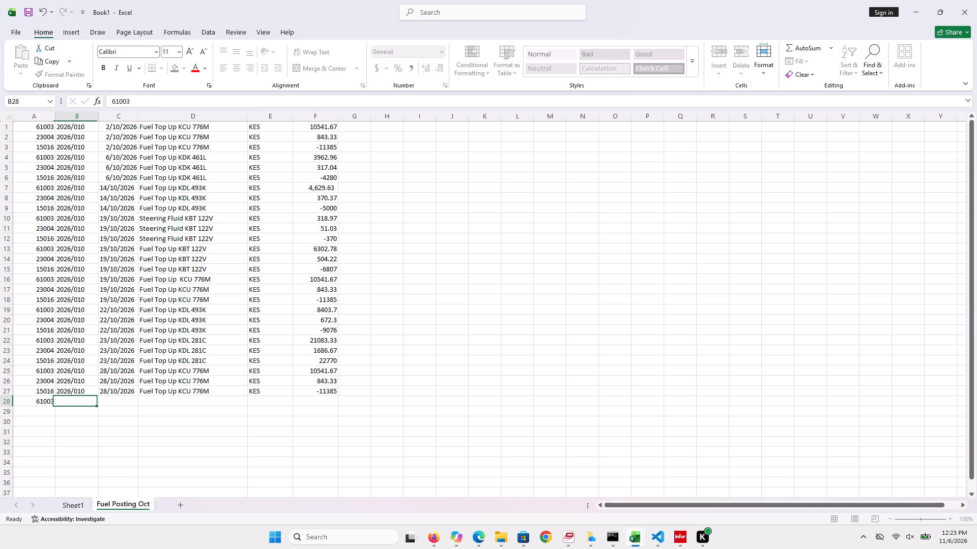
{"action": "type", "text": "202"}
{"action": "key", "text": "6"}
{"action": "key", "text": "slash"}
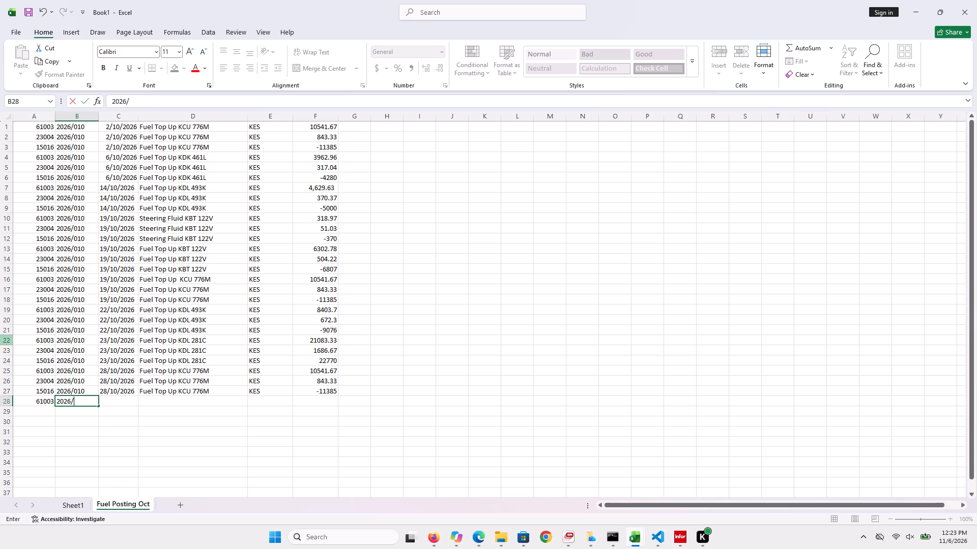
{"action": "type", "text": "010`"}
{"action": "key", "text": "BackSpace"}
{"action": "key", "text": "Tab"}
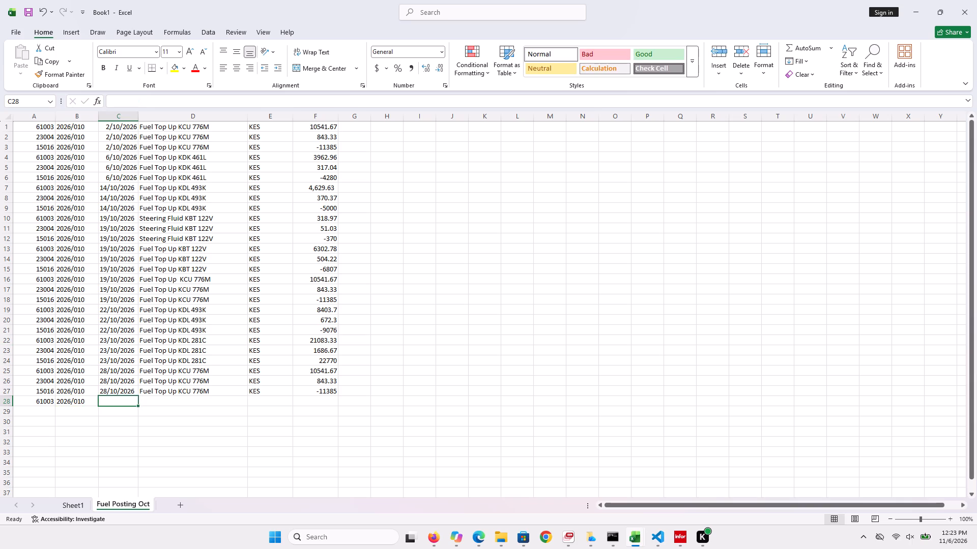
Enter the date 28/10/2026 in cell C28 for the new account 61003 line.
{"action": "type", "text": "28"}
{"action": "key", "text": "period"}
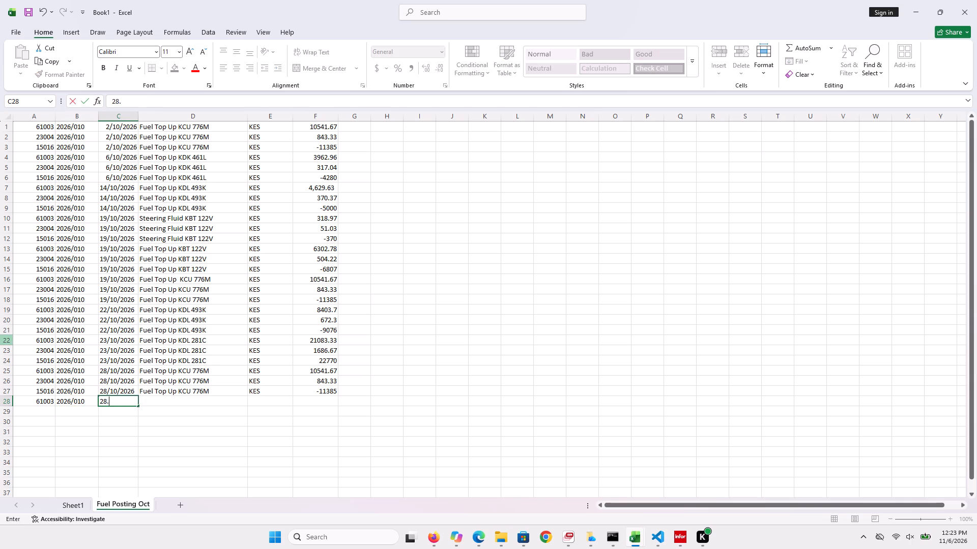
{"action": "key", "text": "BackSpace"}
{"action": "type", "text": "/101"}
{"action": "key", "text": "BackSpace"}
{"action": "key", "text": "slash"}
{"action": "type", "text": "2026"}
{"action": "key", "text": "Tab"}
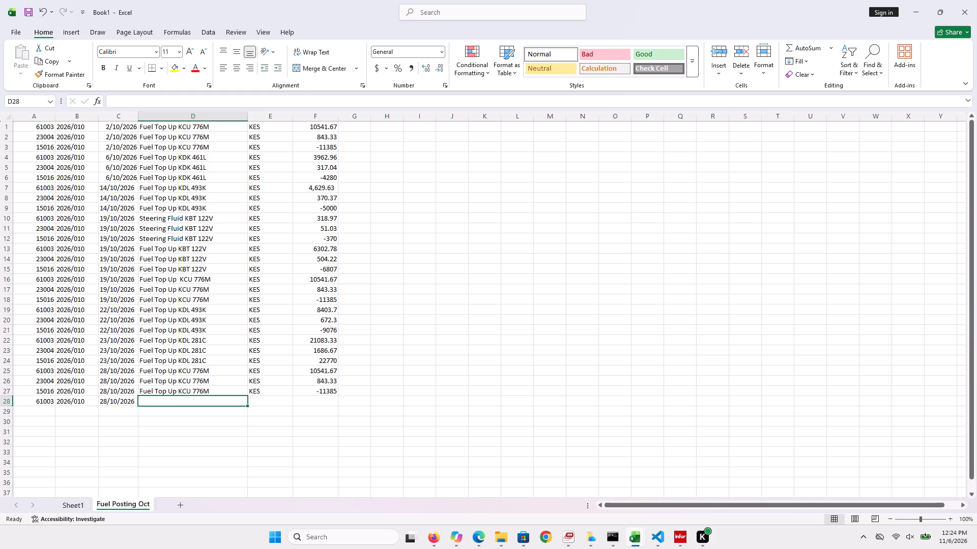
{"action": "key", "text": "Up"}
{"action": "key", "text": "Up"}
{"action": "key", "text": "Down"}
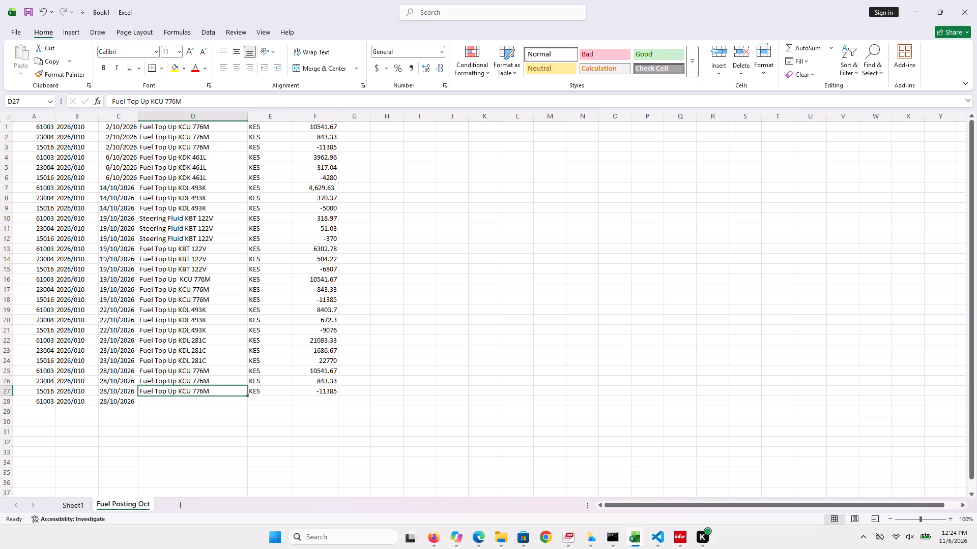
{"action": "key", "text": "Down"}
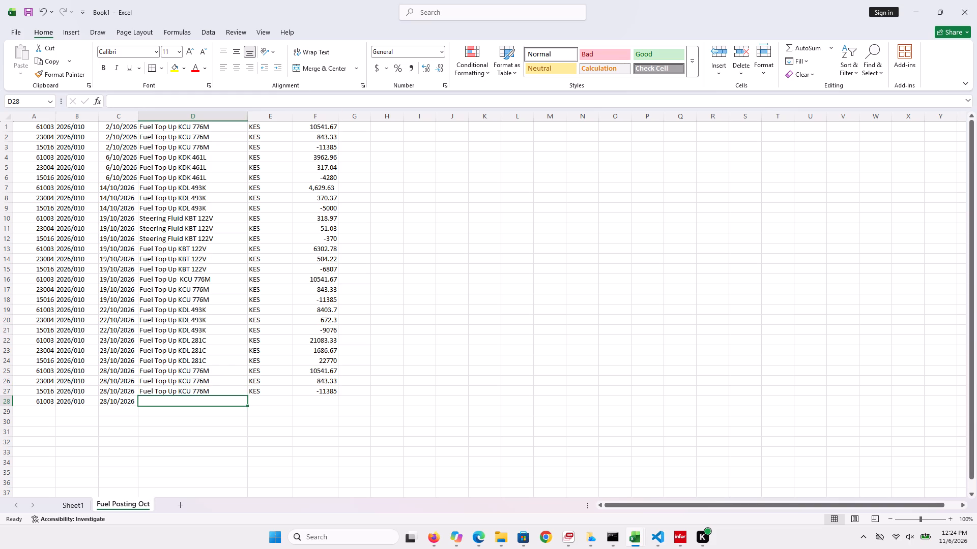
Clear the contents of the incomplete posting line in cells A28 to C28.
{"action": "left_click", "coordinate": [96, 399]}
{"action": "left_click", "coordinate": [38, 401]}
{"action": "left_click_drag", "start_coordinate": [38, 401], "coordinate": [116, 403]}
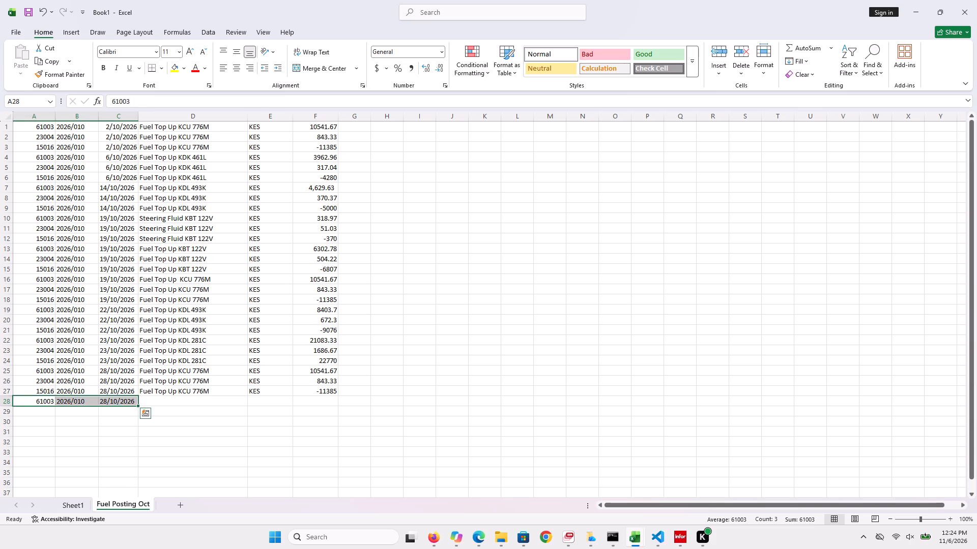
{"action": "right_click", "coordinate": [116, 403]}
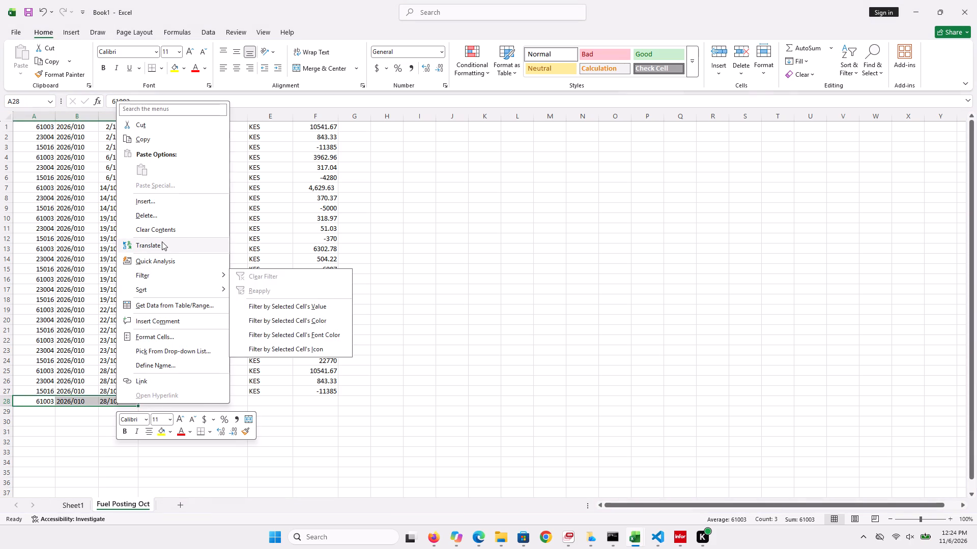
{"action": "left_click", "coordinate": [164, 232]}
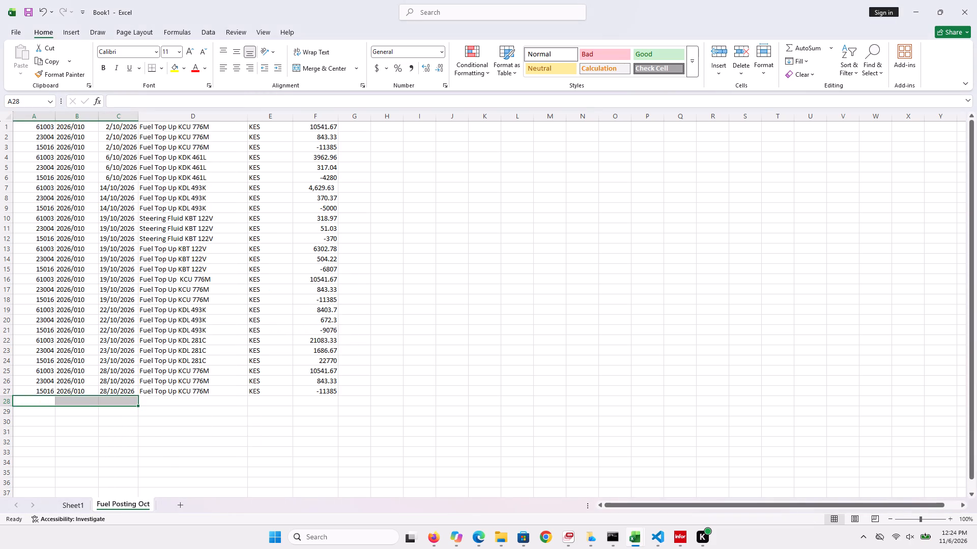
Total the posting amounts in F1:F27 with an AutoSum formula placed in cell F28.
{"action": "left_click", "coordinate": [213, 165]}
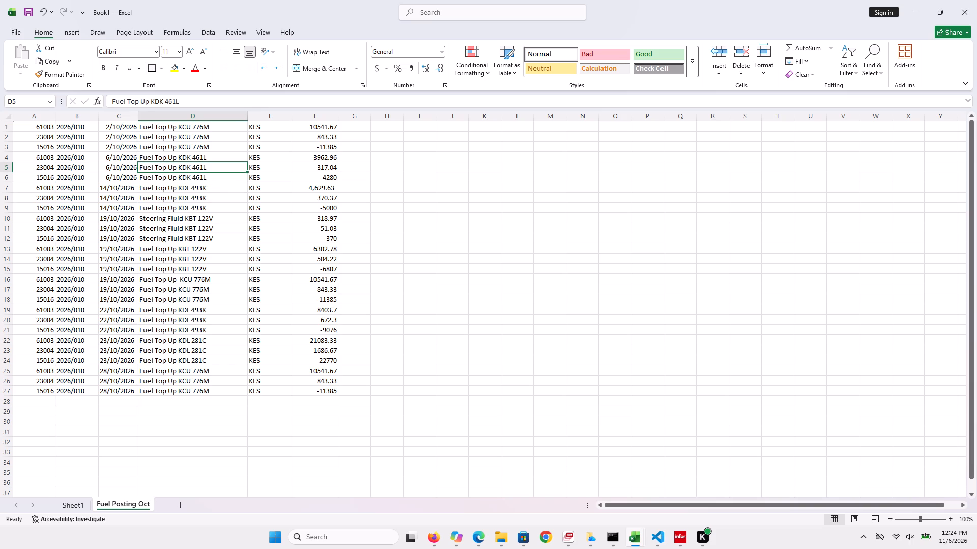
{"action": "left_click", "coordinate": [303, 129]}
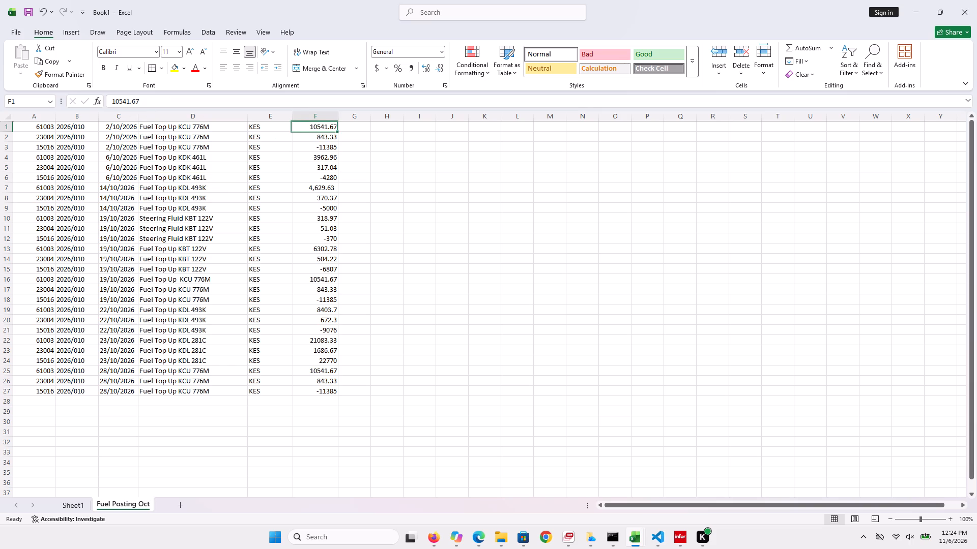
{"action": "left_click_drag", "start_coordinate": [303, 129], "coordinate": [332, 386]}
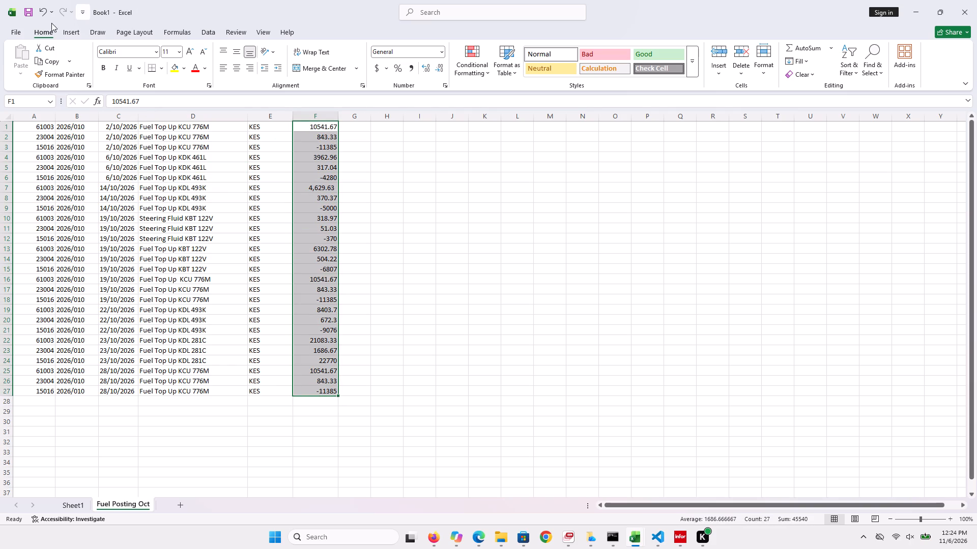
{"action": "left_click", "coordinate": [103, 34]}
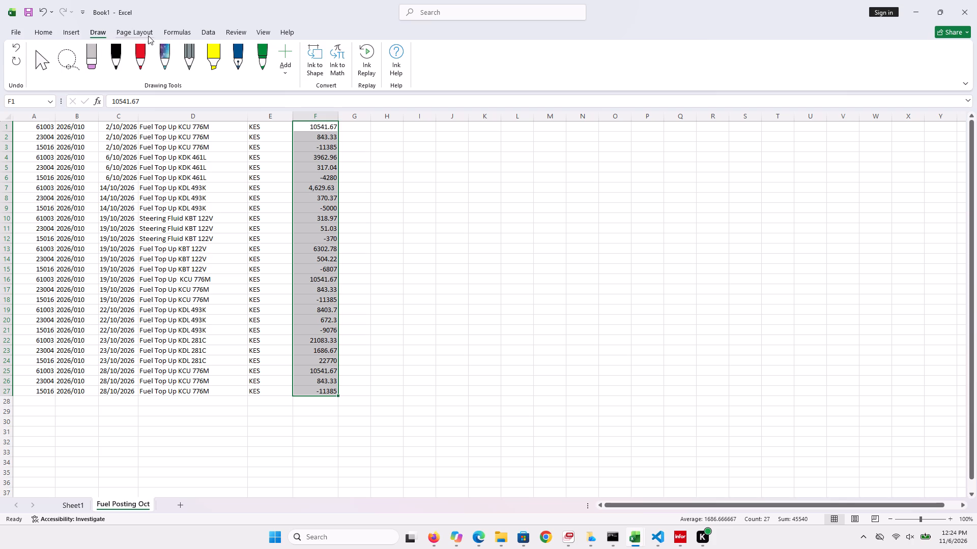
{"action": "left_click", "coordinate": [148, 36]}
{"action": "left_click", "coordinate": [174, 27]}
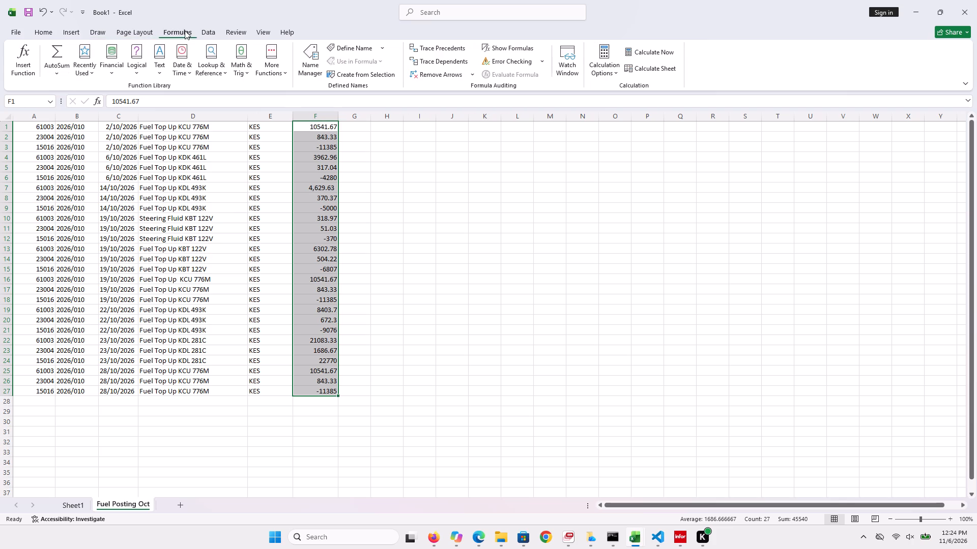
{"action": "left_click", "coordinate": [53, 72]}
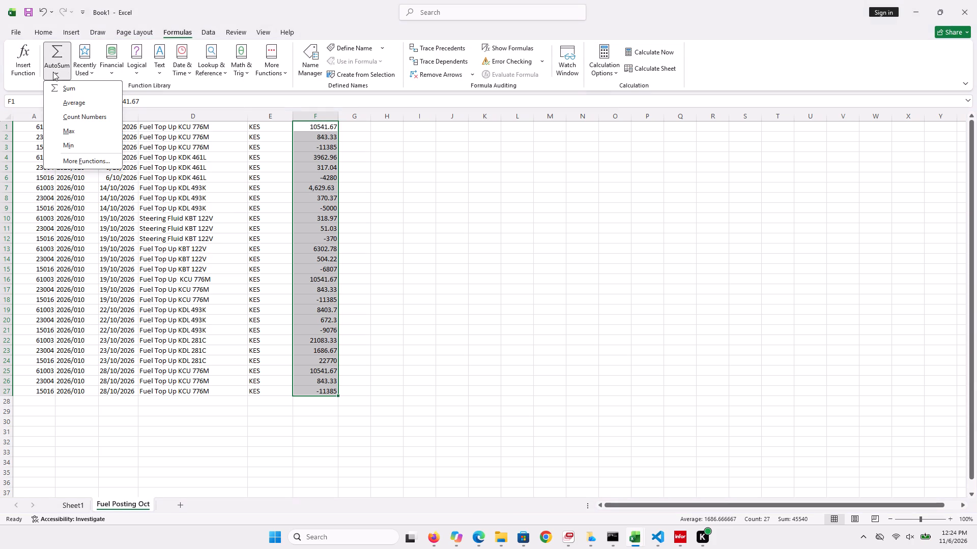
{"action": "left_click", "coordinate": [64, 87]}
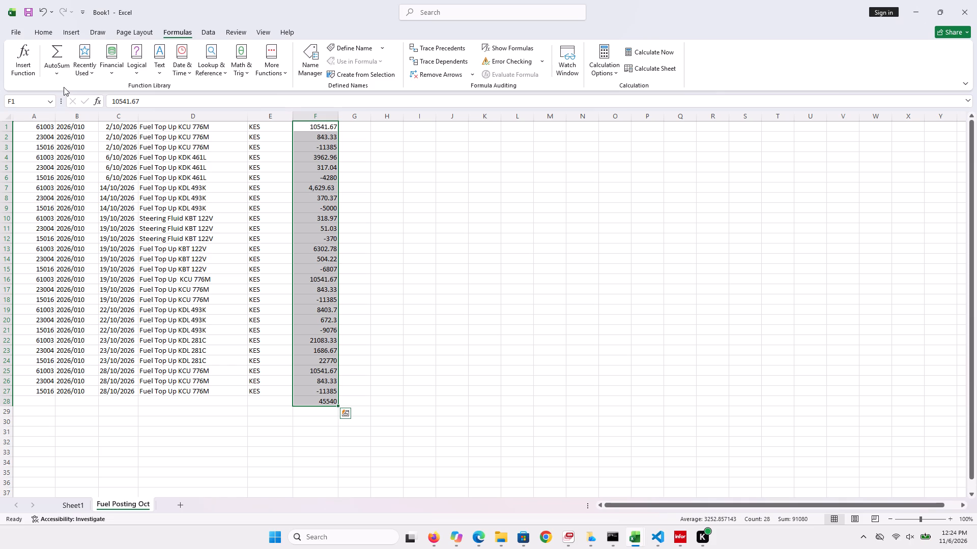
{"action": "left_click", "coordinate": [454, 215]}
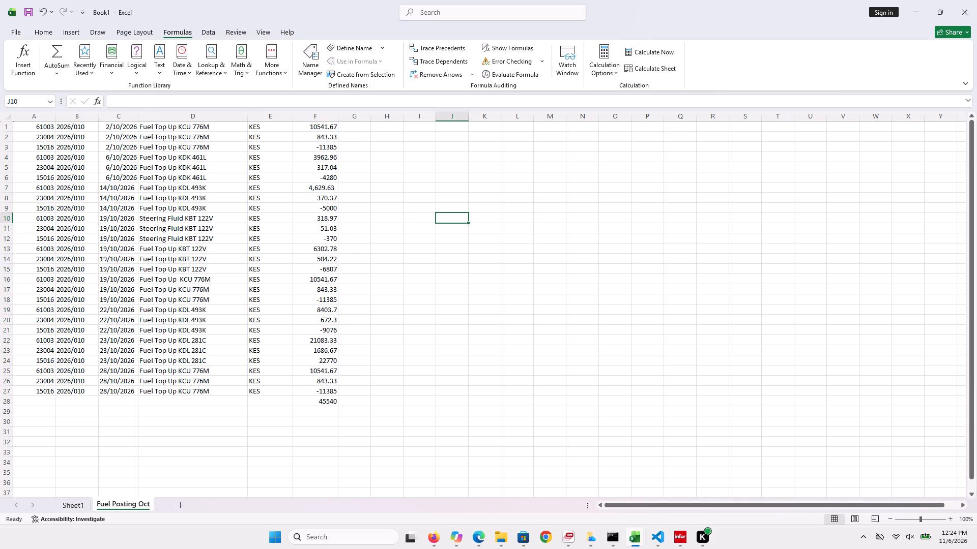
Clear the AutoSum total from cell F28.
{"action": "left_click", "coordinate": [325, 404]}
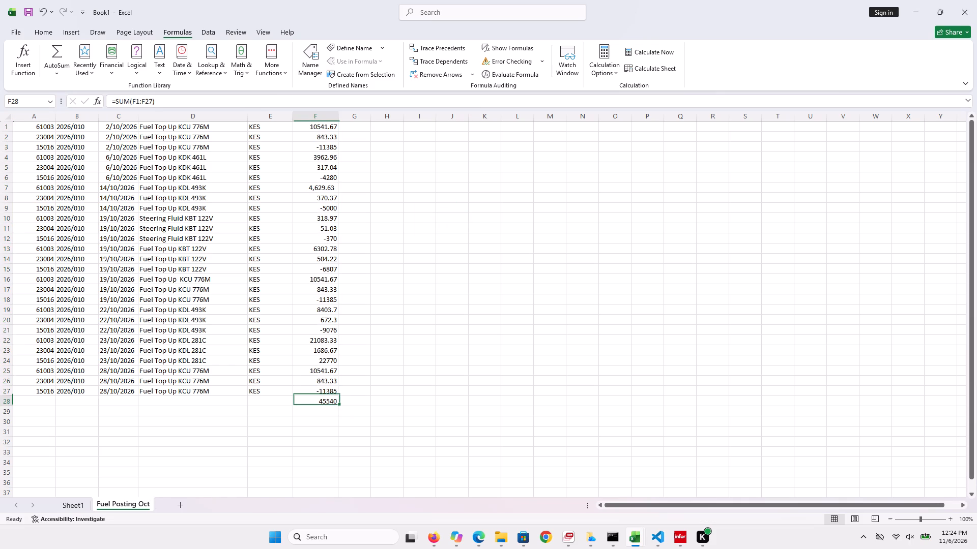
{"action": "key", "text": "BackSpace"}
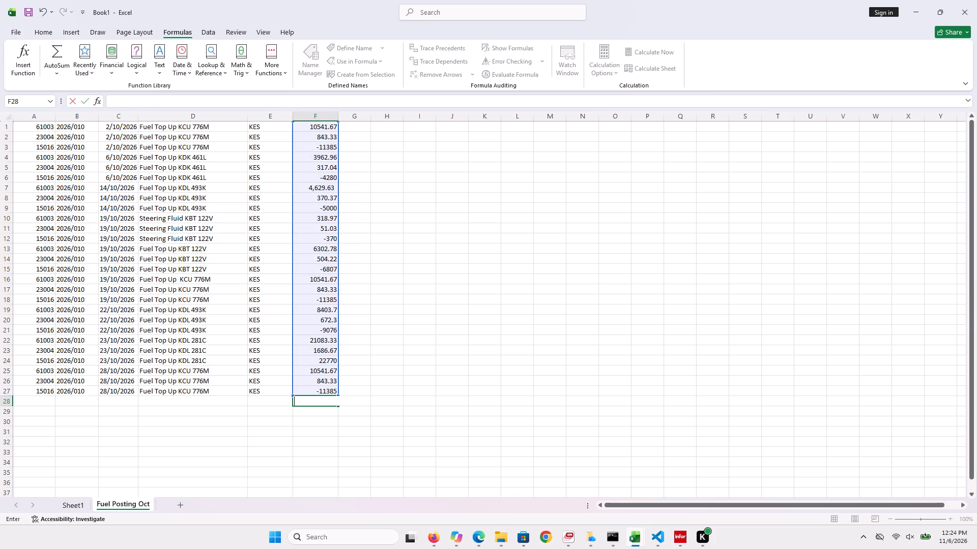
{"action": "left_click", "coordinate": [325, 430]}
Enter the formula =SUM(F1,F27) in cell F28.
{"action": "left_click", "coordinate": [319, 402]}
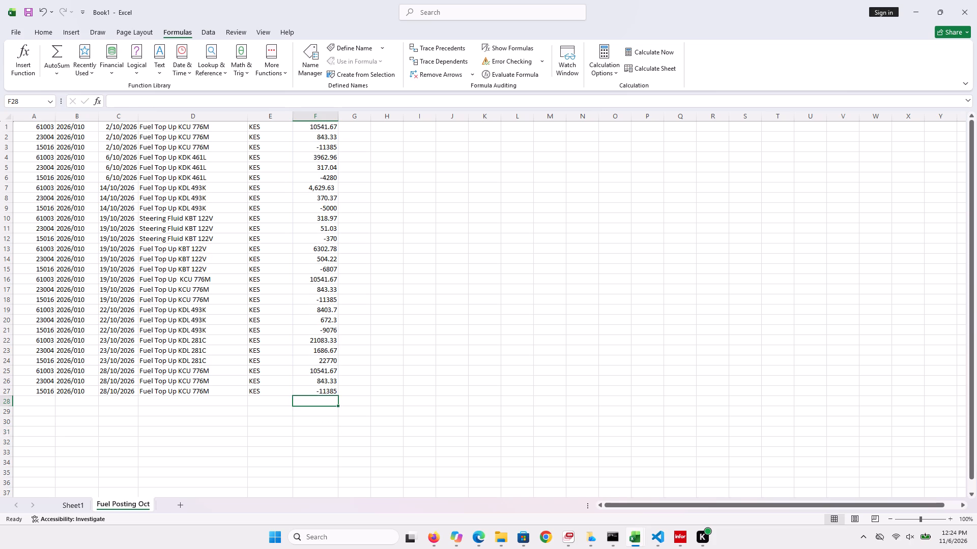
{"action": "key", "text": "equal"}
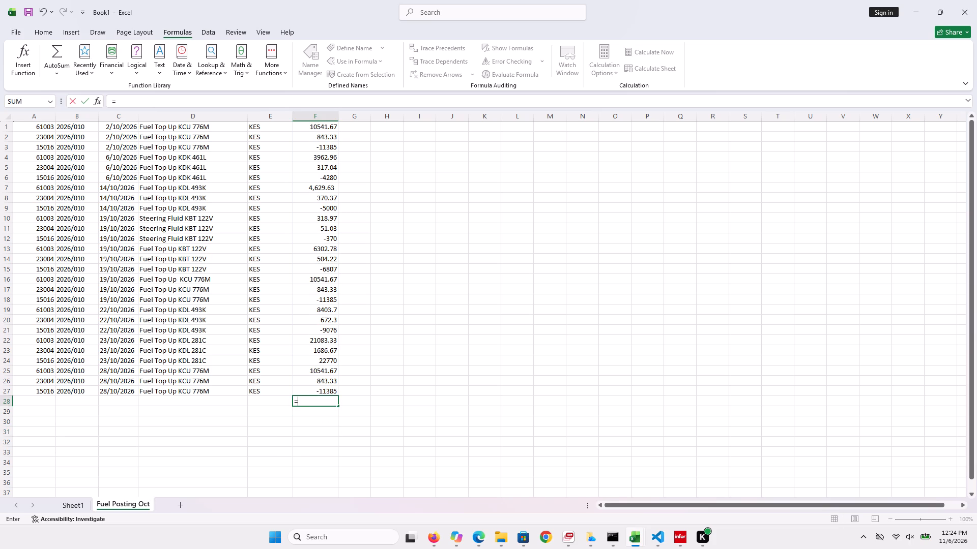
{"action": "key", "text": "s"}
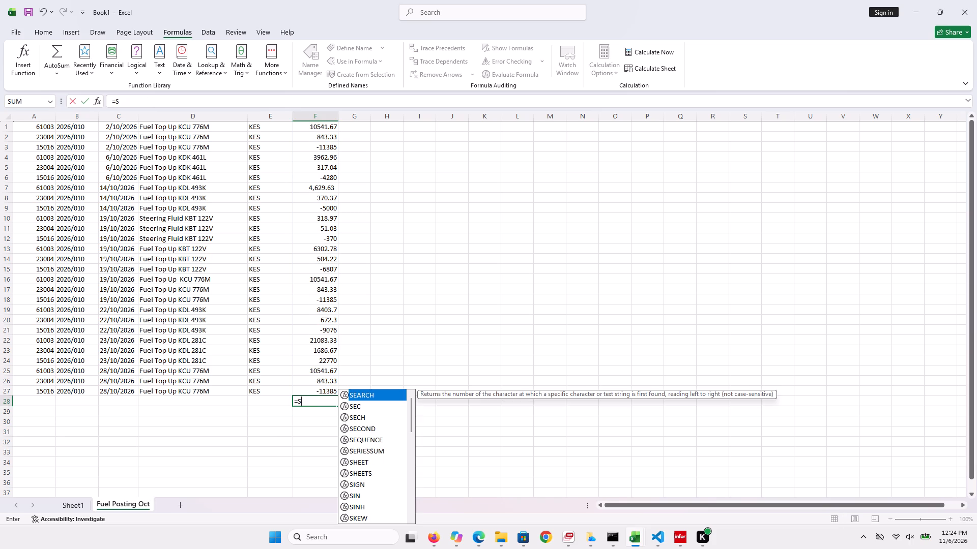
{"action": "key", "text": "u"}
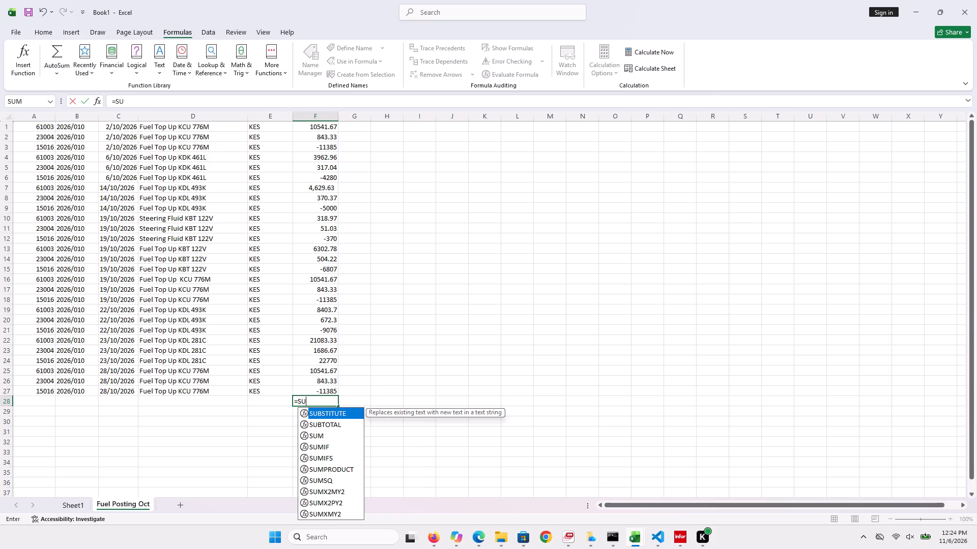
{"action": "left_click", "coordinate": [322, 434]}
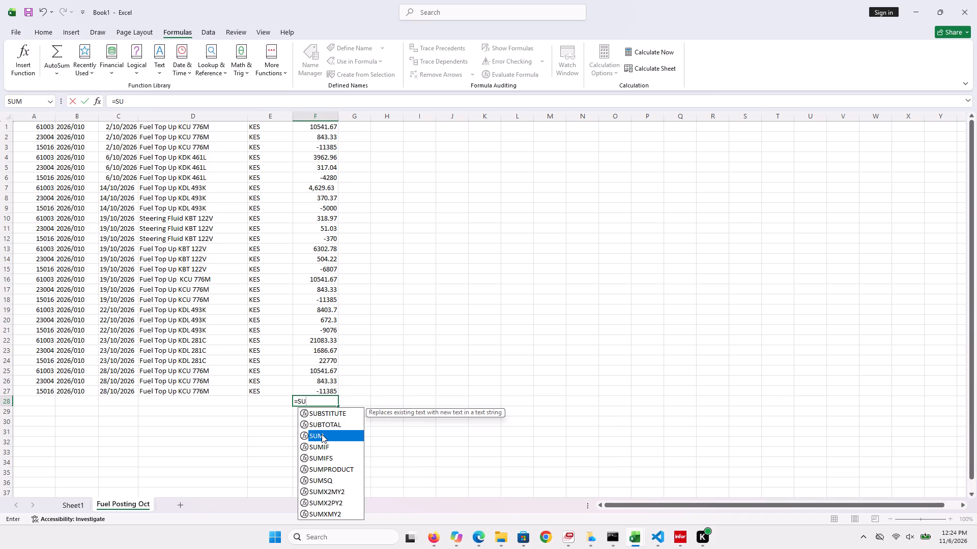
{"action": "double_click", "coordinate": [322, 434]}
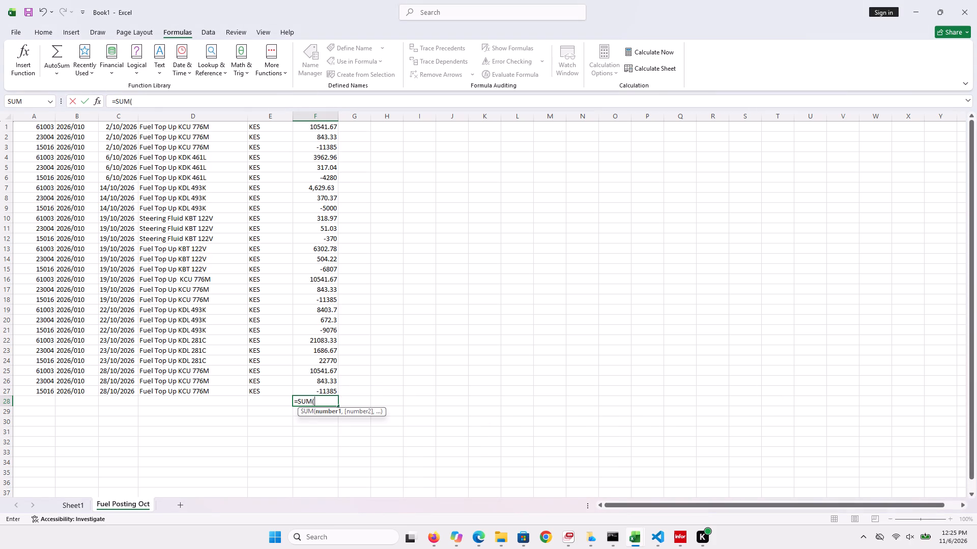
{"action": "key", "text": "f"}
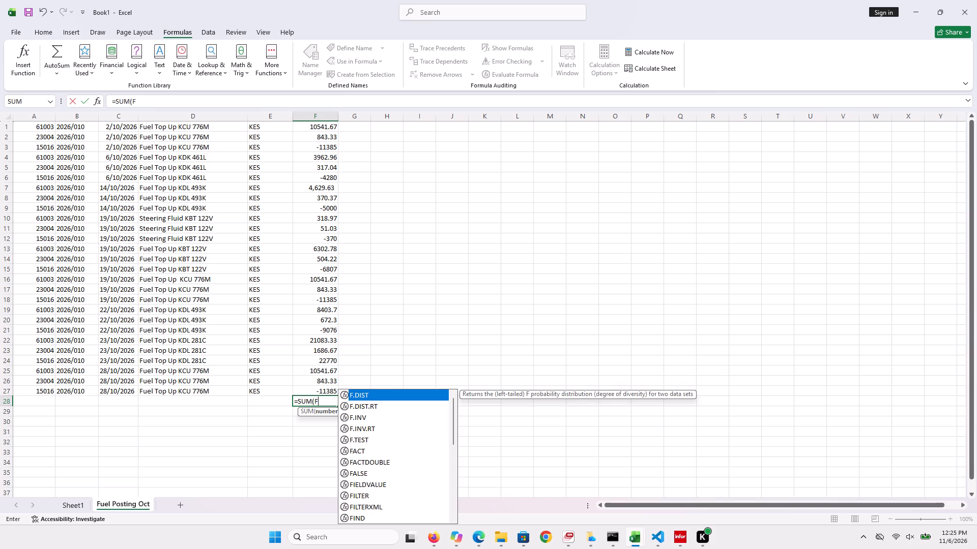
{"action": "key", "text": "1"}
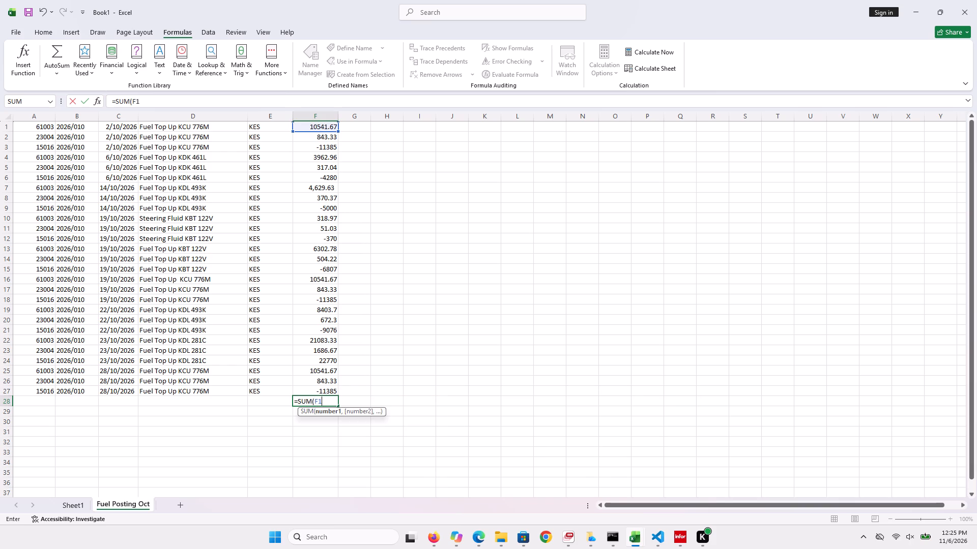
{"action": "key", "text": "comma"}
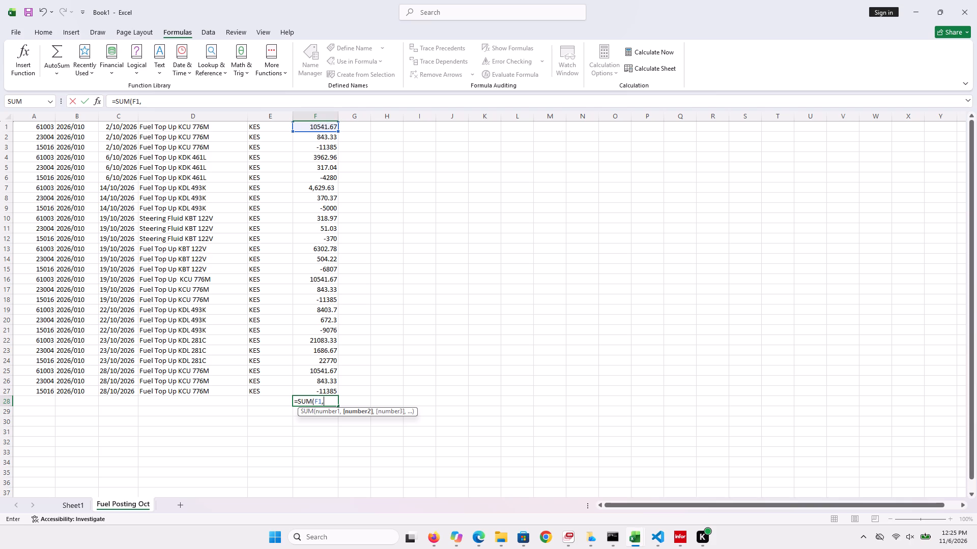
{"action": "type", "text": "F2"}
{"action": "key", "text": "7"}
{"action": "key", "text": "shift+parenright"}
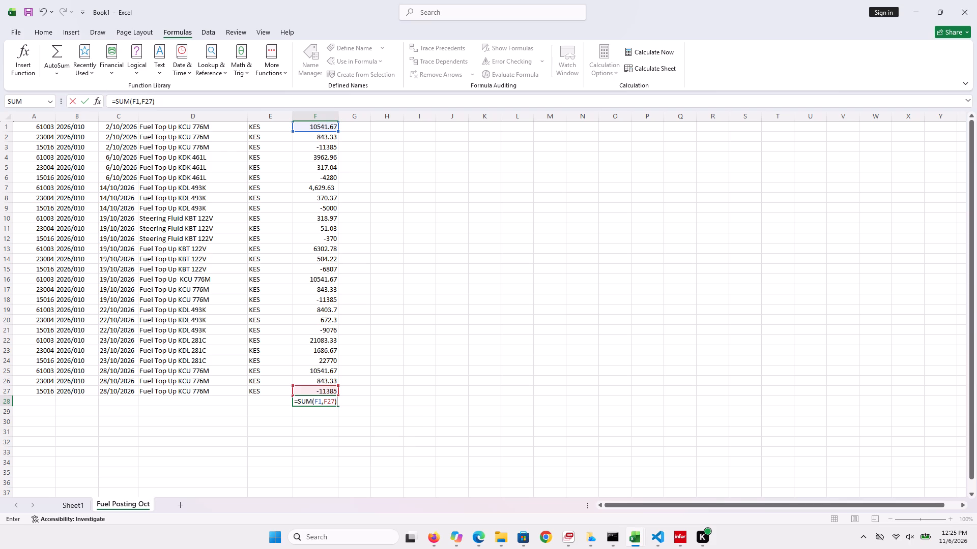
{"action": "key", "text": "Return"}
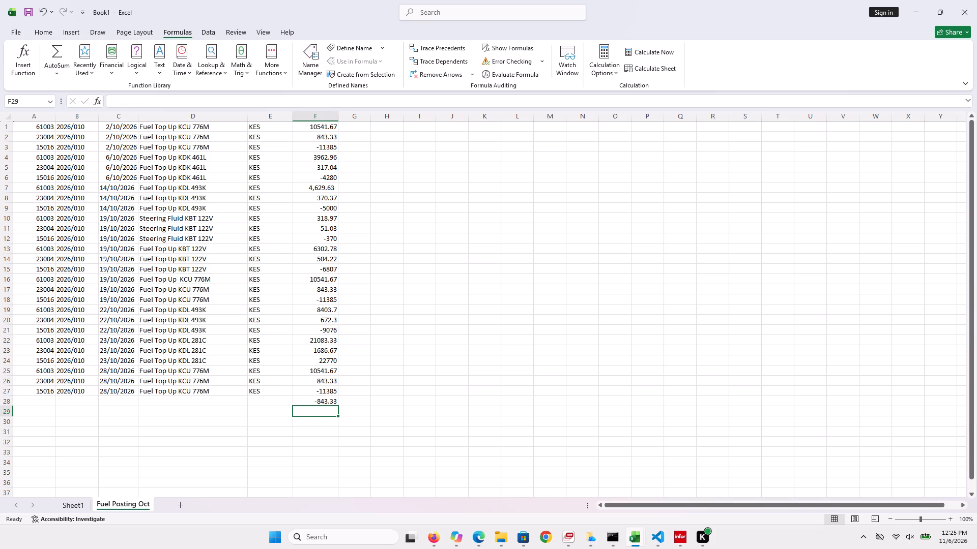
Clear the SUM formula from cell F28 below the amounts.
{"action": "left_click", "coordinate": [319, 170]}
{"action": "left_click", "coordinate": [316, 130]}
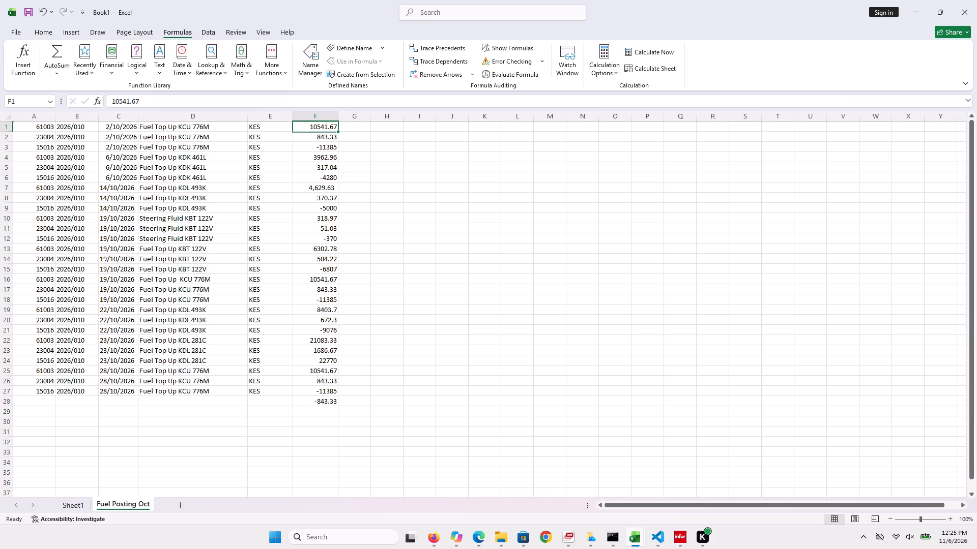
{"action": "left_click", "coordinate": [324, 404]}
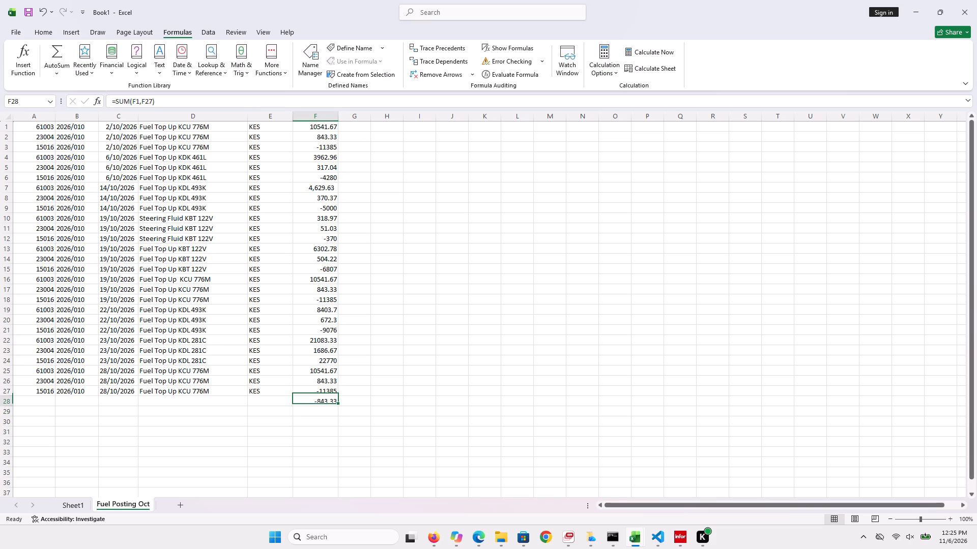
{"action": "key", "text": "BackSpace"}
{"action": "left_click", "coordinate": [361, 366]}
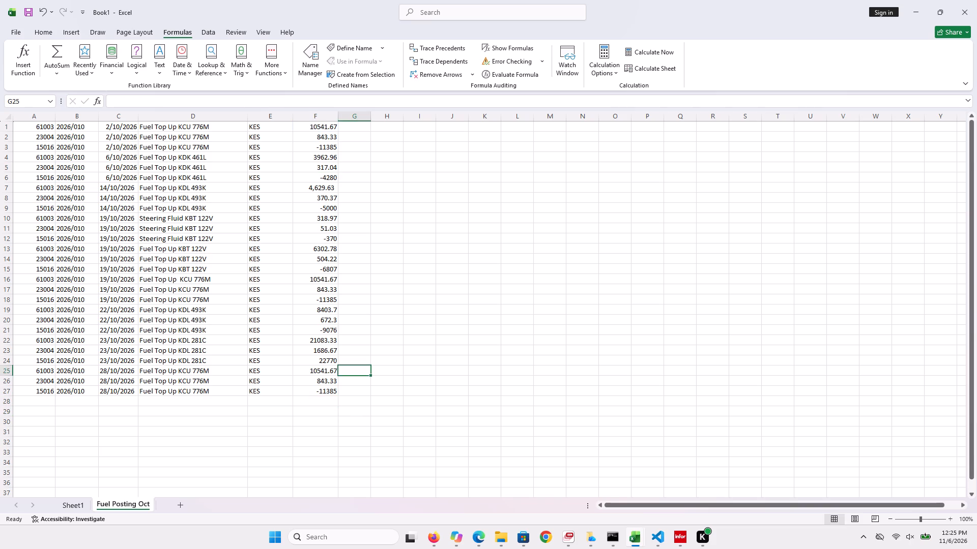
Review the column F amounts cell by cell from F1 down to F19, checking each three-line posting for a balancing error.
{"action": "left_click", "coordinate": [299, 126]}
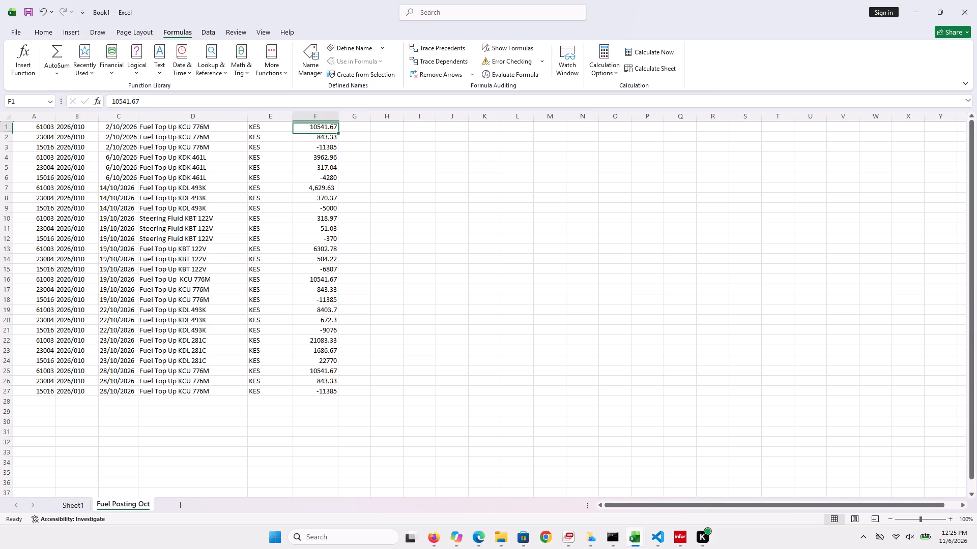
{"action": "key", "text": "Down"}
{"action": "key", "text": "Up"}
{"action": "key", "text": "Down"}
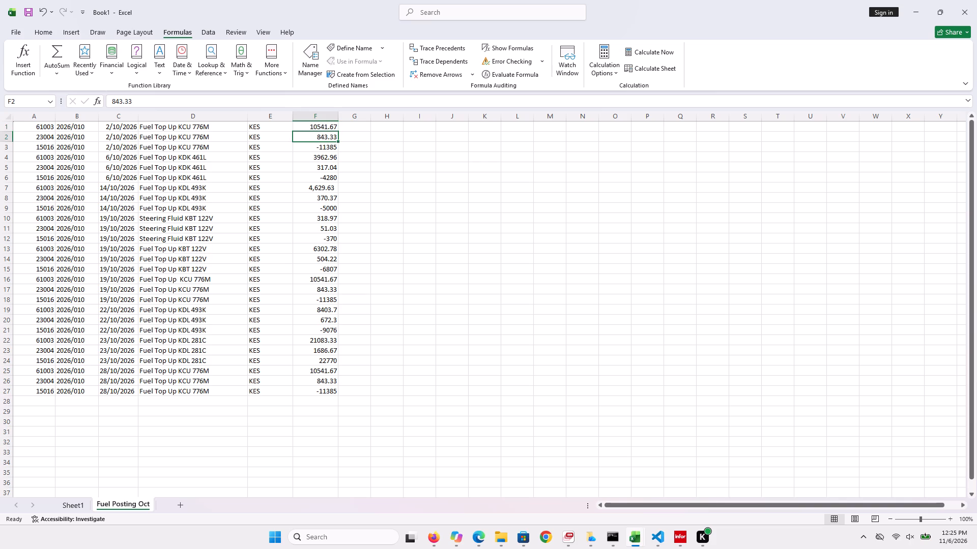
{"action": "key", "text": "Down"}
{"action": "key", "text": "Down"}
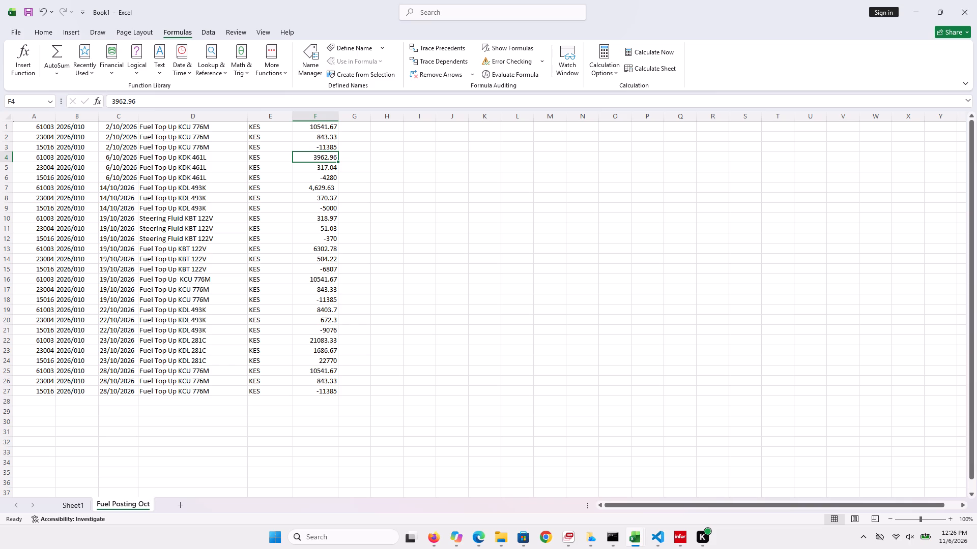
{"action": "key", "text": "Down"}
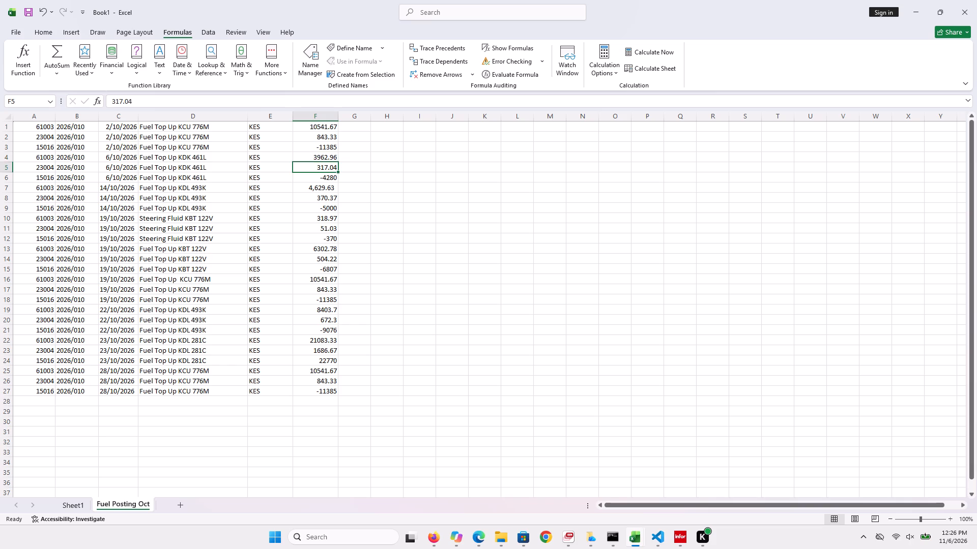
{"action": "key", "text": "Down"}
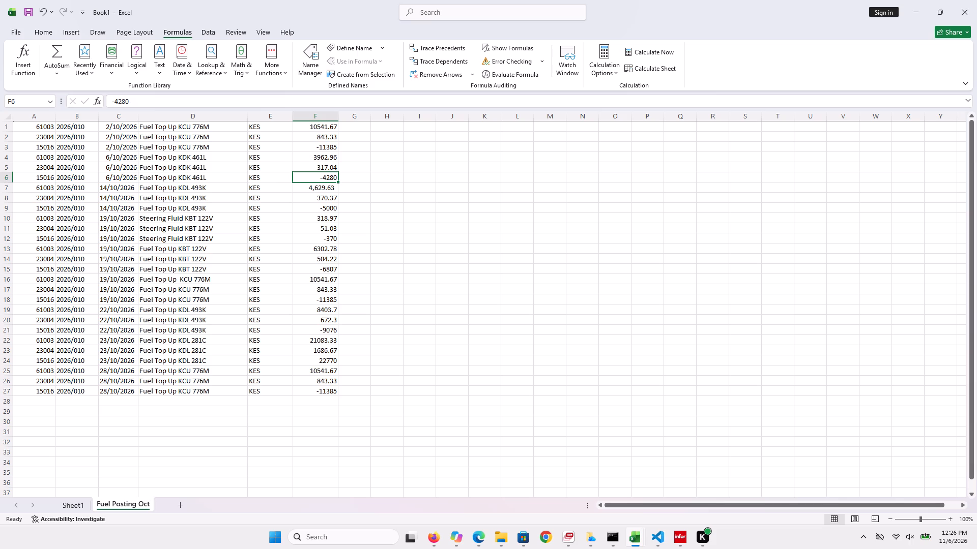
{"action": "key", "text": "Down"}
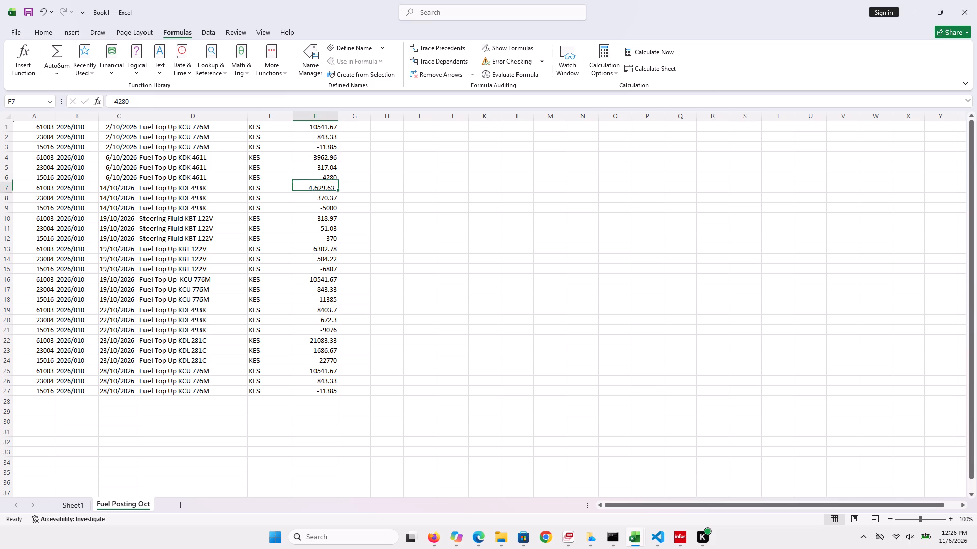
{"action": "key", "text": "Down"}
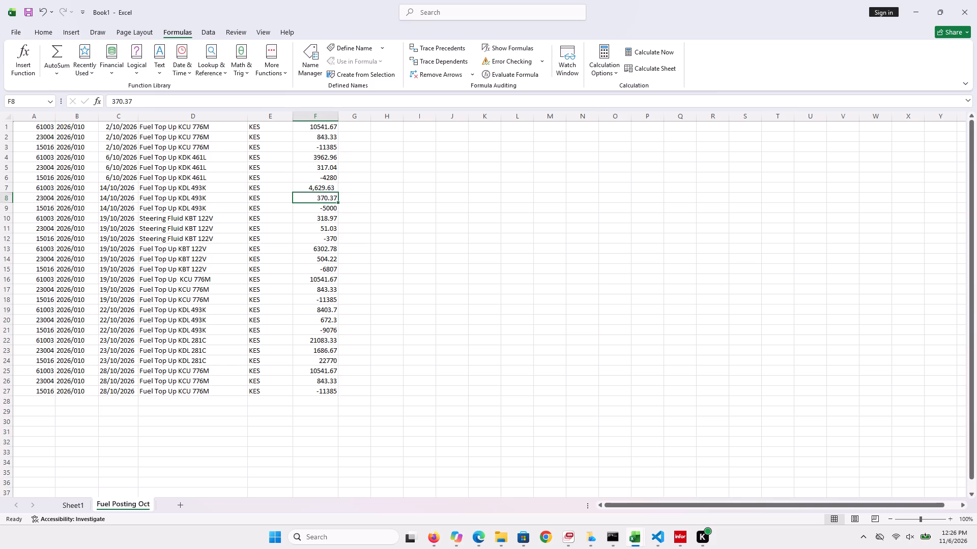
{"action": "key", "text": "Down"}
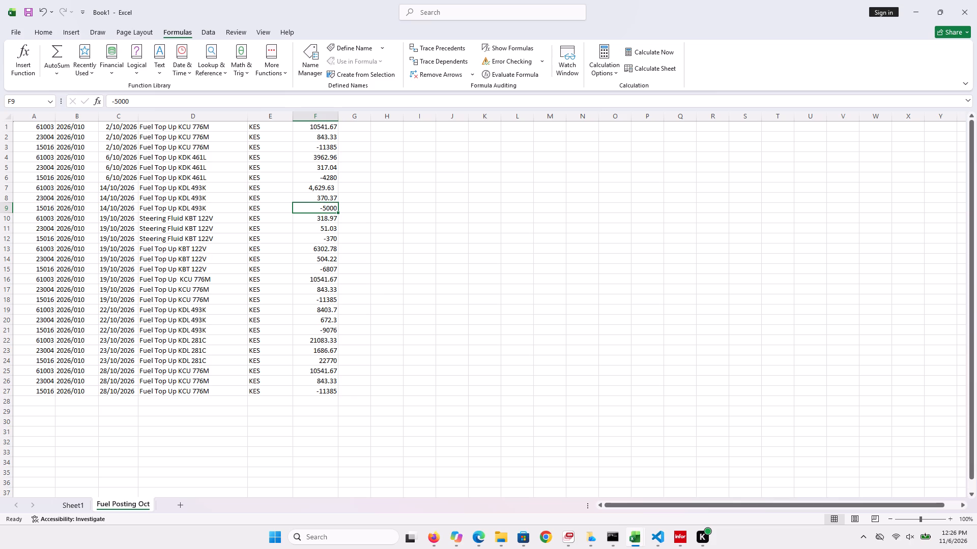
{"action": "key", "text": "Down"}
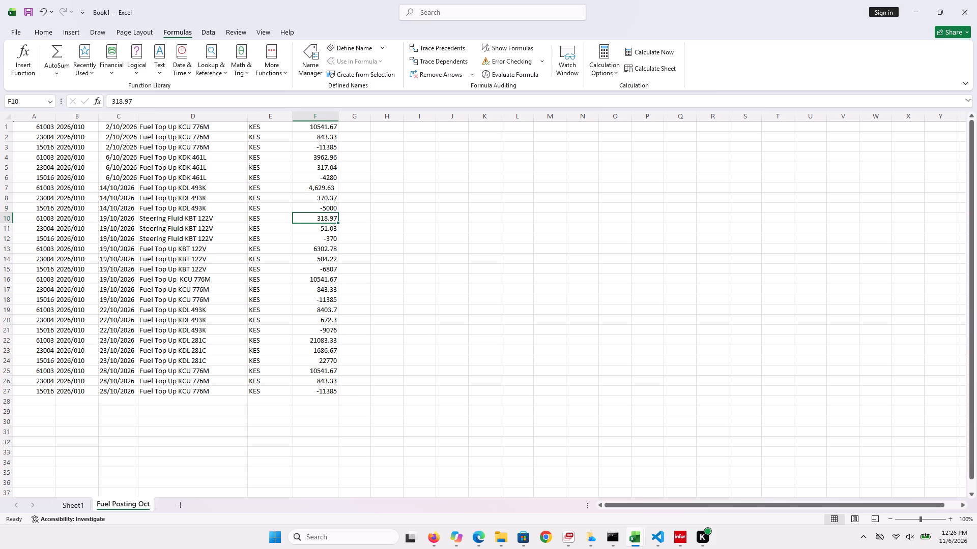
{"action": "key", "text": "Down"}
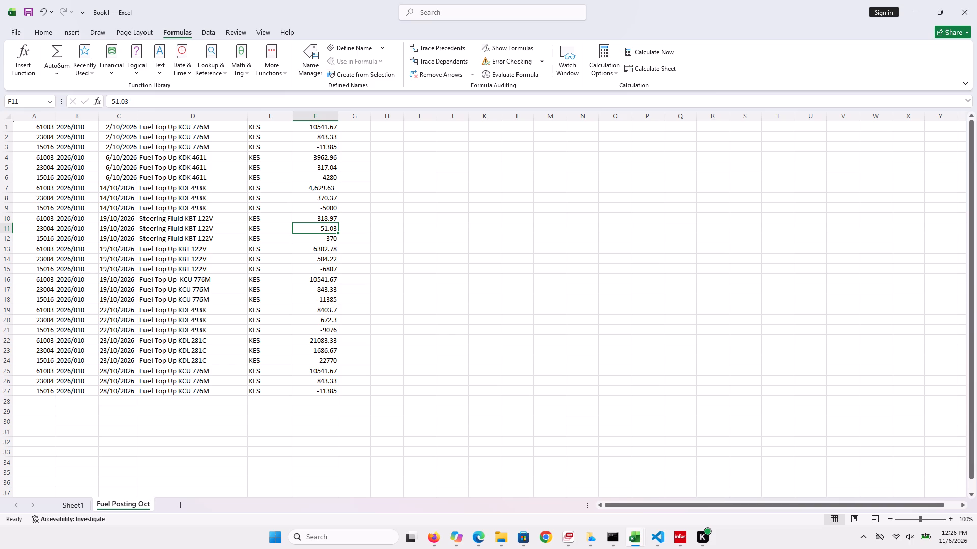
{"action": "key", "text": "Down"}
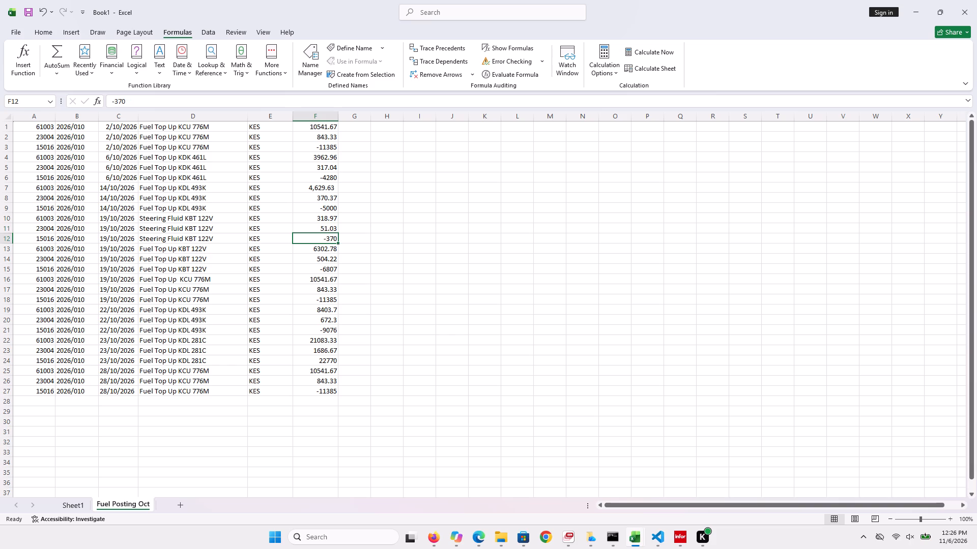
{"action": "key", "text": "Down"}
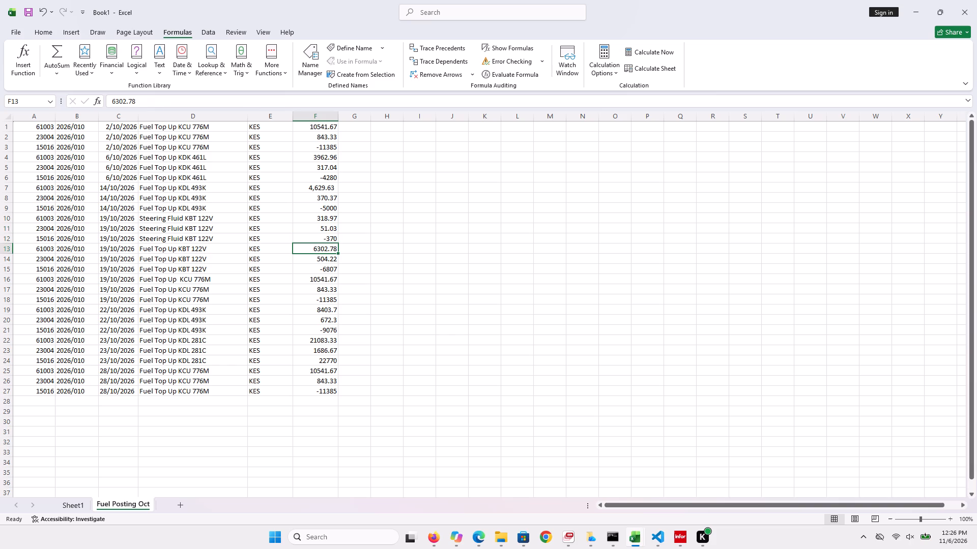
{"action": "key", "text": "Down"}
{"action": "key", "text": "Down"}
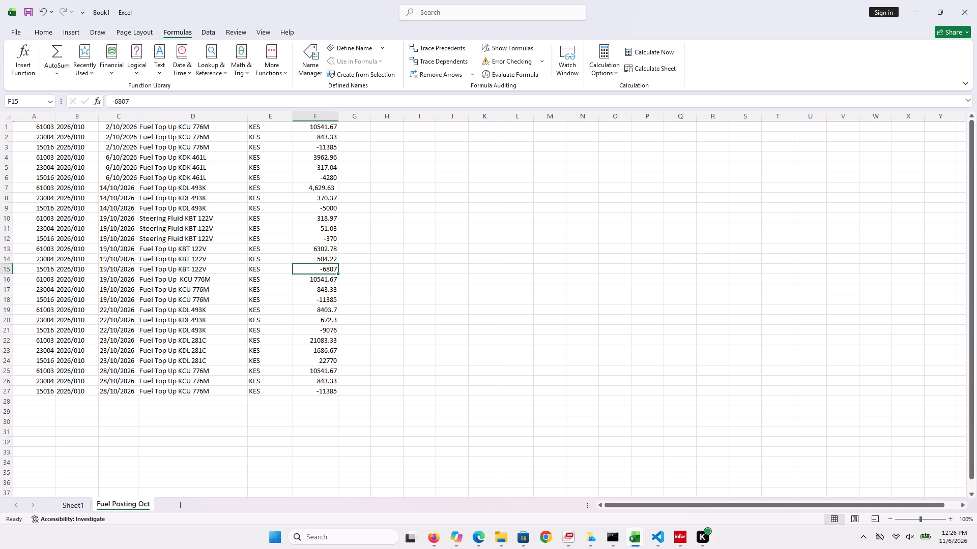
{"action": "key", "text": "Down"}
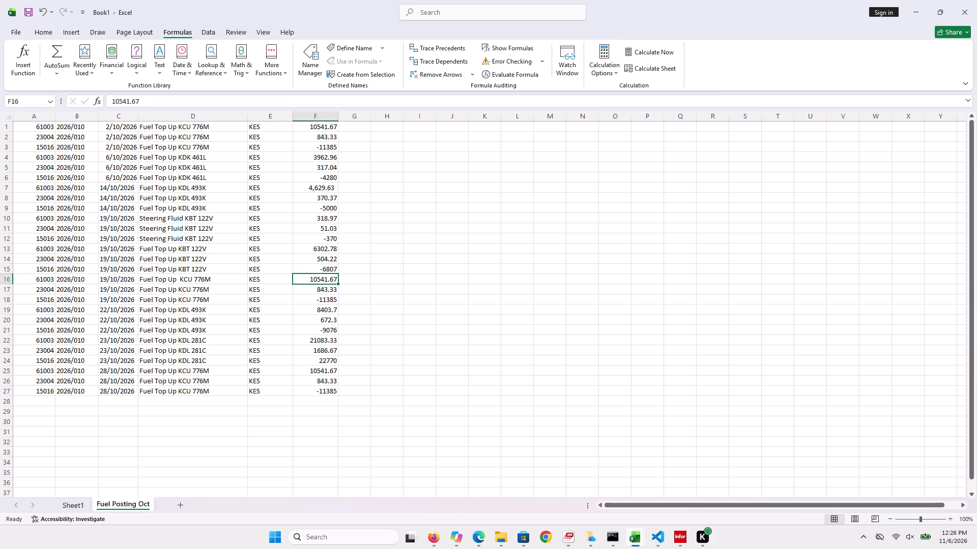
{"action": "key", "text": "Down"}
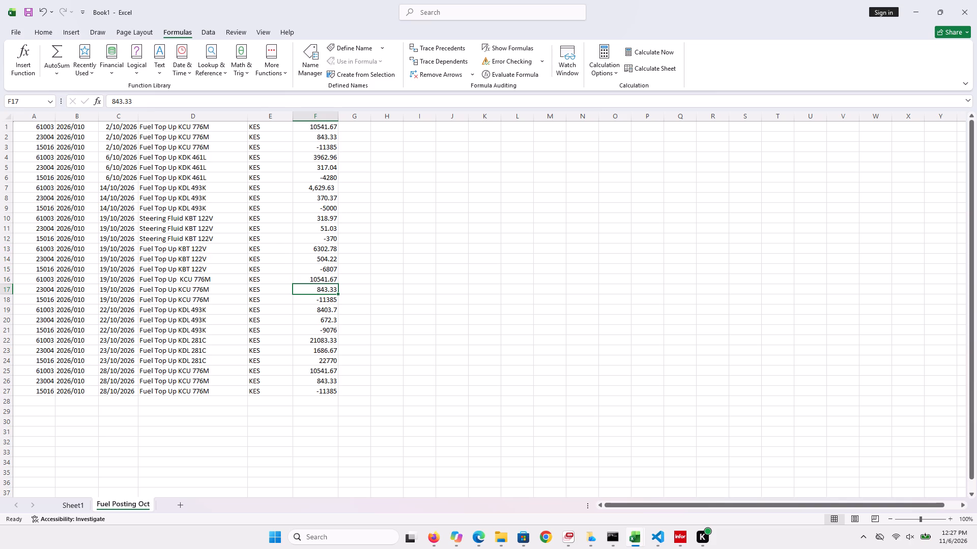
{"action": "key", "text": "Down"}
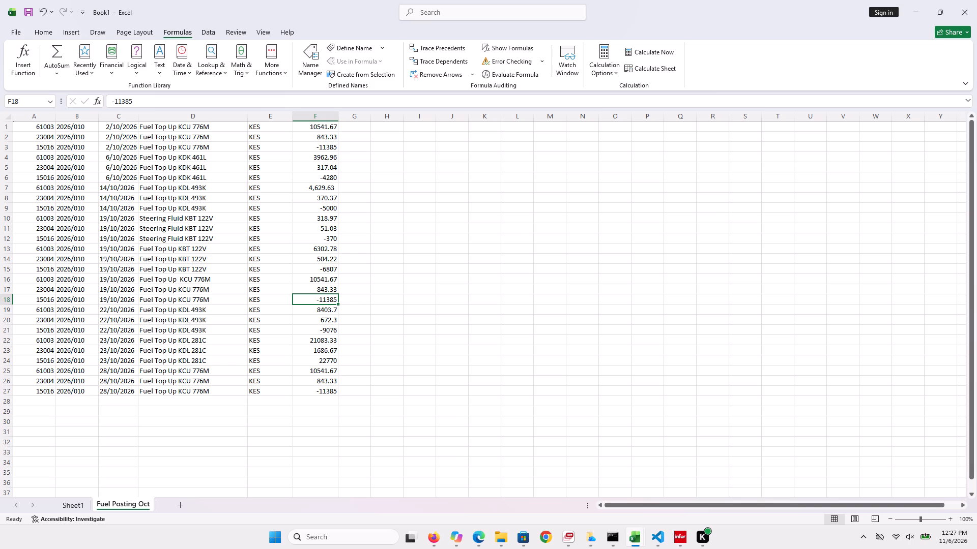
{"action": "key", "text": "Down"}
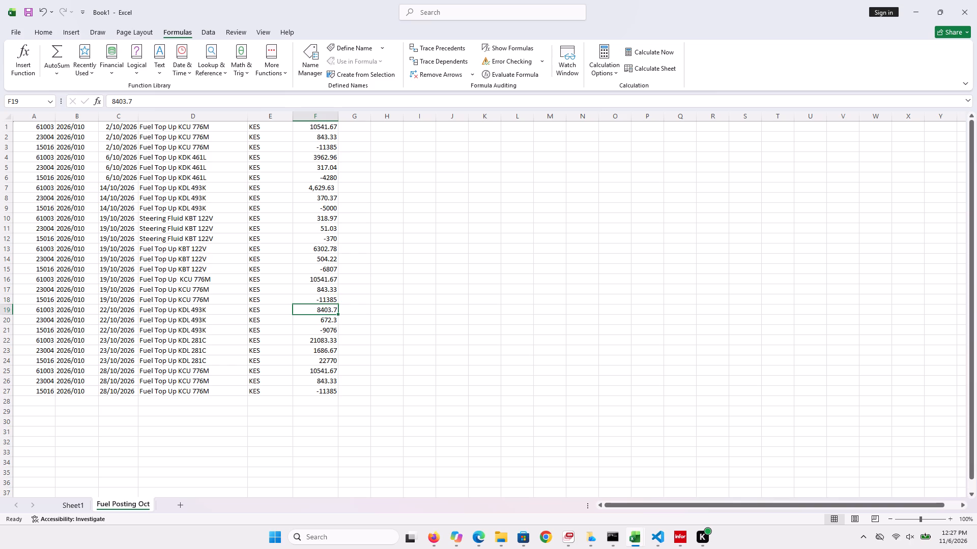
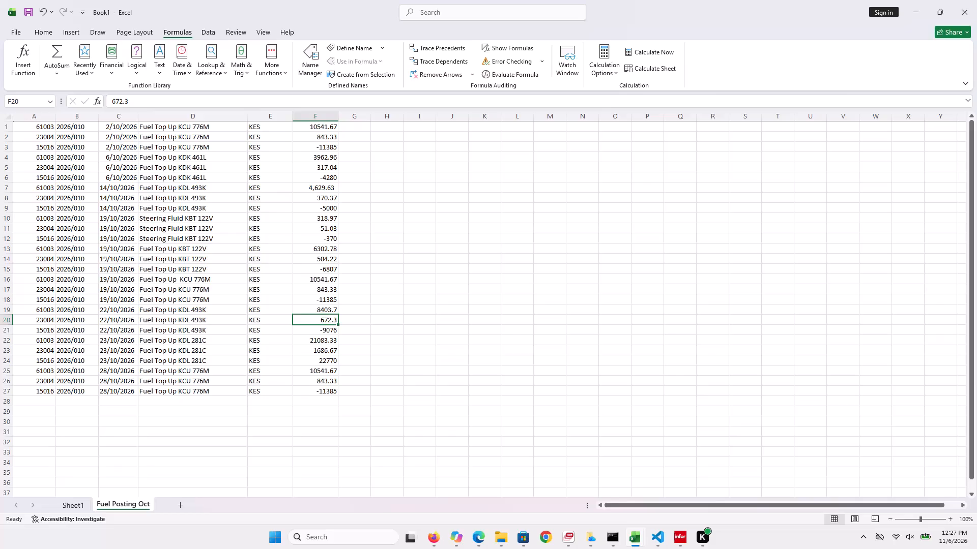
Review the posted amounts in column F for the 22 to 28 October fuel entries, rows 21 to 27.
{"action": "key", "text": "Down"}
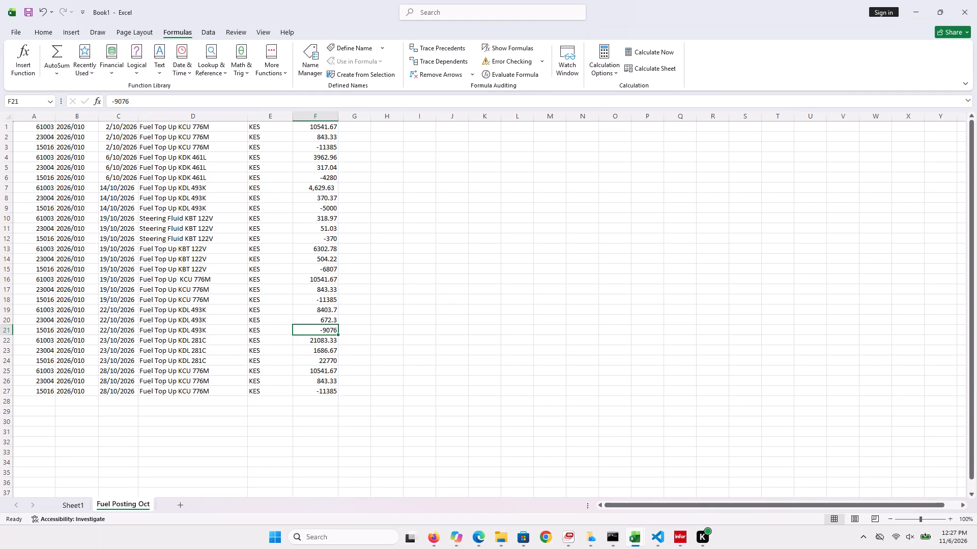
{"action": "key", "text": "Down"}
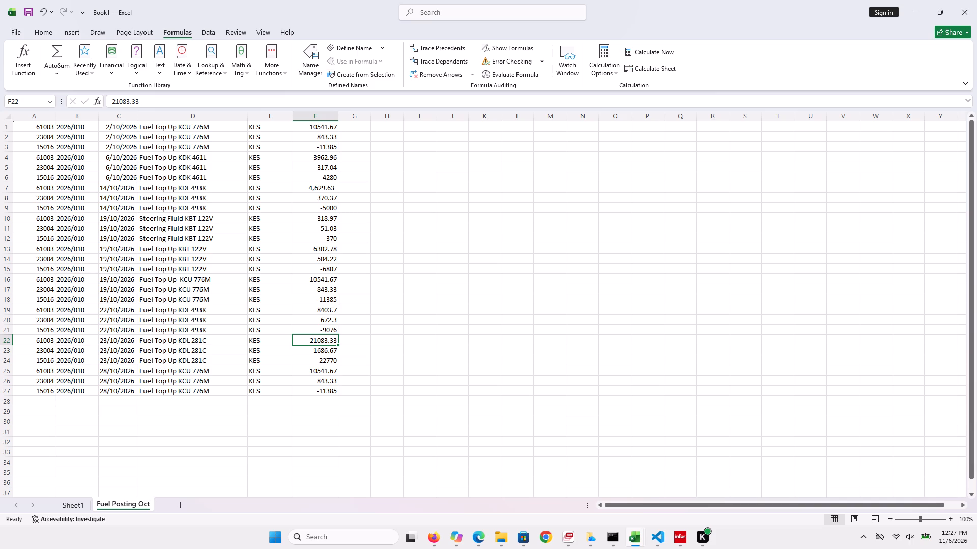
{"action": "key", "text": "Down"}
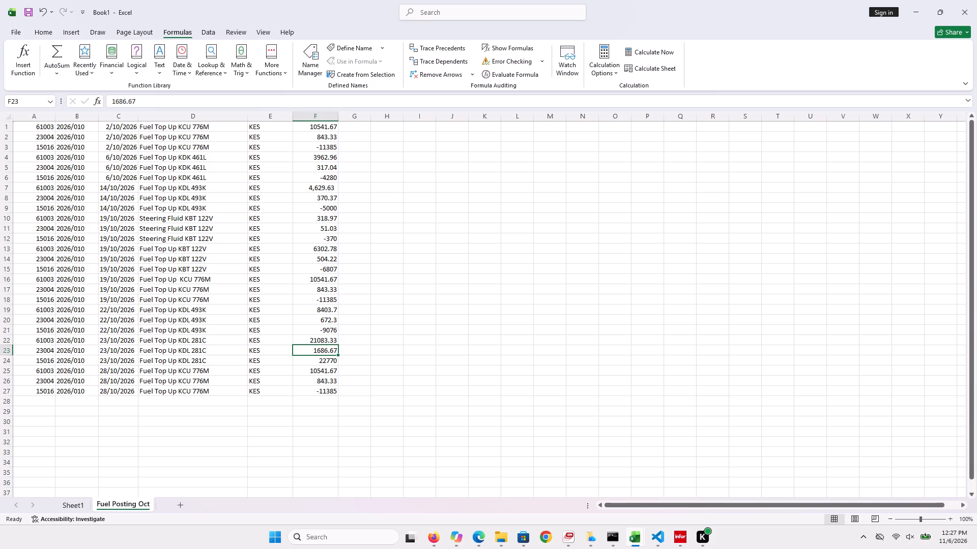
{"action": "key", "text": "Down"}
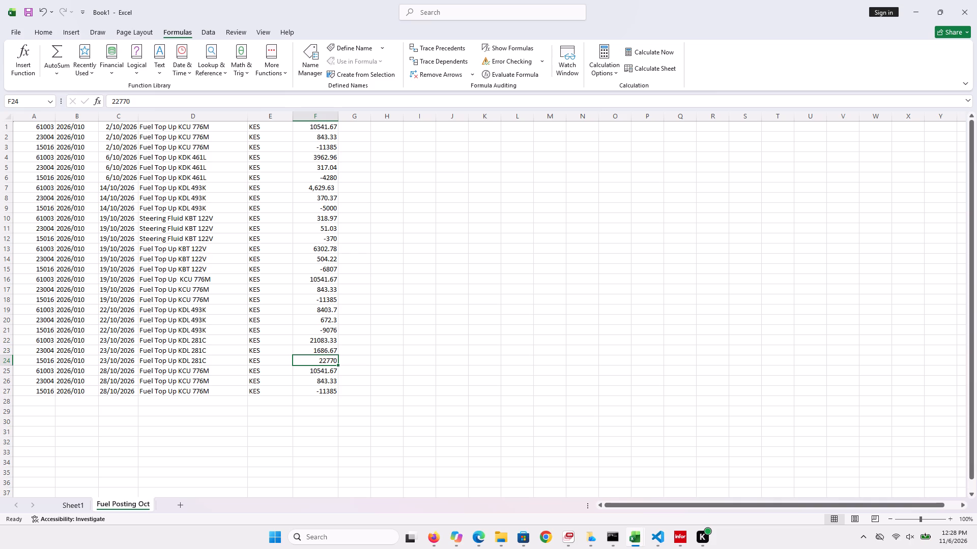
{"action": "key", "text": "Down"}
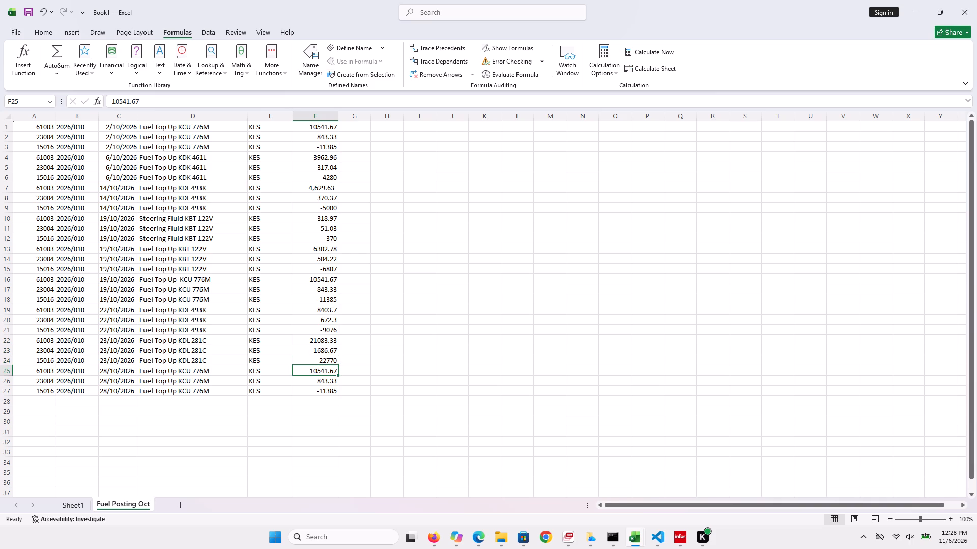
{"action": "key", "text": "Down"}
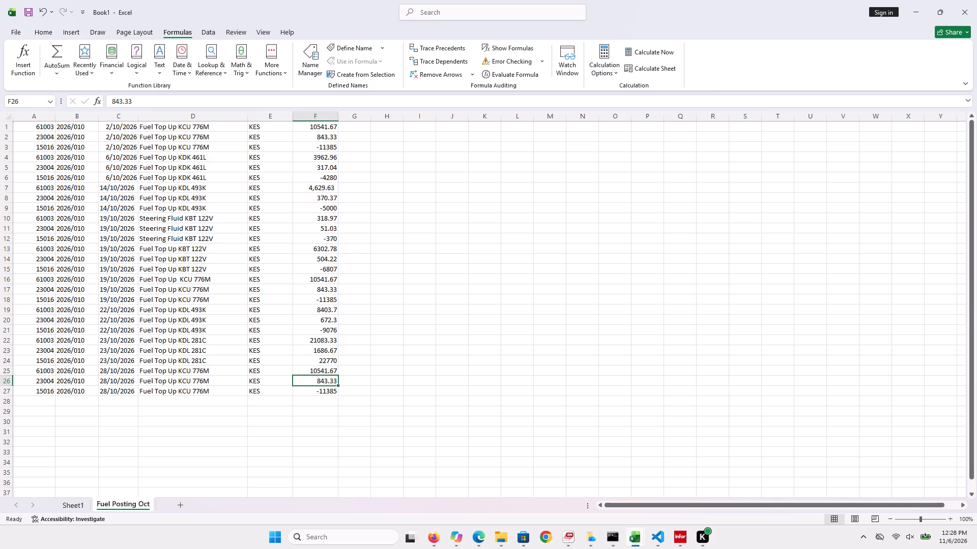
{"action": "key", "text": "Down"}
{"action": "key", "text": "Up"}
{"action": "key", "text": "Up"}
{"action": "key", "text": "Up"}
{"action": "key", "text": "Up"}
Check the account codes in column A from row 23 up to row 14.
{"action": "key", "text": "Left"}
{"action": "key", "text": "Left"}
{"action": "key", "text": "Left"}
{"action": "key", "text": "Left"}
{"action": "key", "text": "Left"}
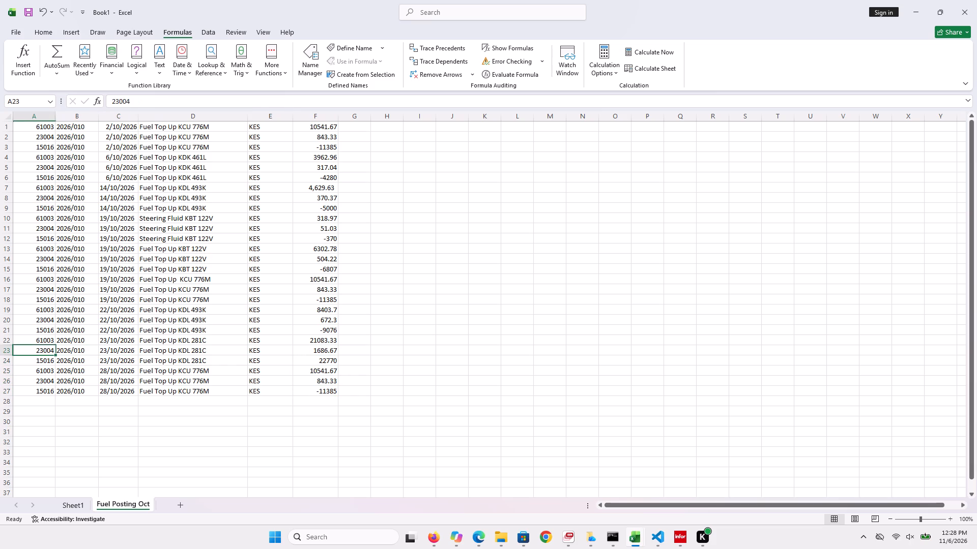
{"action": "key", "text": "Up"}
{"action": "key", "text": "Up"}
{"action": "key", "text": "Up"}
{"action": "key", "text": "Up"}
{"action": "key", "text": "Up"}
{"action": "key", "text": "Up"}
{"action": "key", "text": "Up"}
{"action": "key", "text": "Up"}
{"action": "key", "text": "Up"}
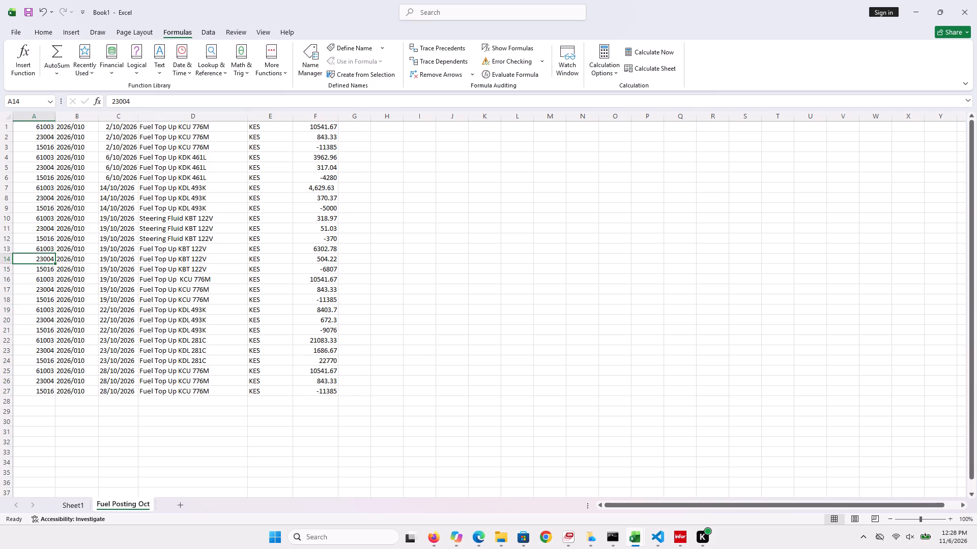
Delete the Sheet1 worksheet holding the September fuel entries, keeping only the Fuel Posting Oct sheet.
{"action": "left_click", "coordinate": [70, 504]}
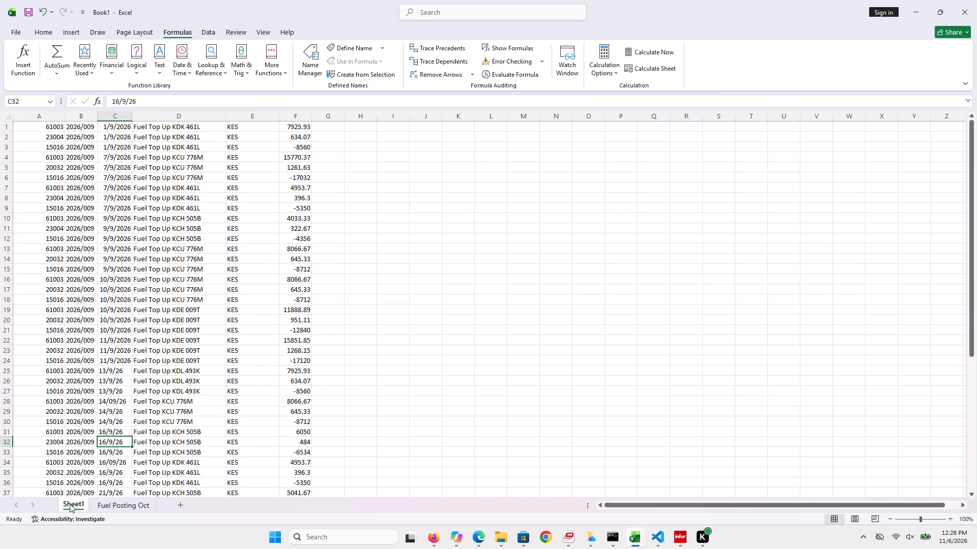
{"action": "left_click", "coordinate": [116, 504]}
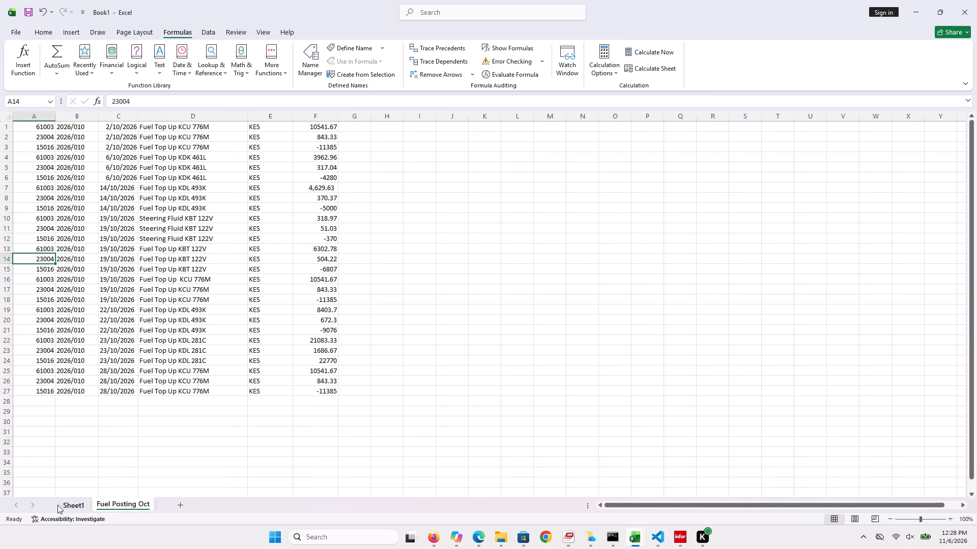
{"action": "left_click", "coordinate": [66, 507]}
{"action": "right_click", "coordinate": [66, 507]}
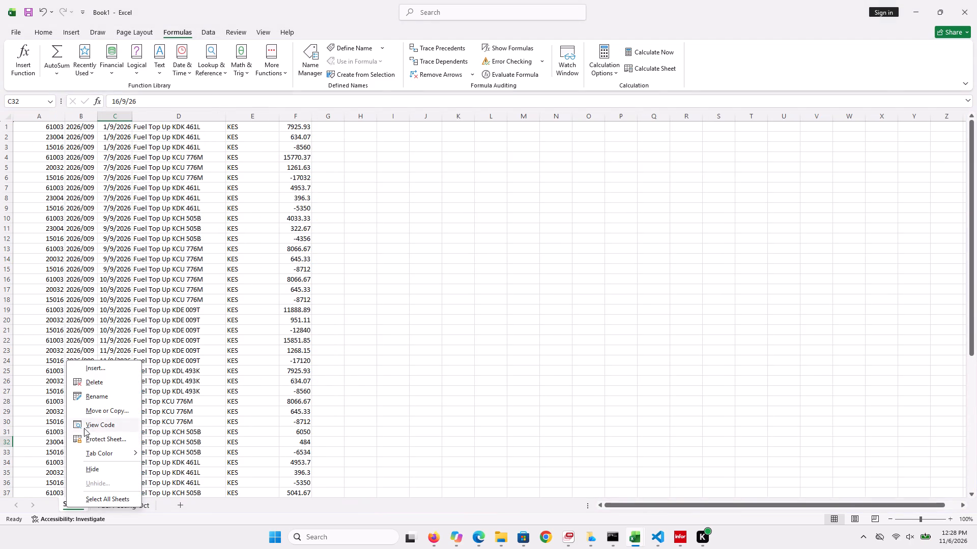
{"action": "left_click", "coordinate": [84, 386]}
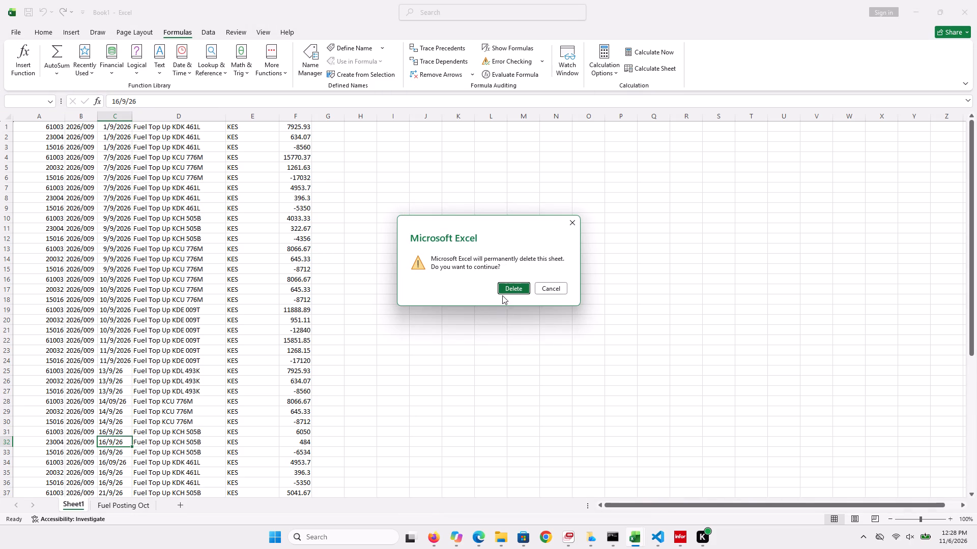
{"action": "left_click", "coordinate": [506, 288]}
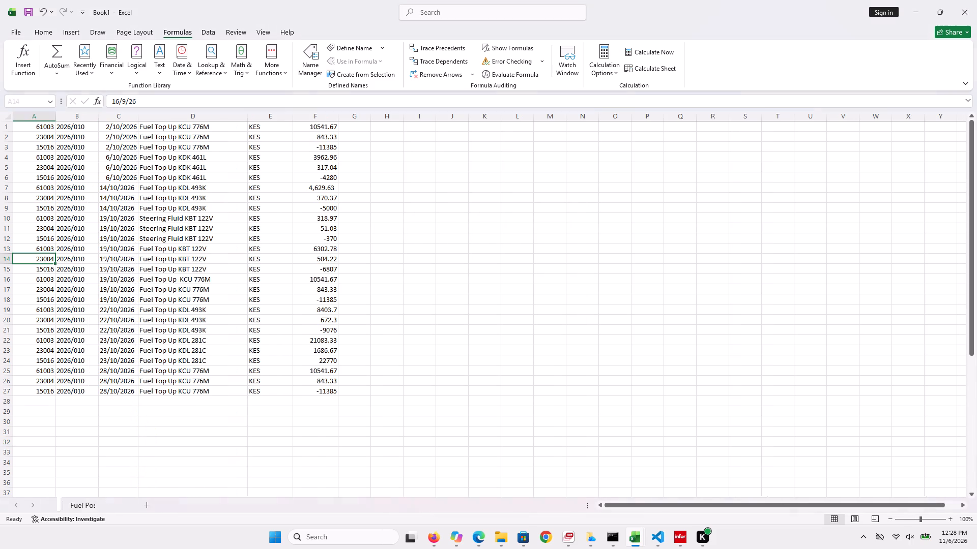
Save the workbook in the Downloads folder under the new name Fuel Posting Oct 2026.
{"action": "left_click", "coordinate": [12, 31]}
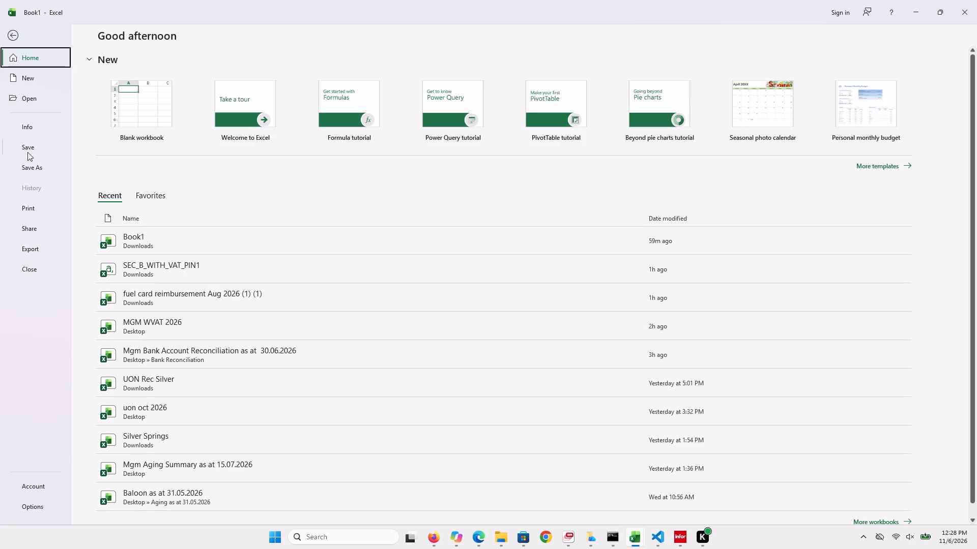
{"action": "left_click", "coordinate": [30, 165]}
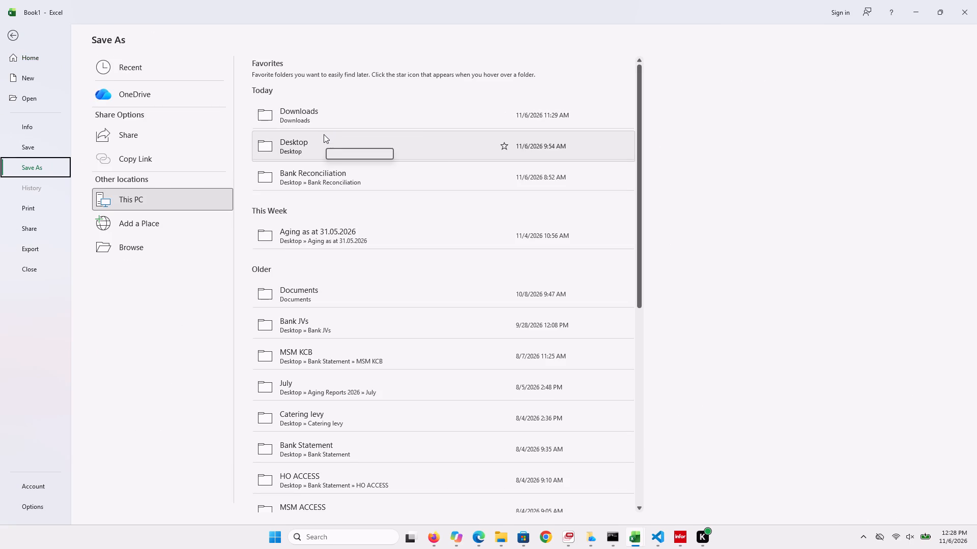
{"action": "left_click", "coordinate": [346, 125]}
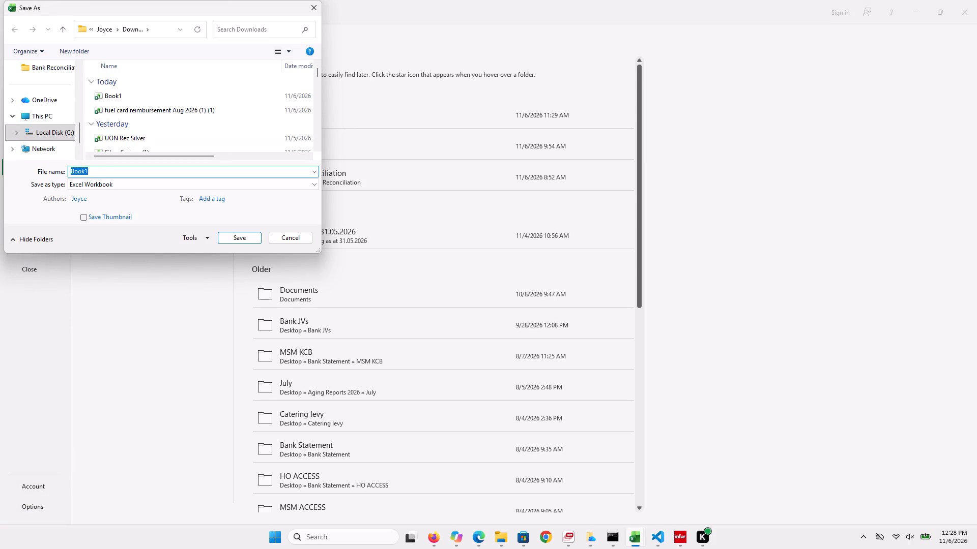
{"action": "type", "text": "FU"}
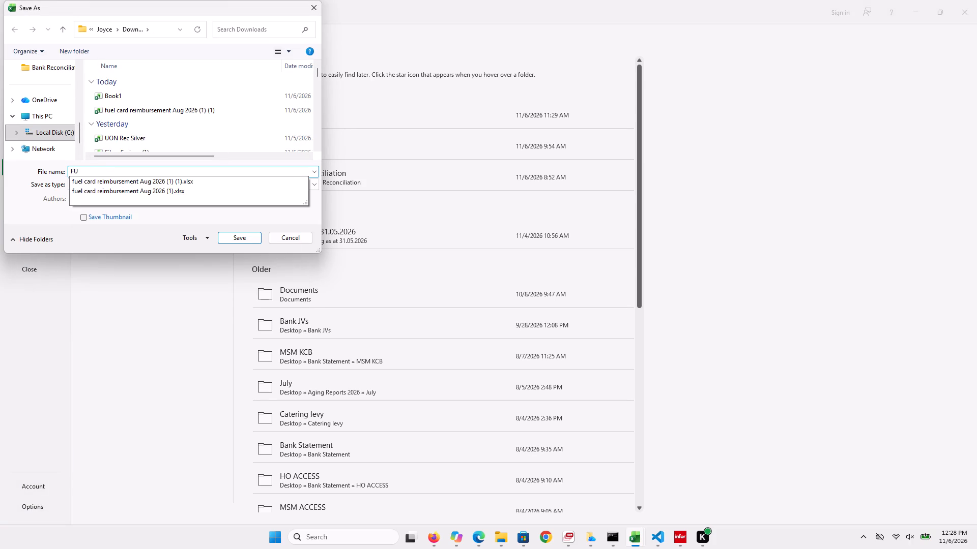
{"action": "key", "text": "BackSpace"}
{"action": "key", "text": "u"}
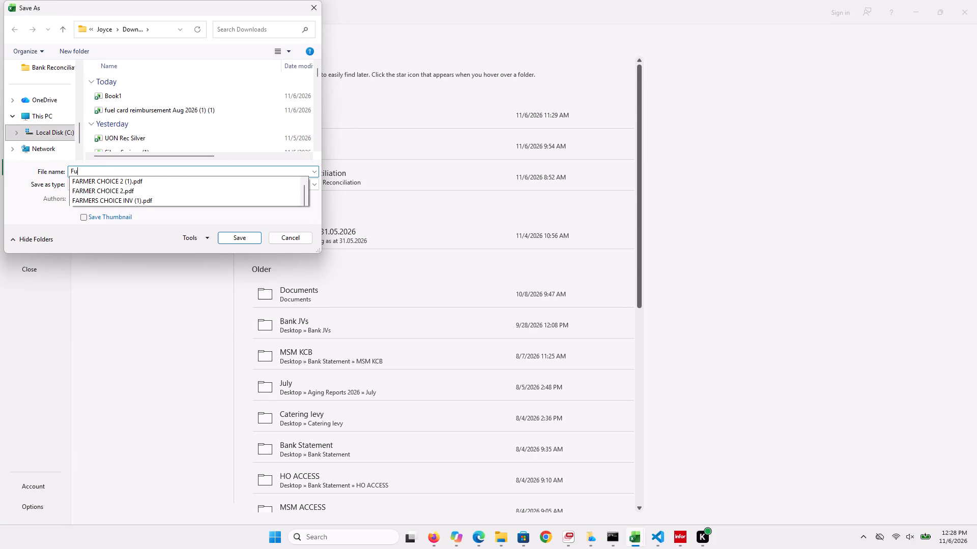
{"action": "key", "text": "w"}
{"action": "key", "text": "BackSpace"}
{"action": "type", "text": "el"}
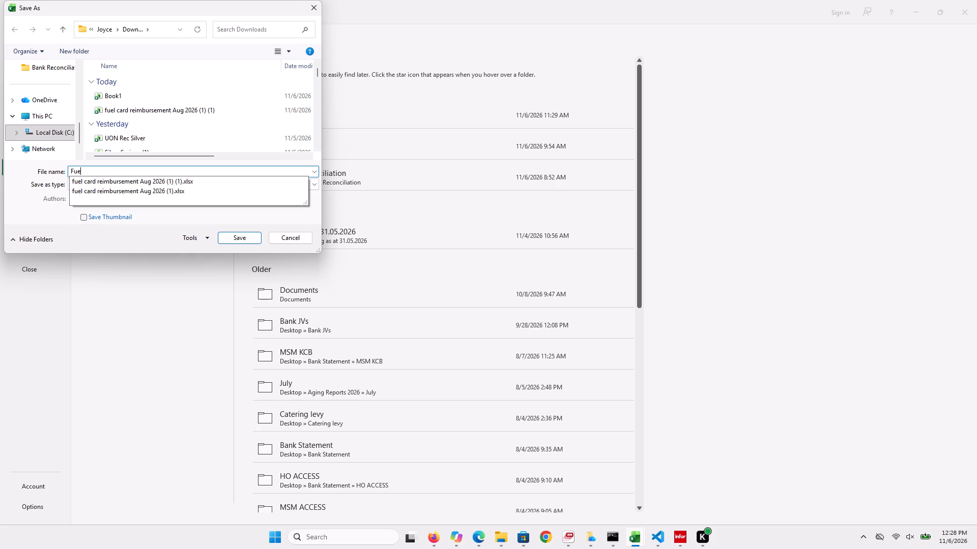
{"action": "key", "text": "space"}
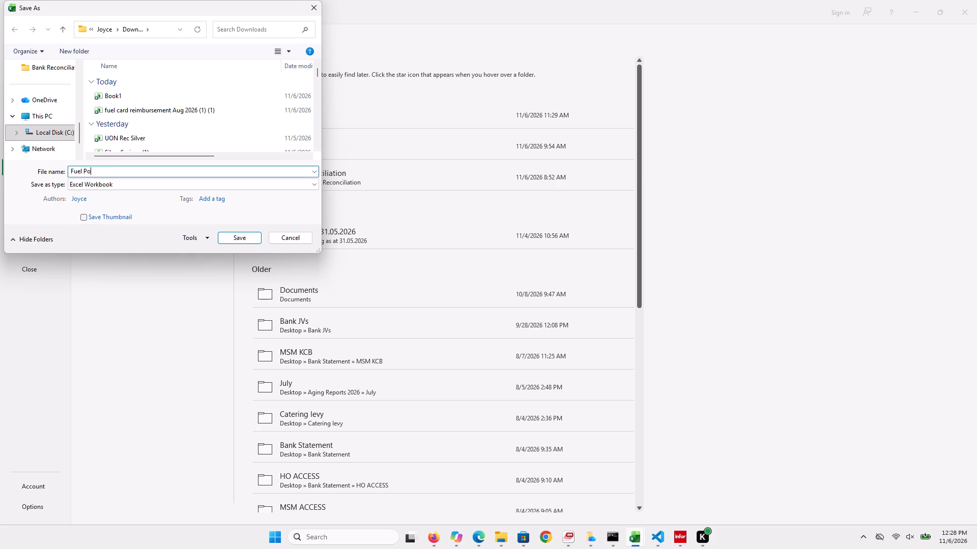
{"action": "type", "text": "st"}
{"action": "type", "text": "in"}
{"action": "type", "text": "g"}
{"action": "key", "text": "space"}
{"action": "type", "text": "220"}
{"action": "key", "text": "BackSpace"}
{"action": "key", "text": "BackSpace"}
{"action": "type", "text": "02"}
{"action": "key", "text": "6"}
{"action": "left_click", "coordinate": [236, 234]}
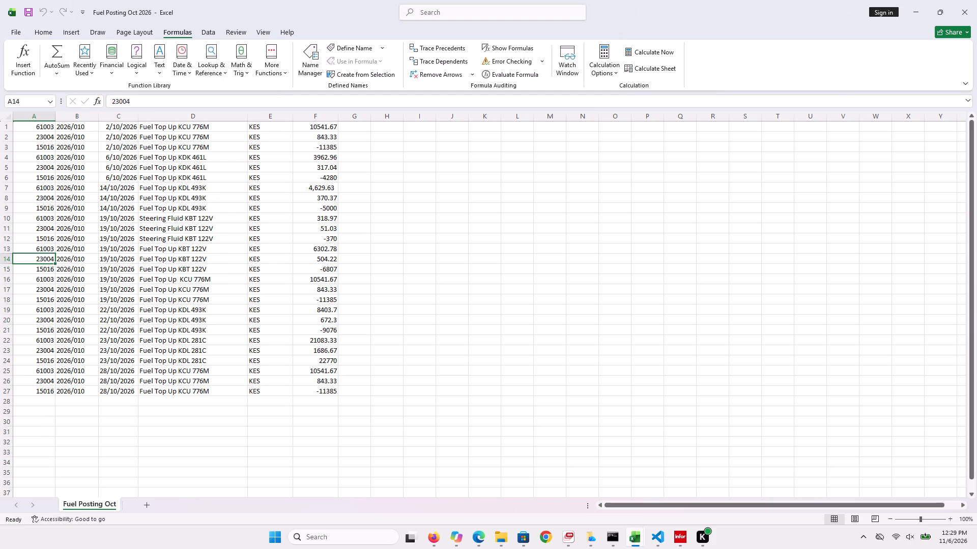
Review the account codes in column A from row 1 down through the first October entries.
{"action": "left_click", "coordinate": [49, 132]}
{"action": "left_click", "coordinate": [49, 126]}
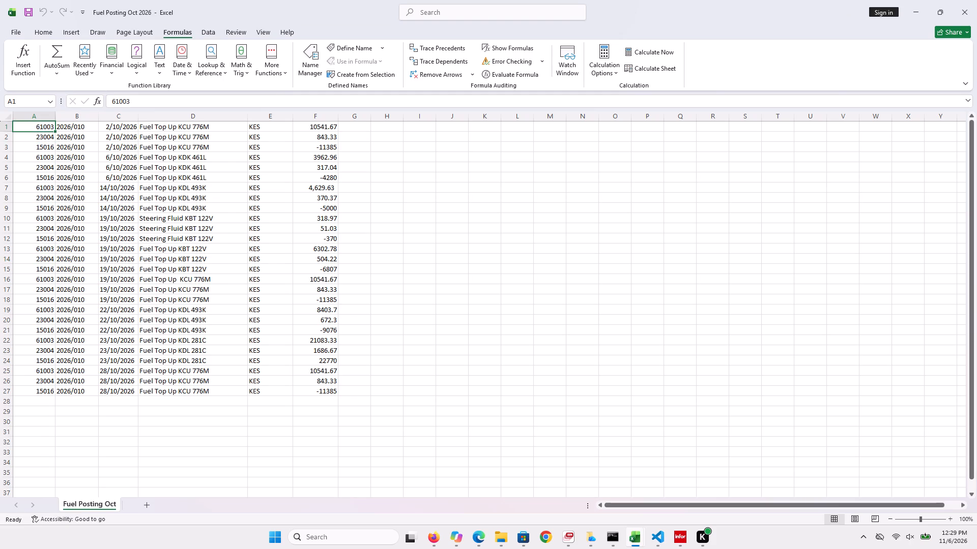
{"action": "key", "text": "Down"}
{"action": "key", "text": "Down"}
{"action": "key", "text": "Down"}
{"action": "key", "text": "Down"}
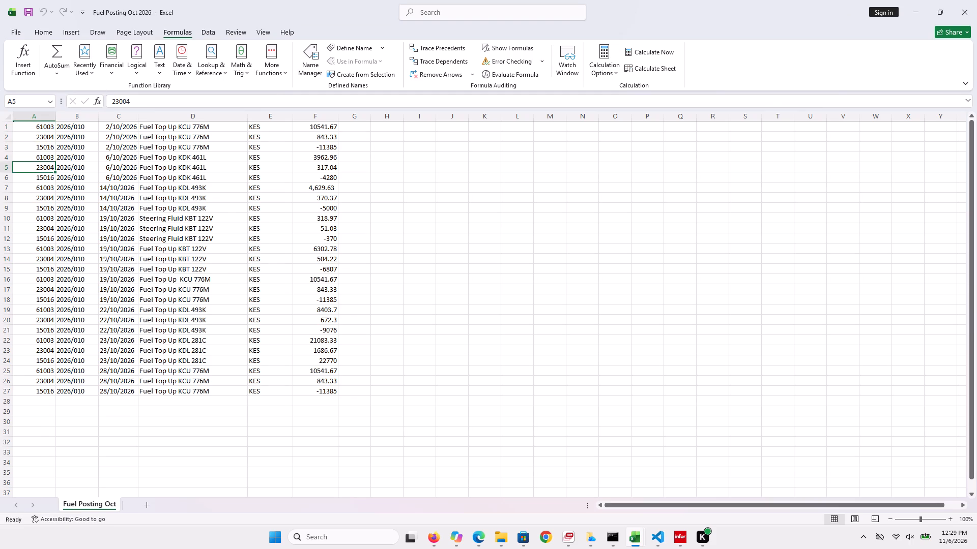
{"action": "key", "text": "Down"}
{"action": "key", "text": "Down"}
{"action": "key", "text": "Down"}
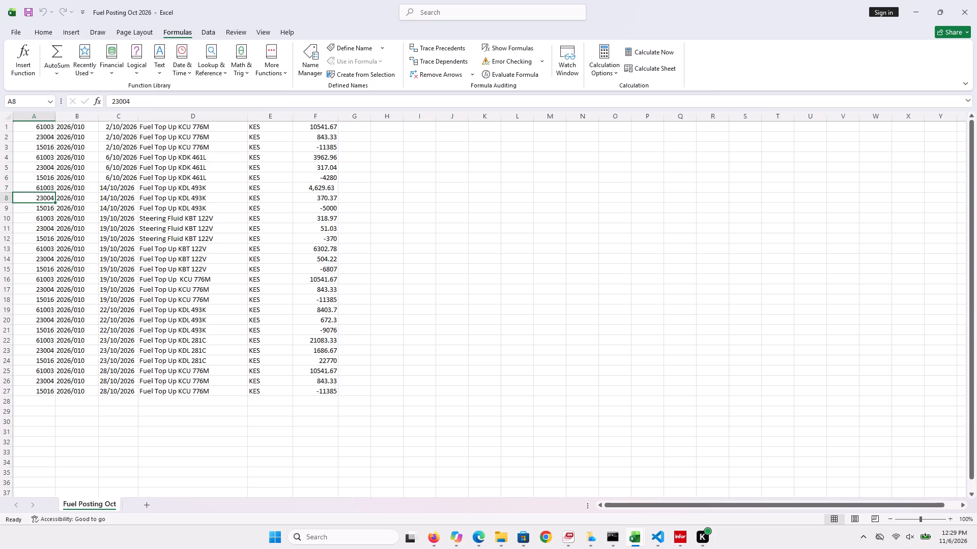
Review the remaining account codes in column A, from row 9 down to the last October entry in row 27.
{"action": "key", "text": "Down"}
{"action": "key", "text": "Down"}
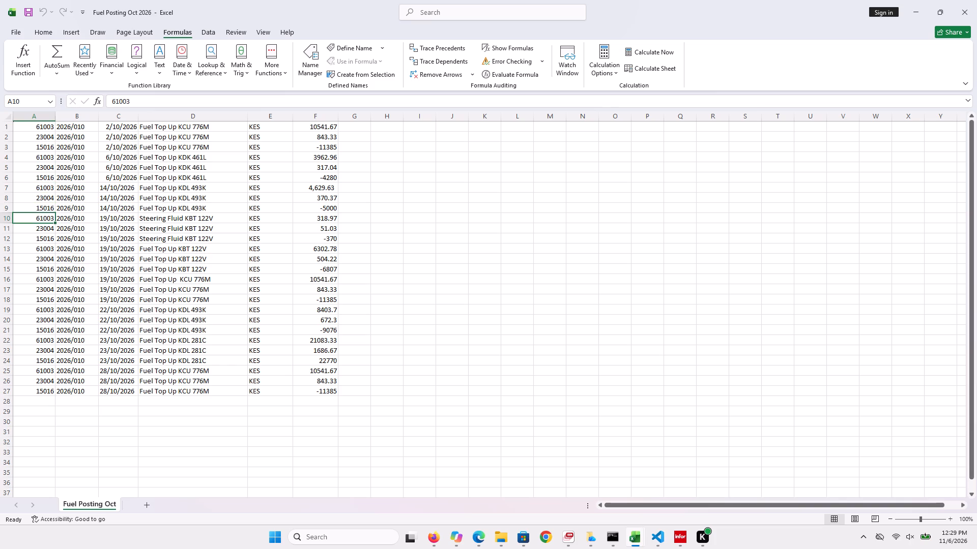
{"action": "key", "text": "Down"}
{"action": "key", "text": "Down"}
{"action": "key", "text": "Down"}
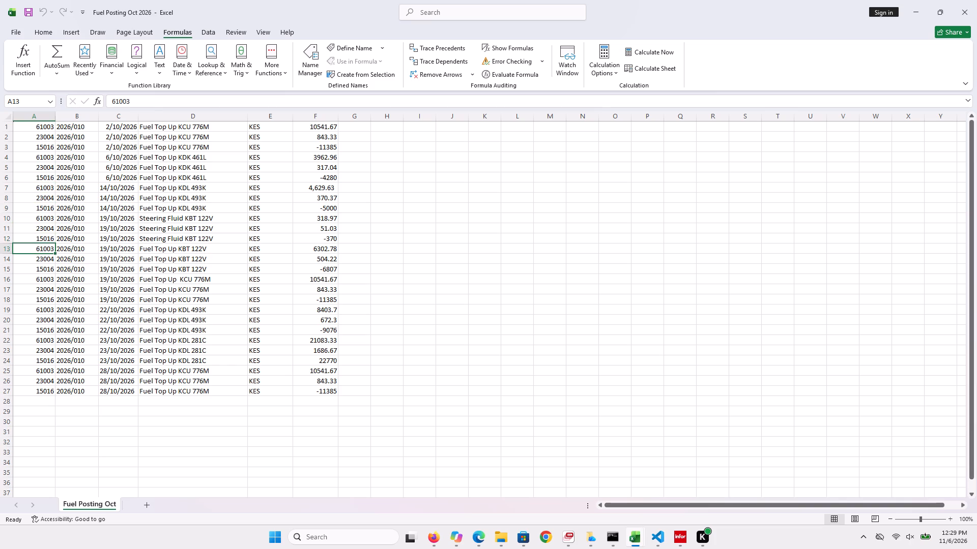
{"action": "key", "text": "Down"}
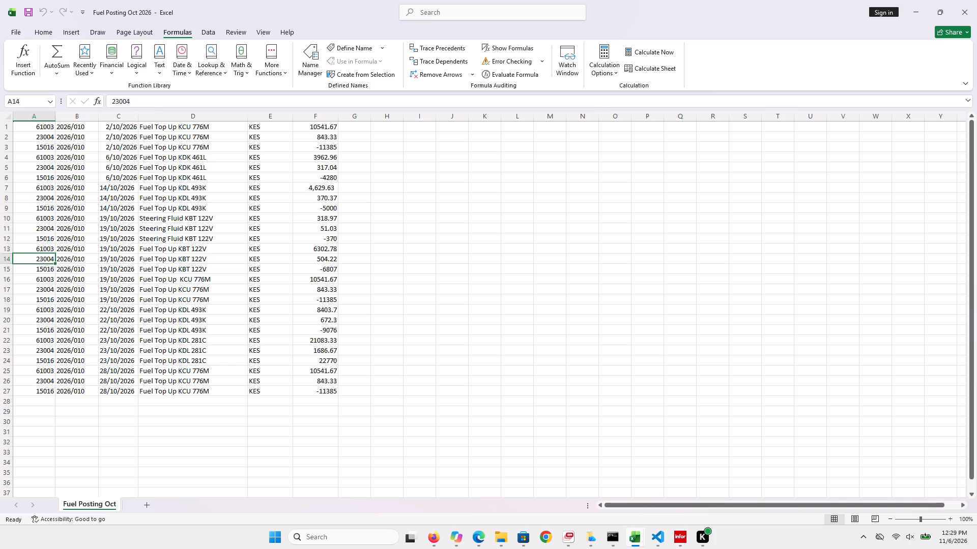
{"action": "key", "text": "Down"}
{"action": "key", "text": "Down"}
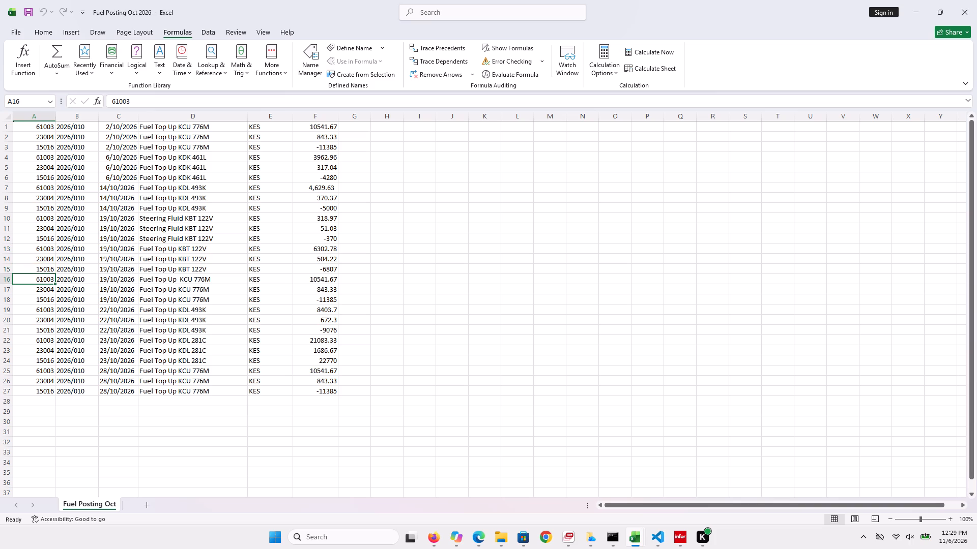
{"action": "key", "text": "Down"}
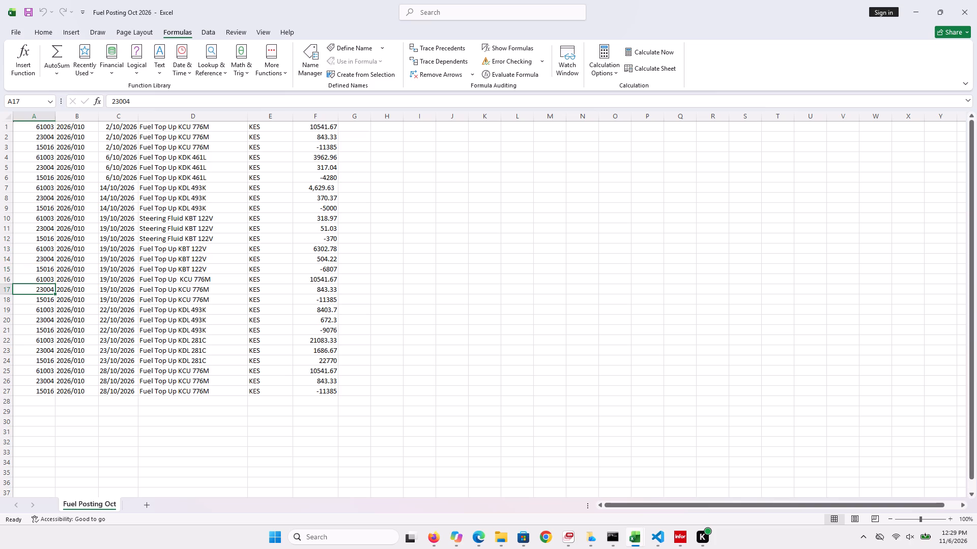
{"action": "key", "text": "Down"}
{"action": "key", "text": "Down"}
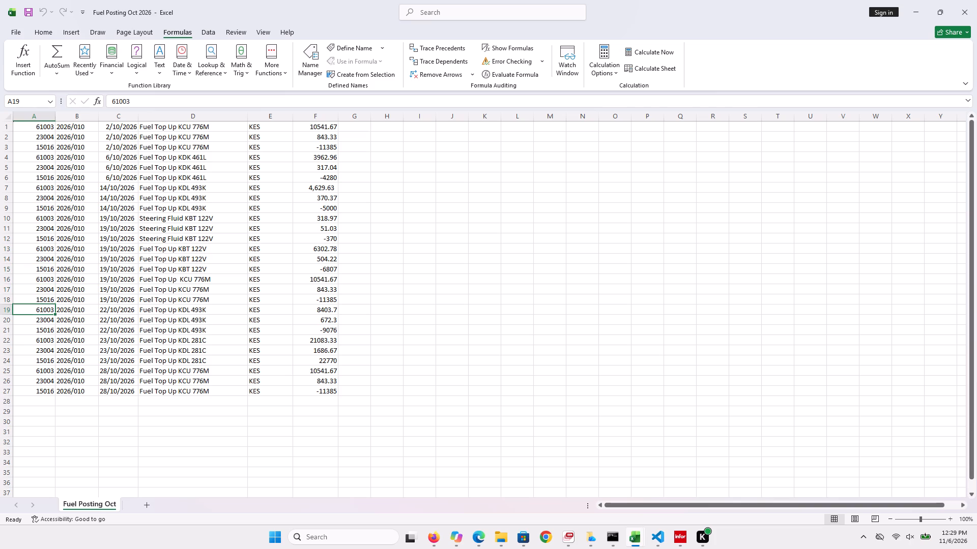
{"action": "key", "text": "Down"}
{"action": "key", "text": "Down"}
{"action": "key", "text": "Down"}
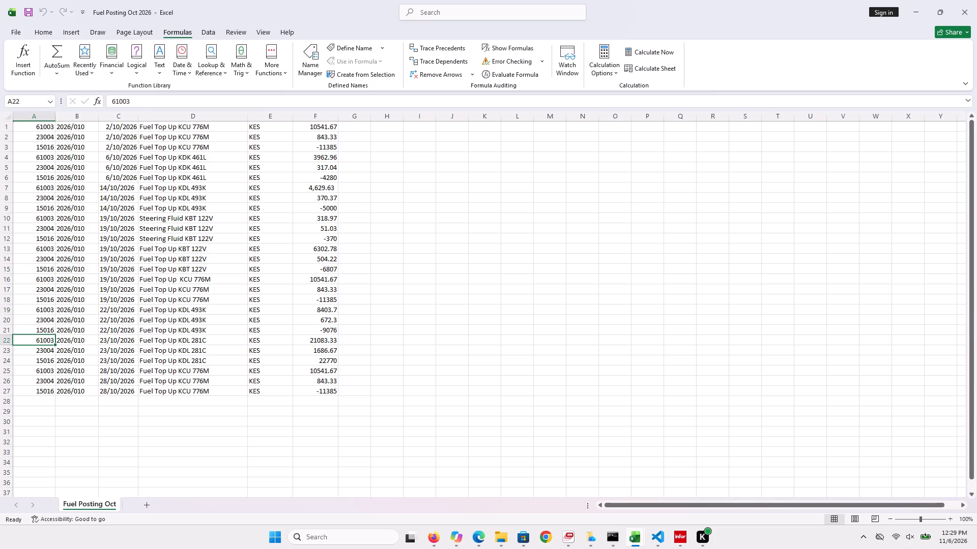
{"action": "key", "text": "Down"}
{"action": "key", "text": "Down"}
{"action": "key", "text": "Down"}
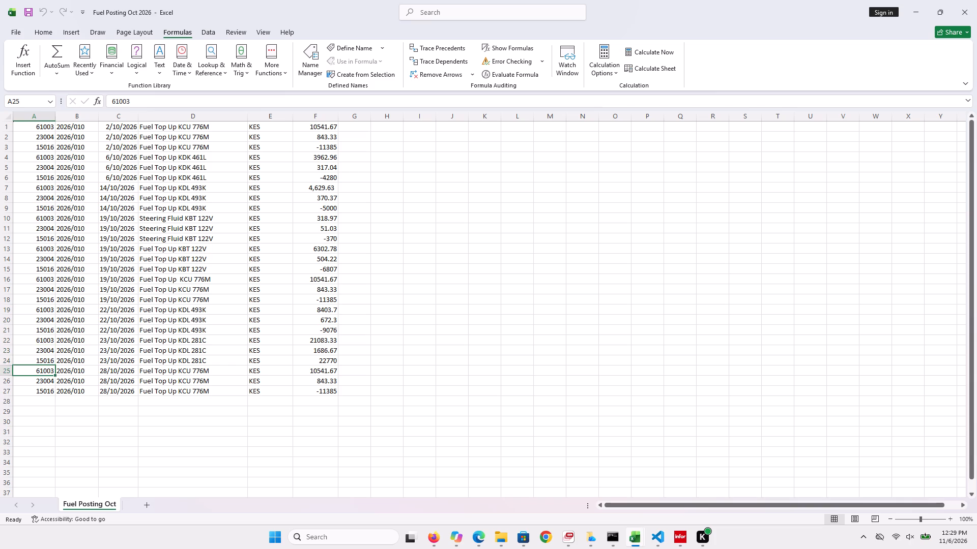
{"action": "key", "text": "Down"}
{"action": "key", "text": "Down"}
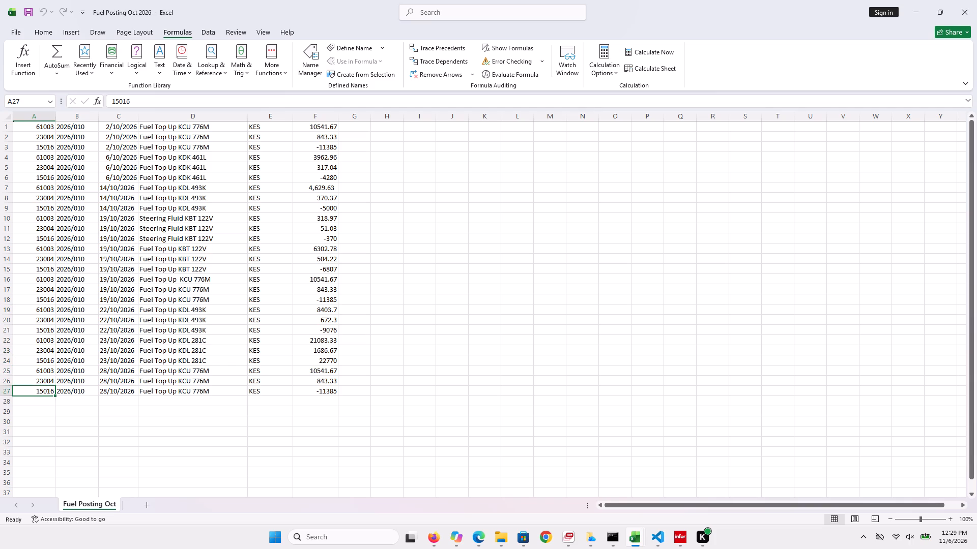
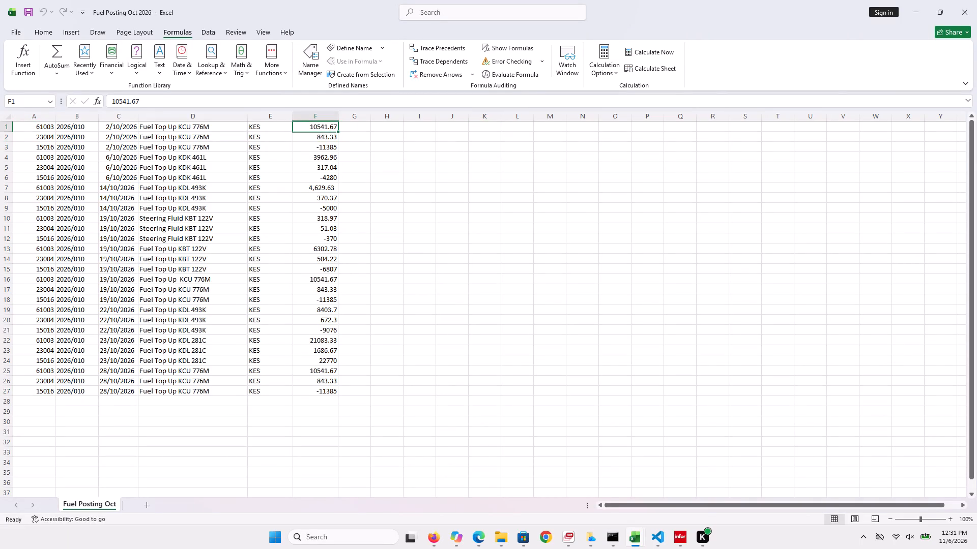
Total the amounts in F1 through F27 with AutoSum, placing the sum in F28 beneath the last entry.
{"action": "left_click_drag", "start_coordinate": [309, 127], "coordinate": [336, 348]}
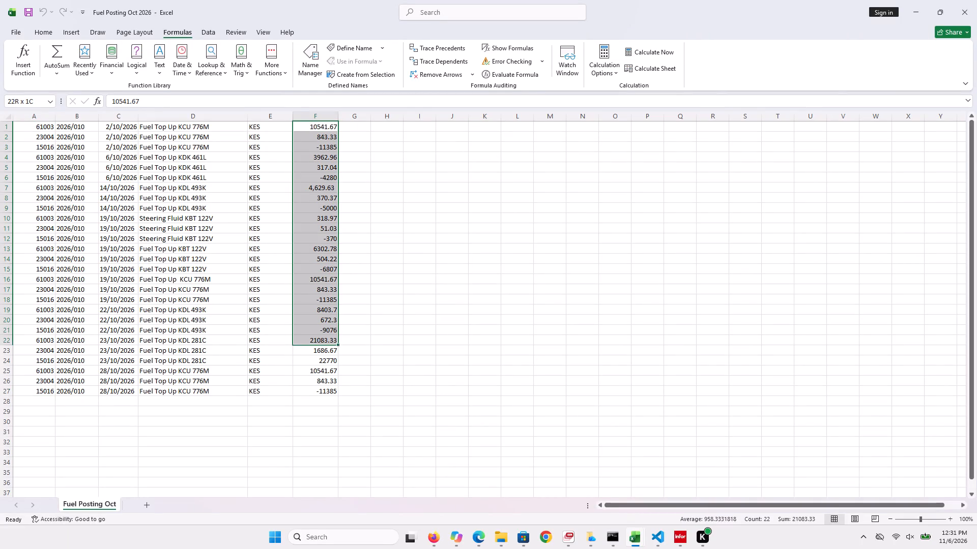
{"action": "left_click_drag", "start_coordinate": [336, 348], "coordinate": [334, 385]}
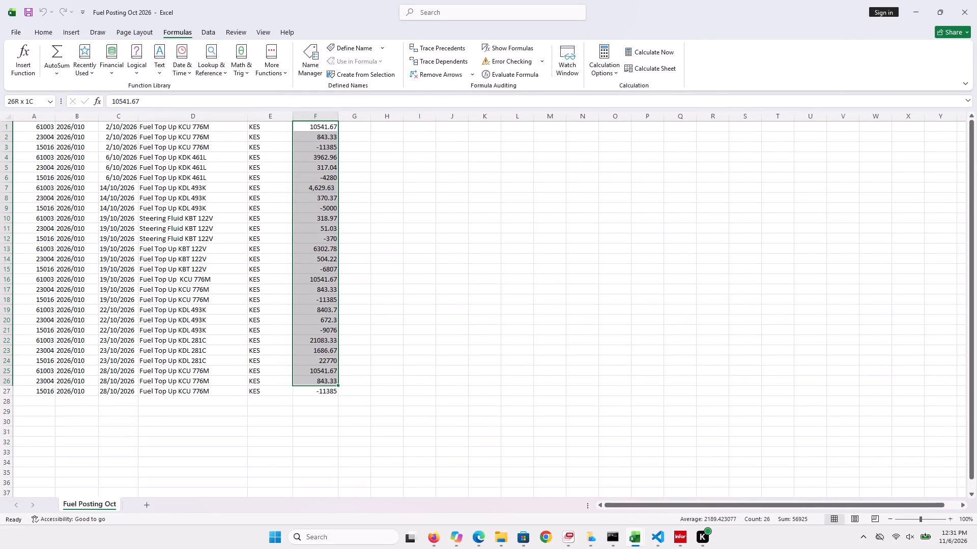
{"action": "left_click_drag", "start_coordinate": [334, 385], "coordinate": [336, 389]}
{"action": "left_click", "coordinate": [53, 49]}
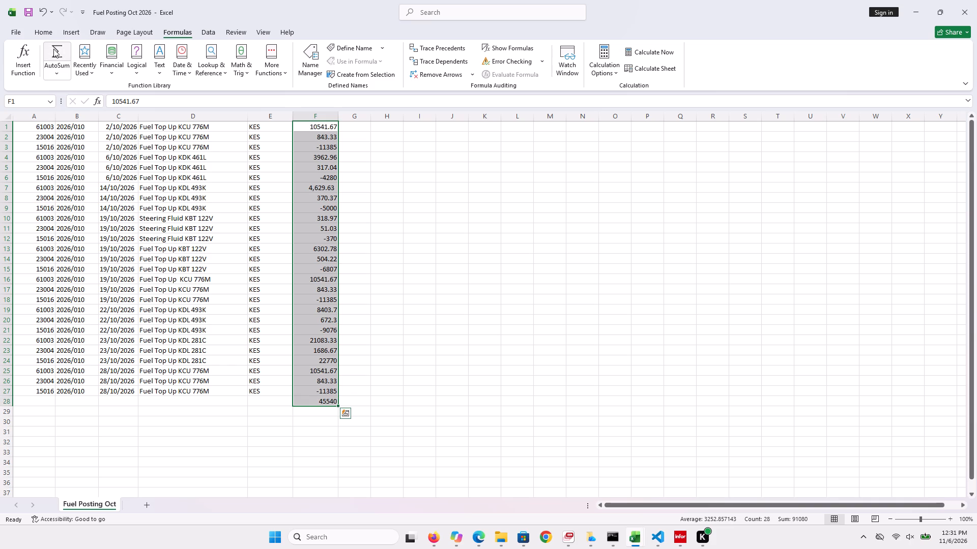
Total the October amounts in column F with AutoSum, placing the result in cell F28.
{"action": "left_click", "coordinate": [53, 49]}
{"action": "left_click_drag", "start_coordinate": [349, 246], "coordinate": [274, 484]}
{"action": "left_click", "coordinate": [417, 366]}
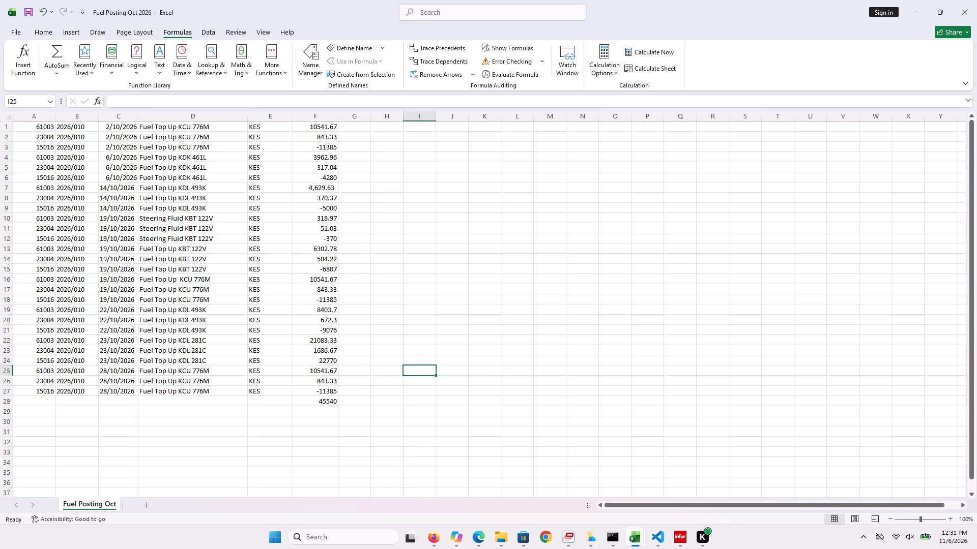
Clear the total from cell F28 below the column F amounts.
{"action": "left_click", "coordinate": [328, 404]}
{"action": "key", "text": "BackSpace"}
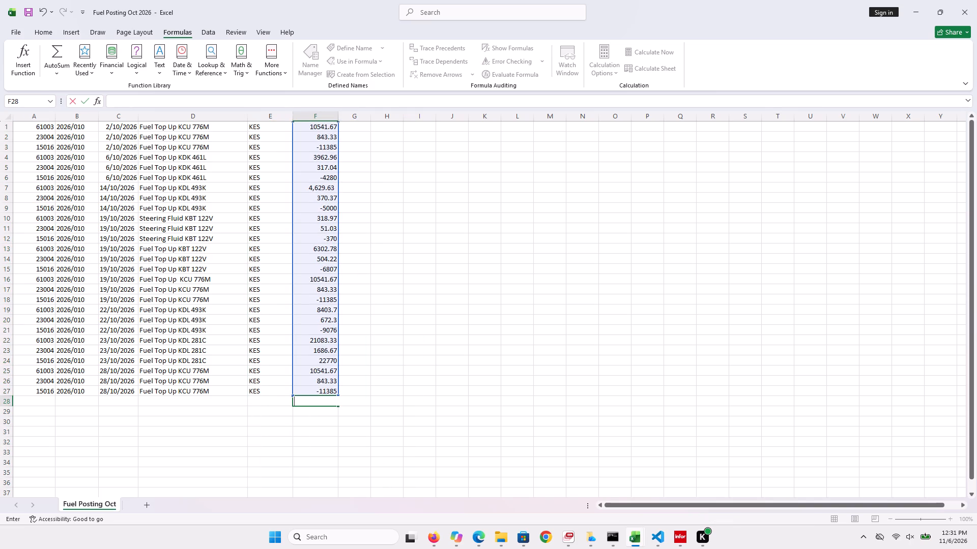
{"action": "left_click", "coordinate": [421, 272]}
Apply the Comma number style to the amounts in F1:F27.
{"action": "left_click", "coordinate": [317, 128]}
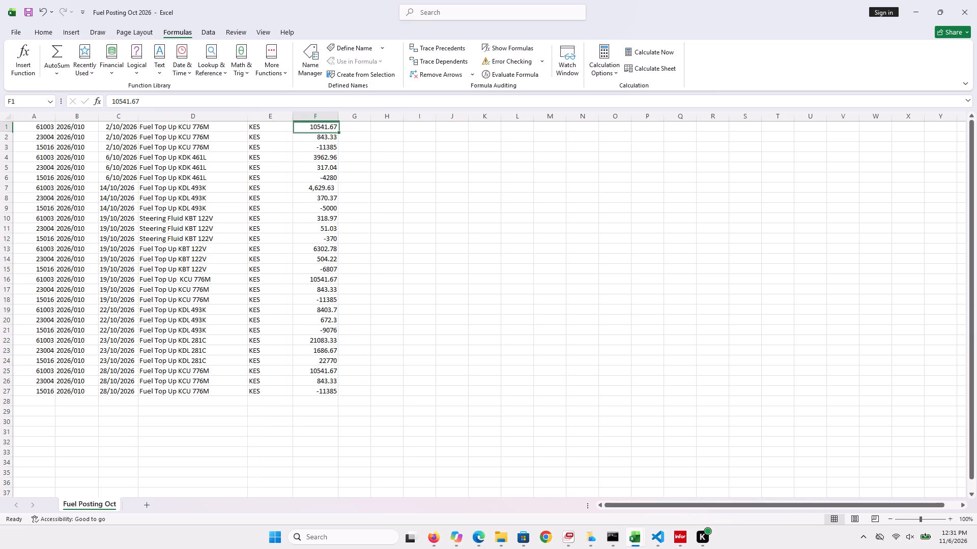
{"action": "left_click_drag", "start_coordinate": [317, 128], "coordinate": [325, 379]}
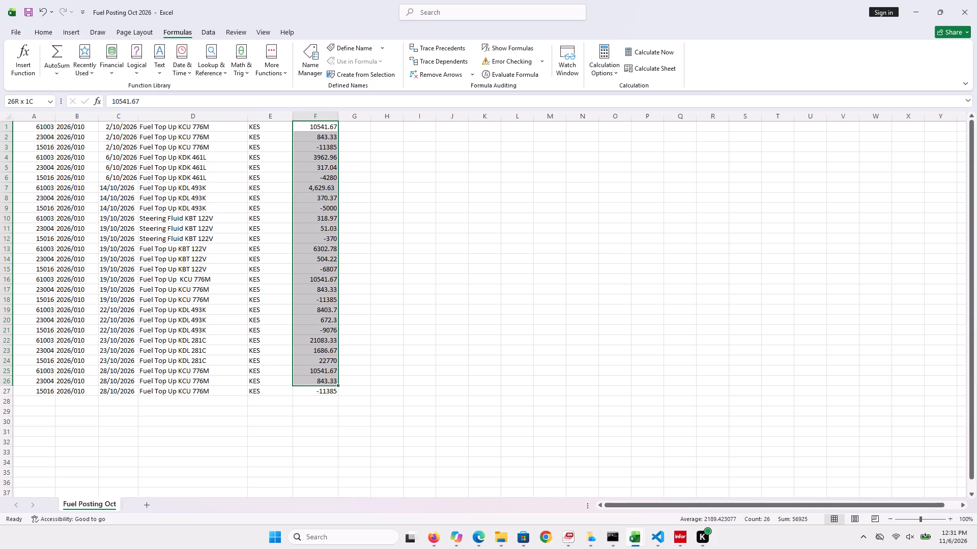
{"action": "left_click_drag", "start_coordinate": [325, 379], "coordinate": [326, 390]}
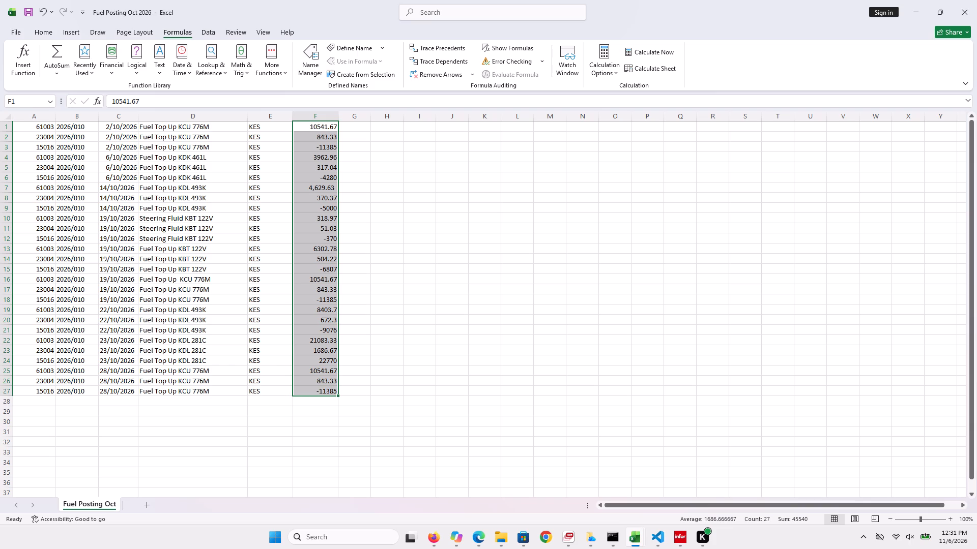
{"action": "left_click", "coordinate": [89, 38]}
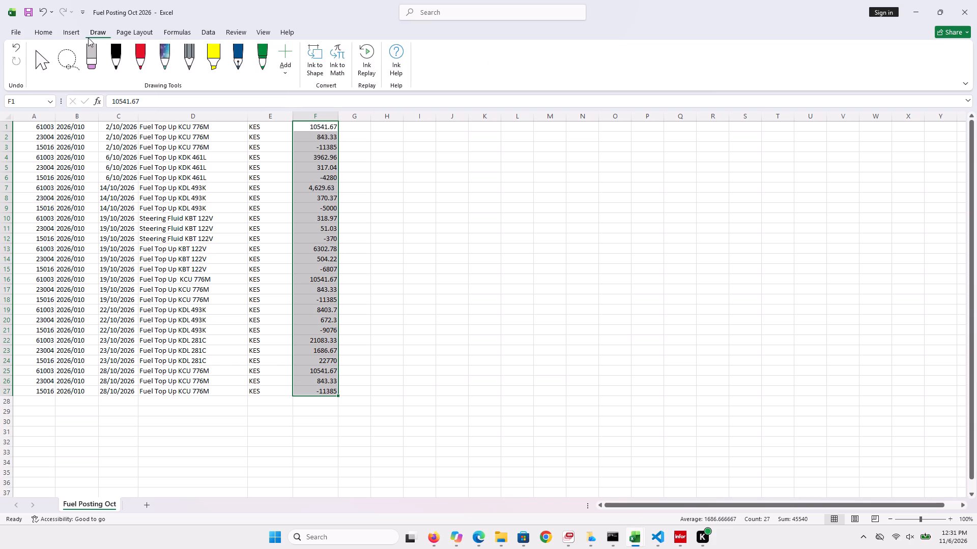
{"action": "left_click", "coordinate": [80, 34]}
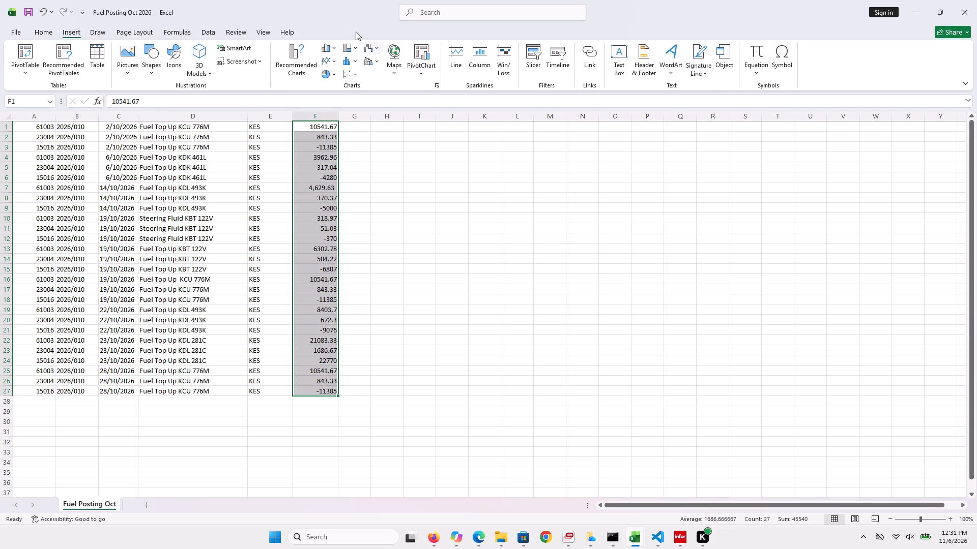
{"action": "left_click", "coordinate": [40, 28]}
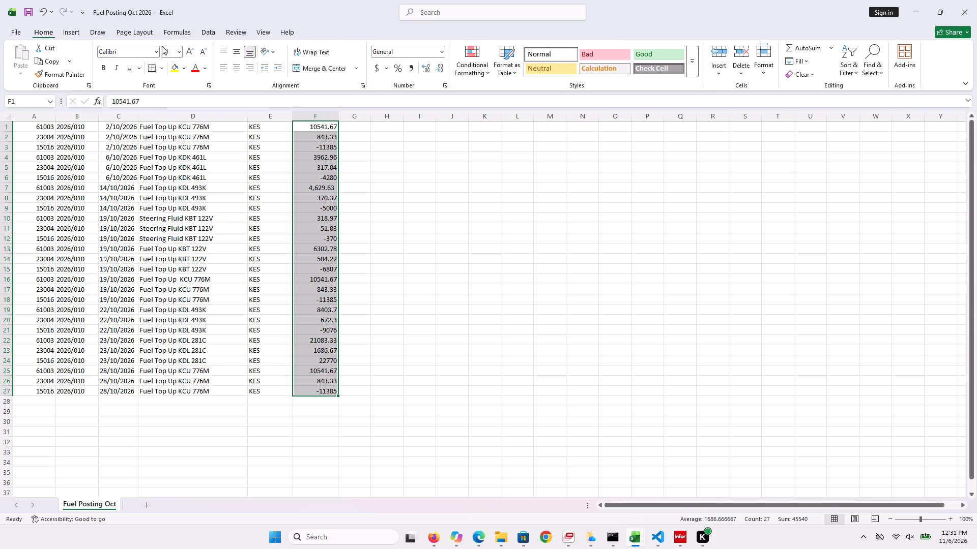
{"action": "left_click", "coordinate": [408, 63]}
{"action": "left_click", "coordinate": [391, 181]}
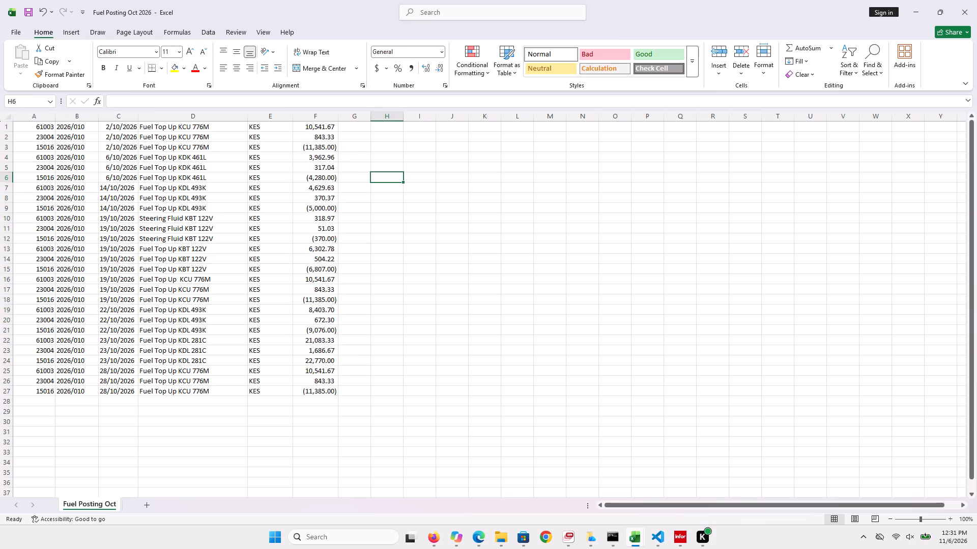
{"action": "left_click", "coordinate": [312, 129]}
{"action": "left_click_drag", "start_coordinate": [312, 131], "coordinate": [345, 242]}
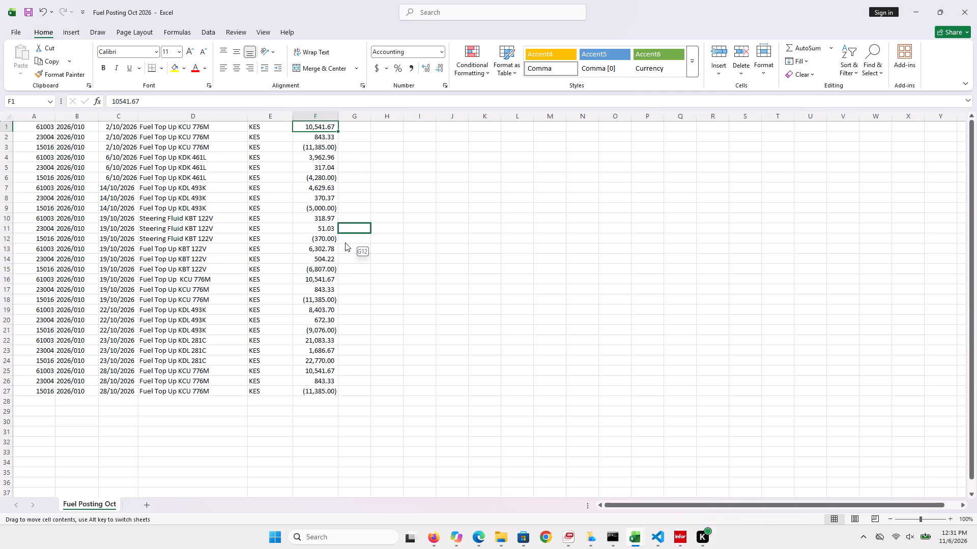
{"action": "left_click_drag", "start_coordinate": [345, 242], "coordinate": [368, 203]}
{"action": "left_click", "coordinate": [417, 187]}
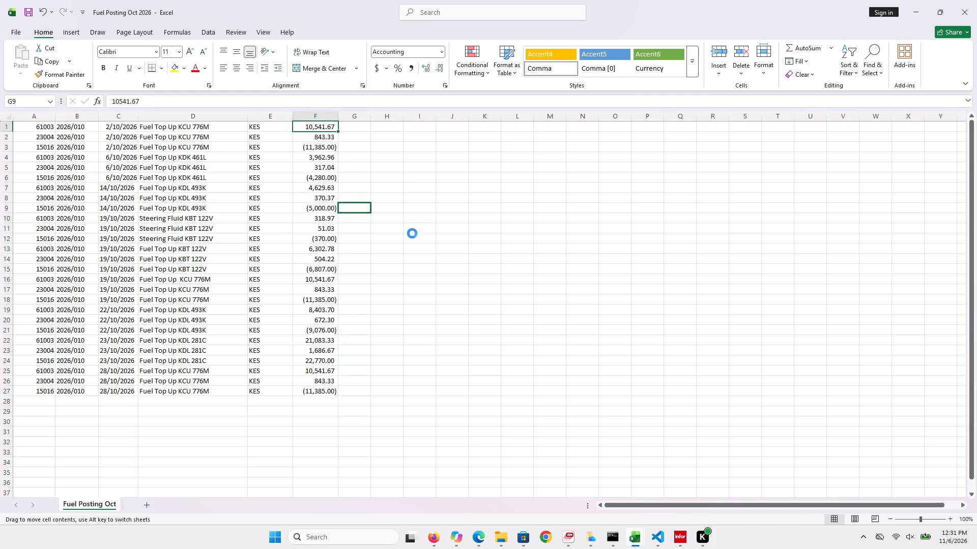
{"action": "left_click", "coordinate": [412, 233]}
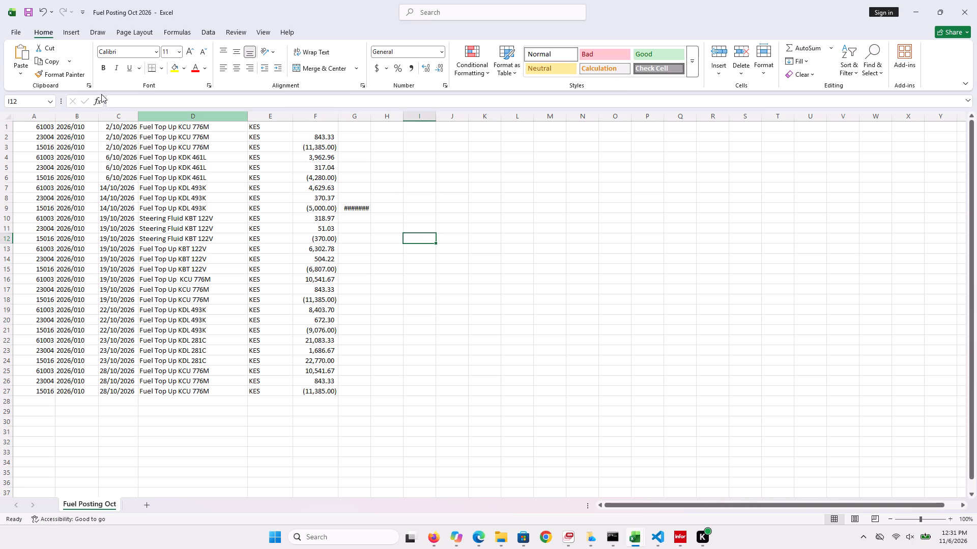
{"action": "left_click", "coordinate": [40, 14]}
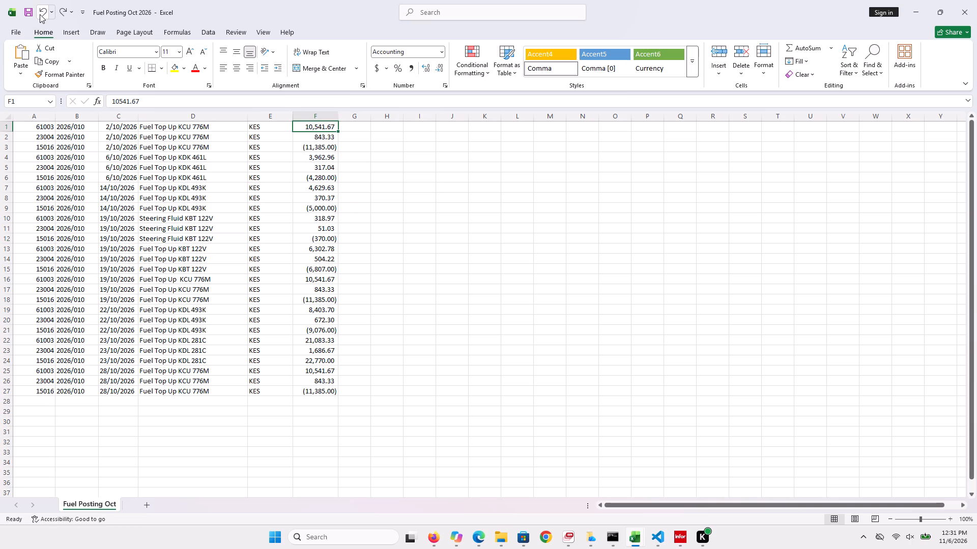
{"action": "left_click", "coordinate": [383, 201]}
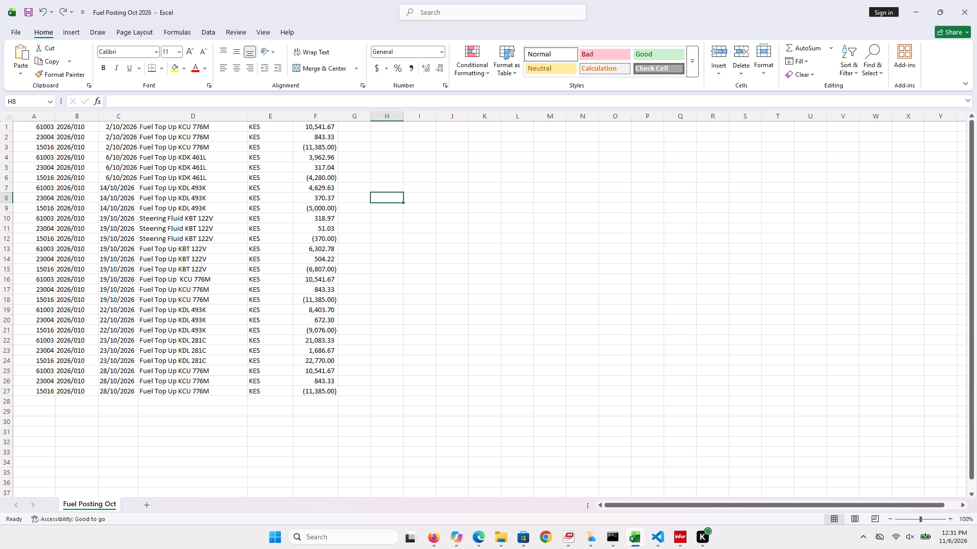
Select the amounts in F1:F27 and bring up the formula functions for them.
{"action": "left_click", "coordinate": [326, 126]}
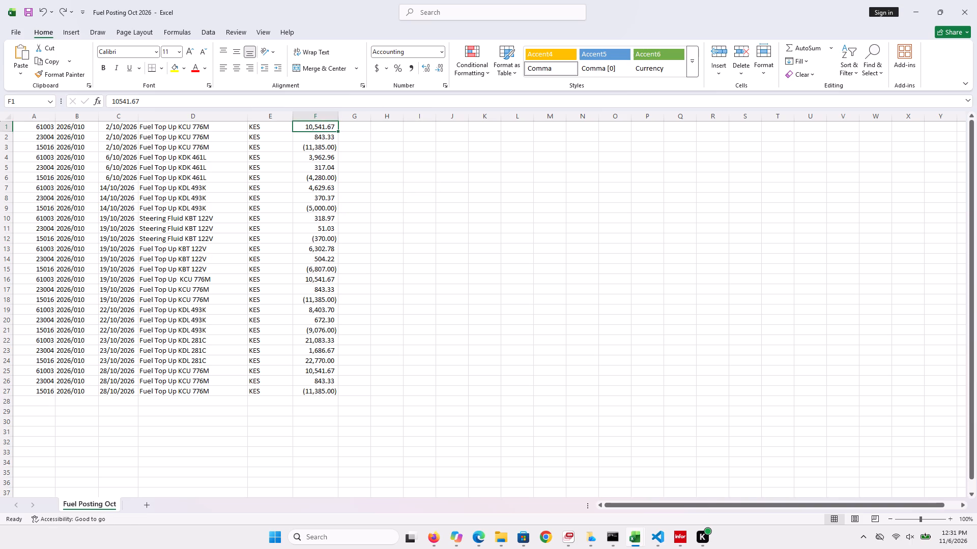
{"action": "left_click_drag", "start_coordinate": [326, 126], "coordinate": [321, 394]}
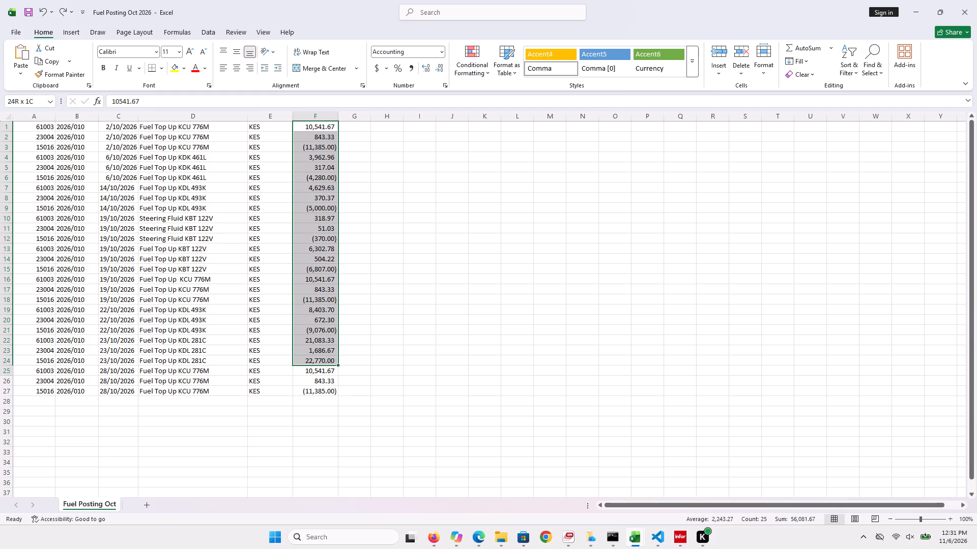
{"action": "left_click_drag", "start_coordinate": [321, 394], "coordinate": [323, 395]}
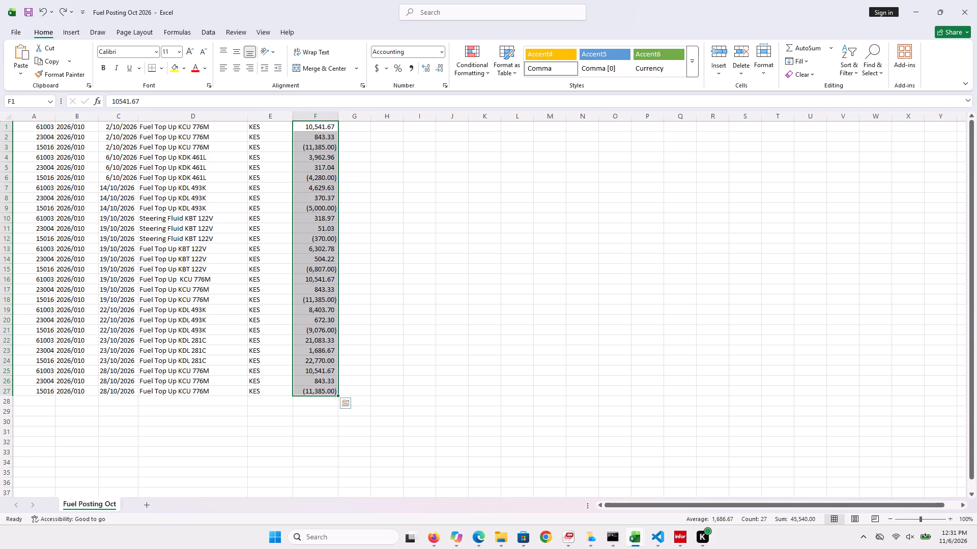
{"action": "left_click", "coordinate": [92, 30]}
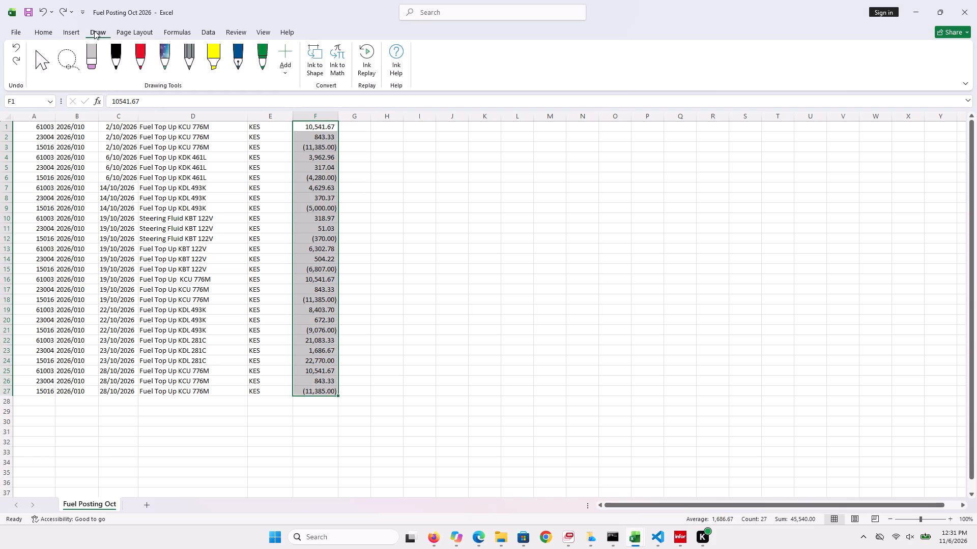
{"action": "left_click", "coordinate": [118, 36]}
{"action": "left_click", "coordinate": [174, 34]}
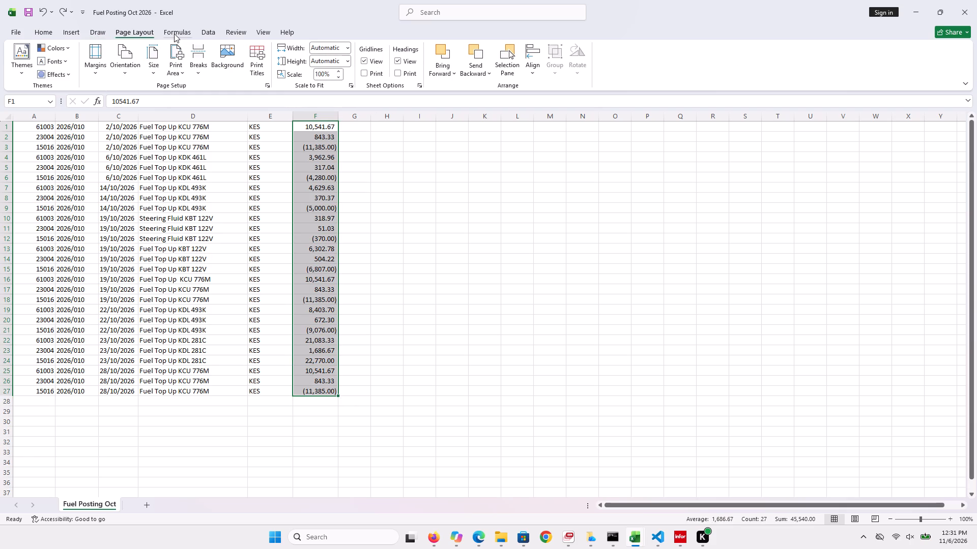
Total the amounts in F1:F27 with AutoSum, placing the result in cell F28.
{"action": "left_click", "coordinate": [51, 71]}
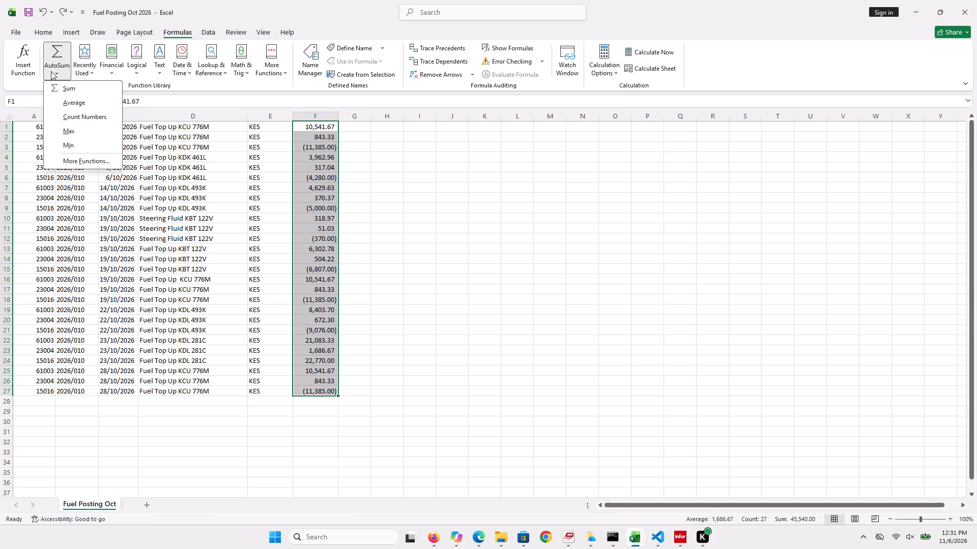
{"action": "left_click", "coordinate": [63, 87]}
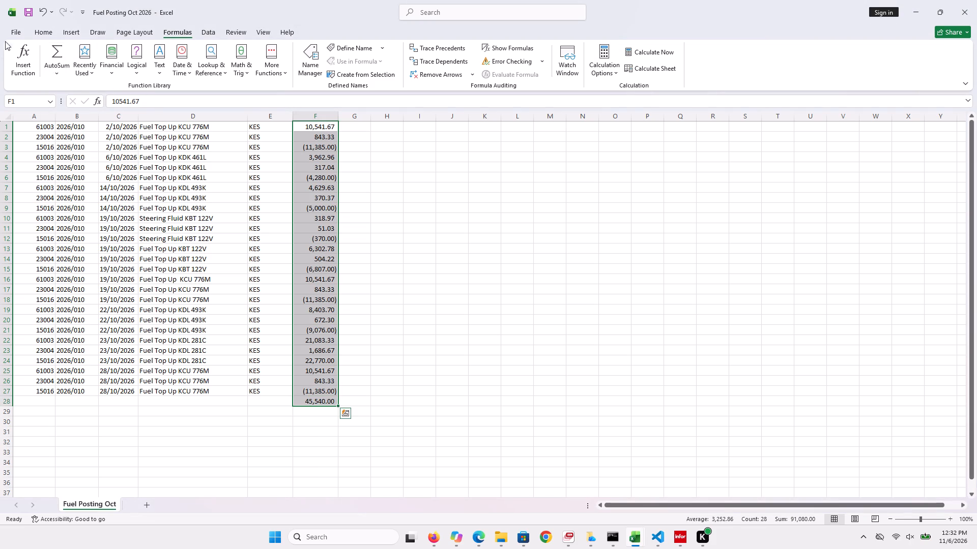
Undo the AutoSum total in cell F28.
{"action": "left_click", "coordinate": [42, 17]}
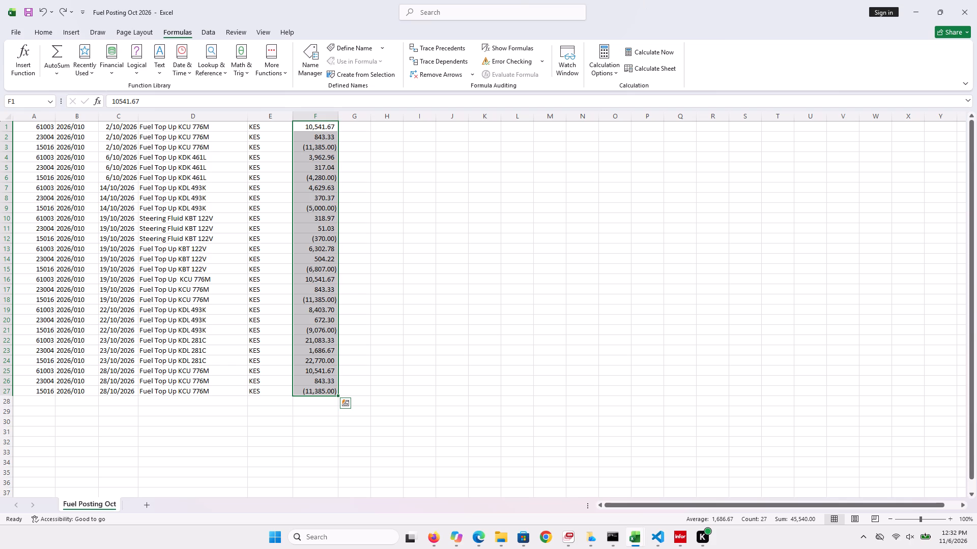
Bring up the open Microsoft Edge windows to switch from the workbook to one of them.
{"action": "left_click", "coordinate": [475, 538]}
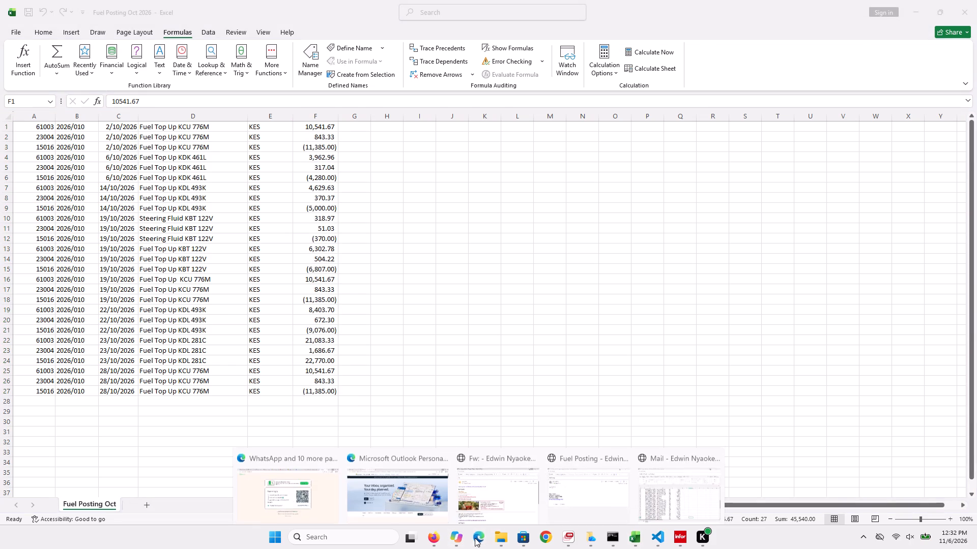